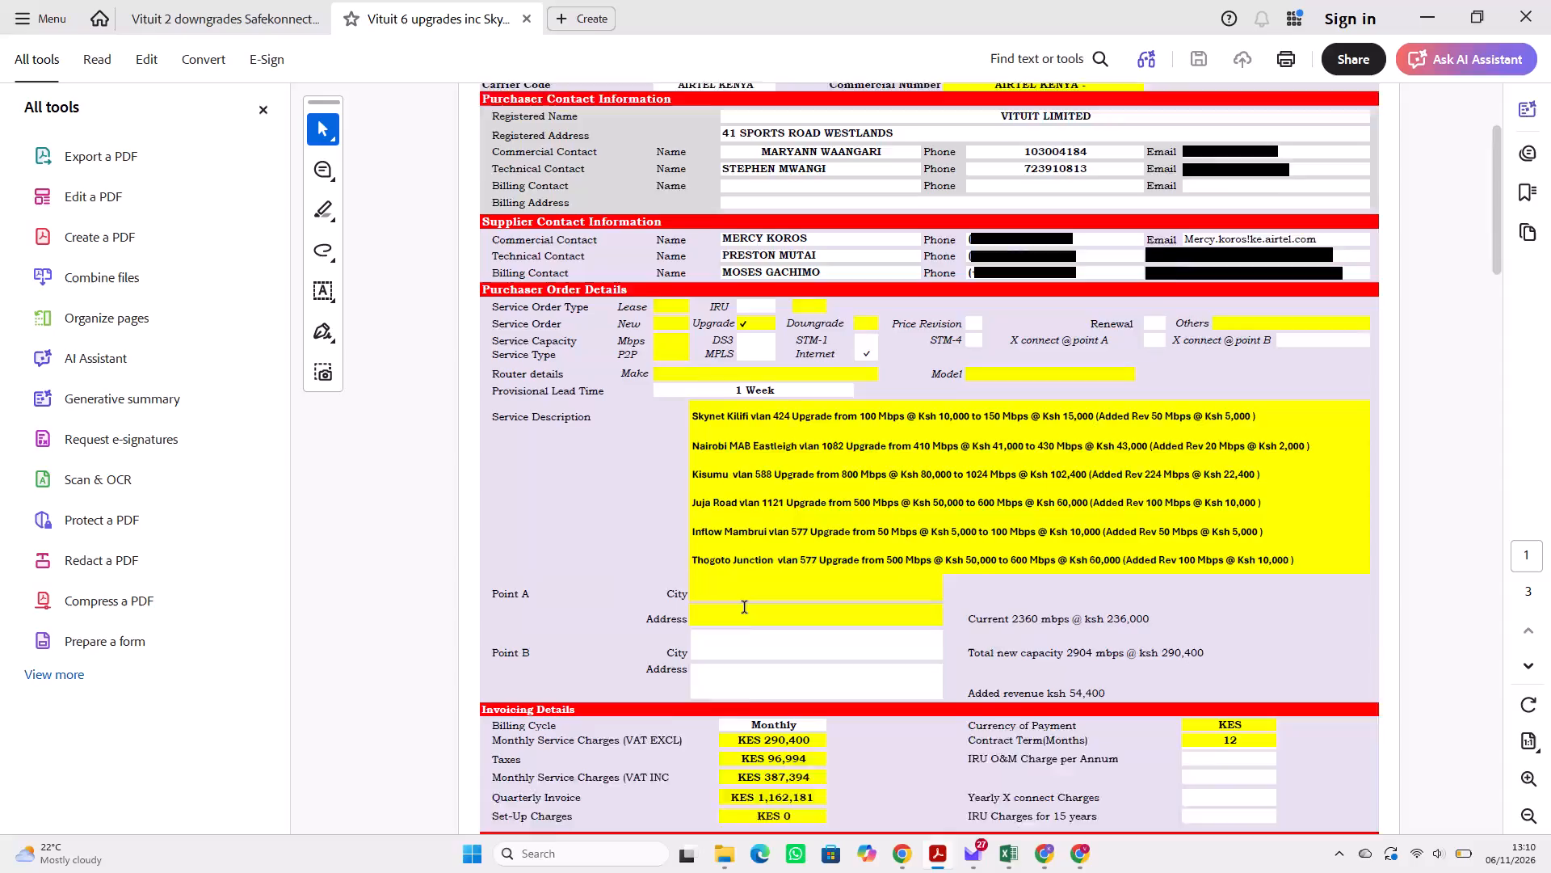
Fill the purchaser's Name and Title lines with the saved name-and-Admin text entry, reducing its text size to fit.
scroll(745, 608, down, 5)
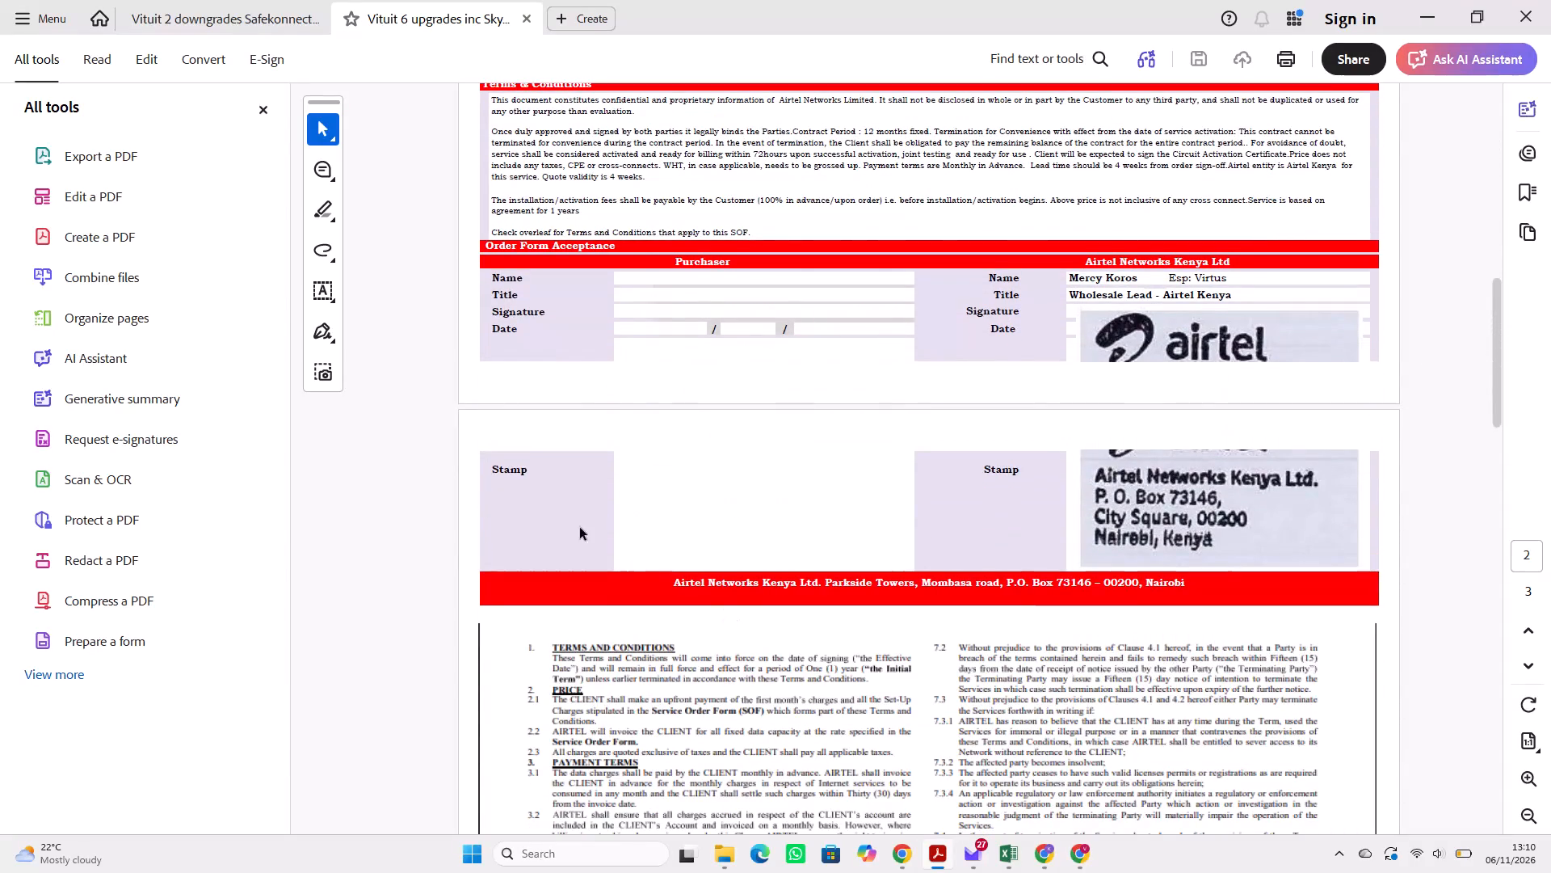
click(263, 62)
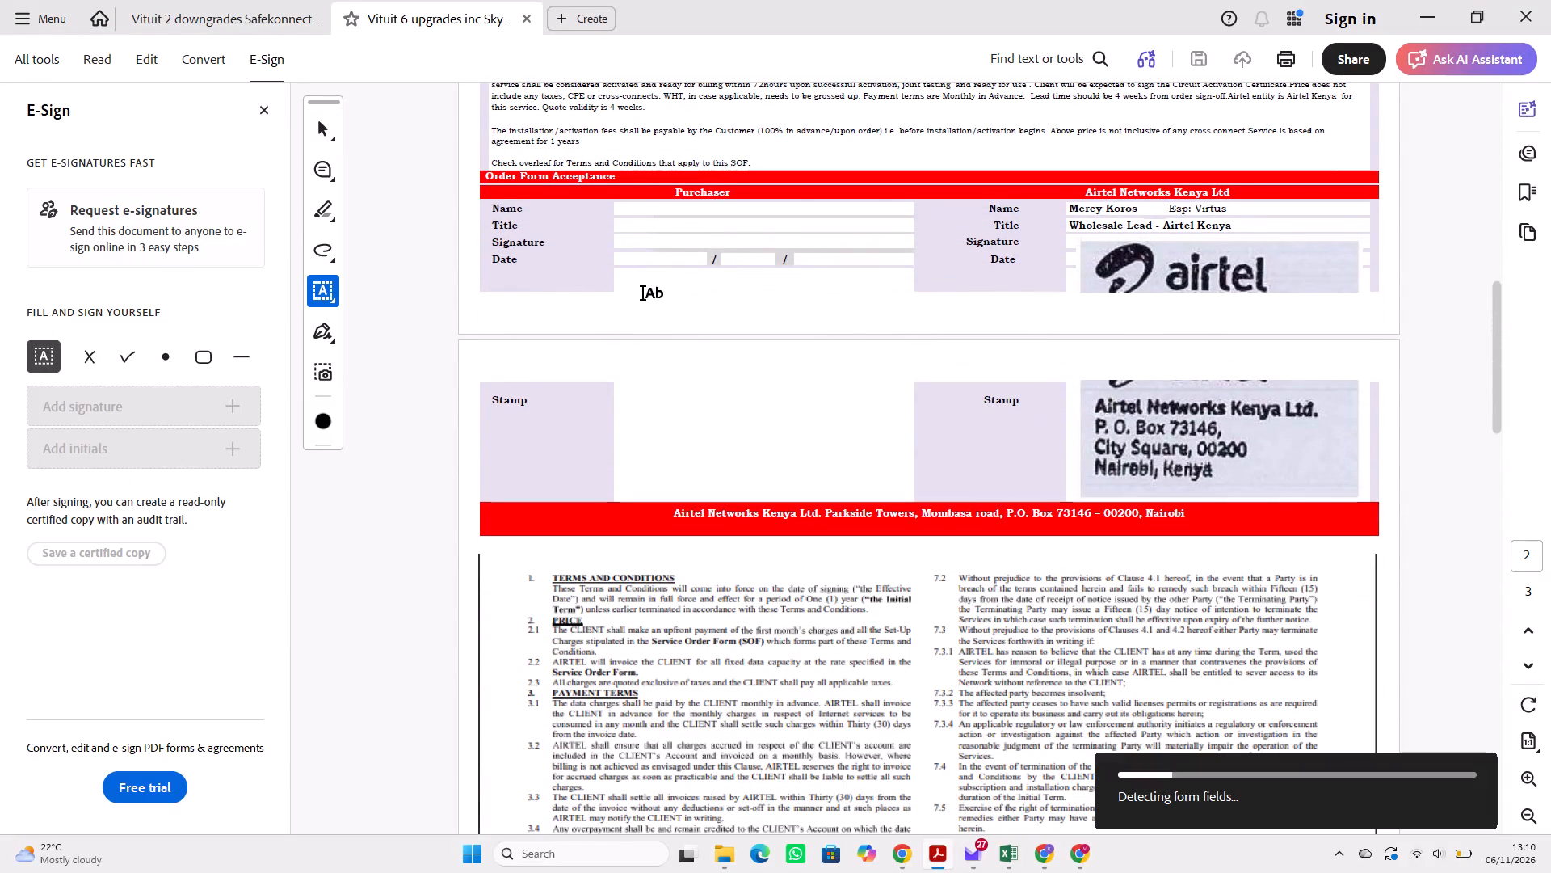
click(645, 209)
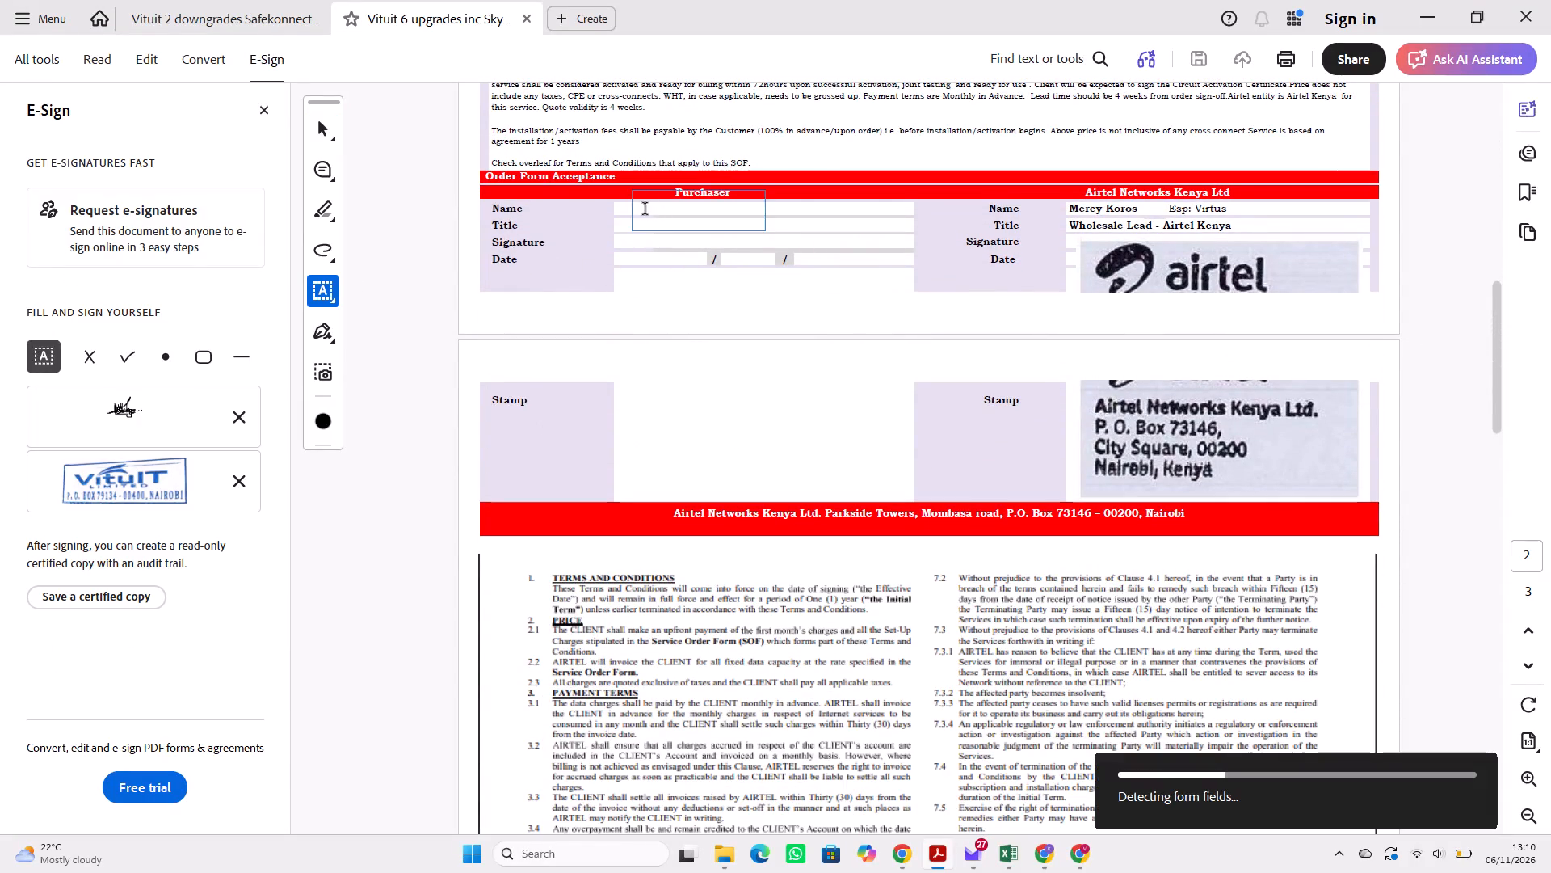
key(m)
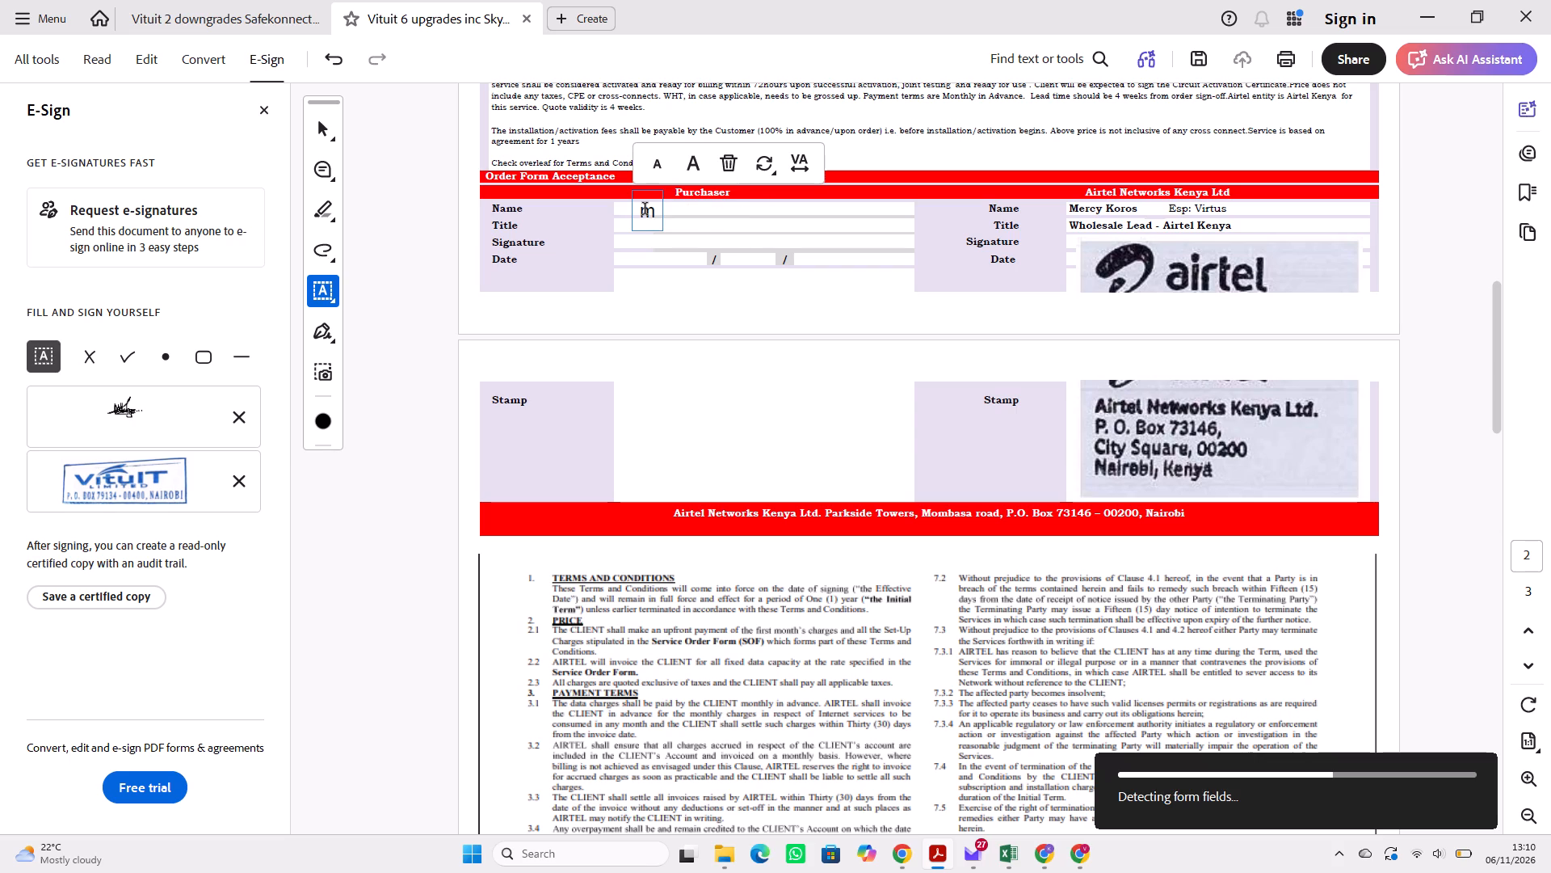
key(a)
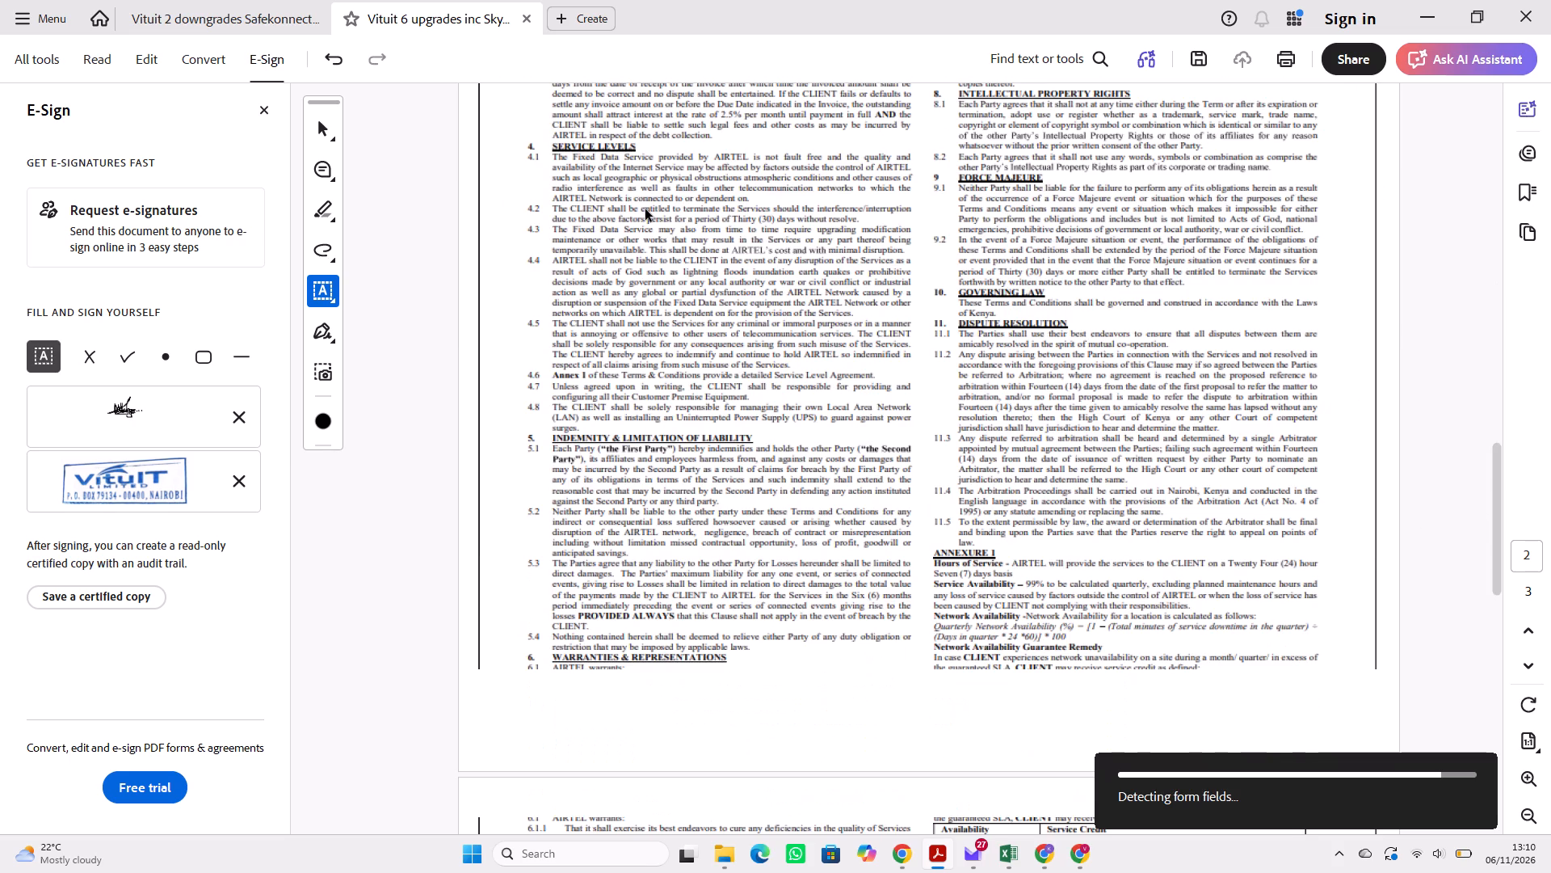
scroll(696, 298, up, 5)
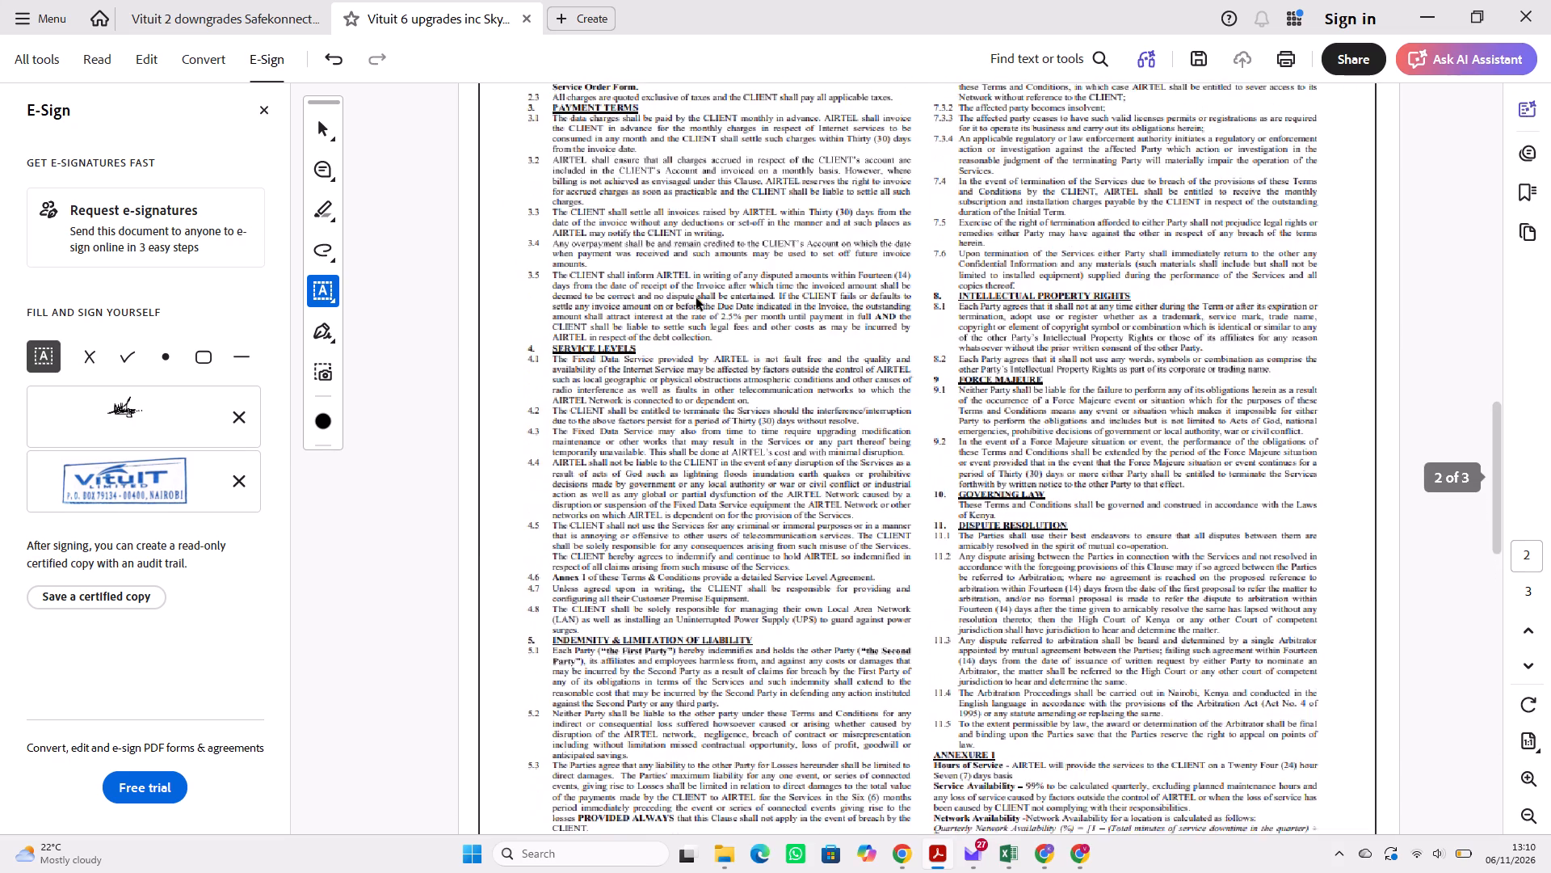
scroll(696, 298, up, 7)
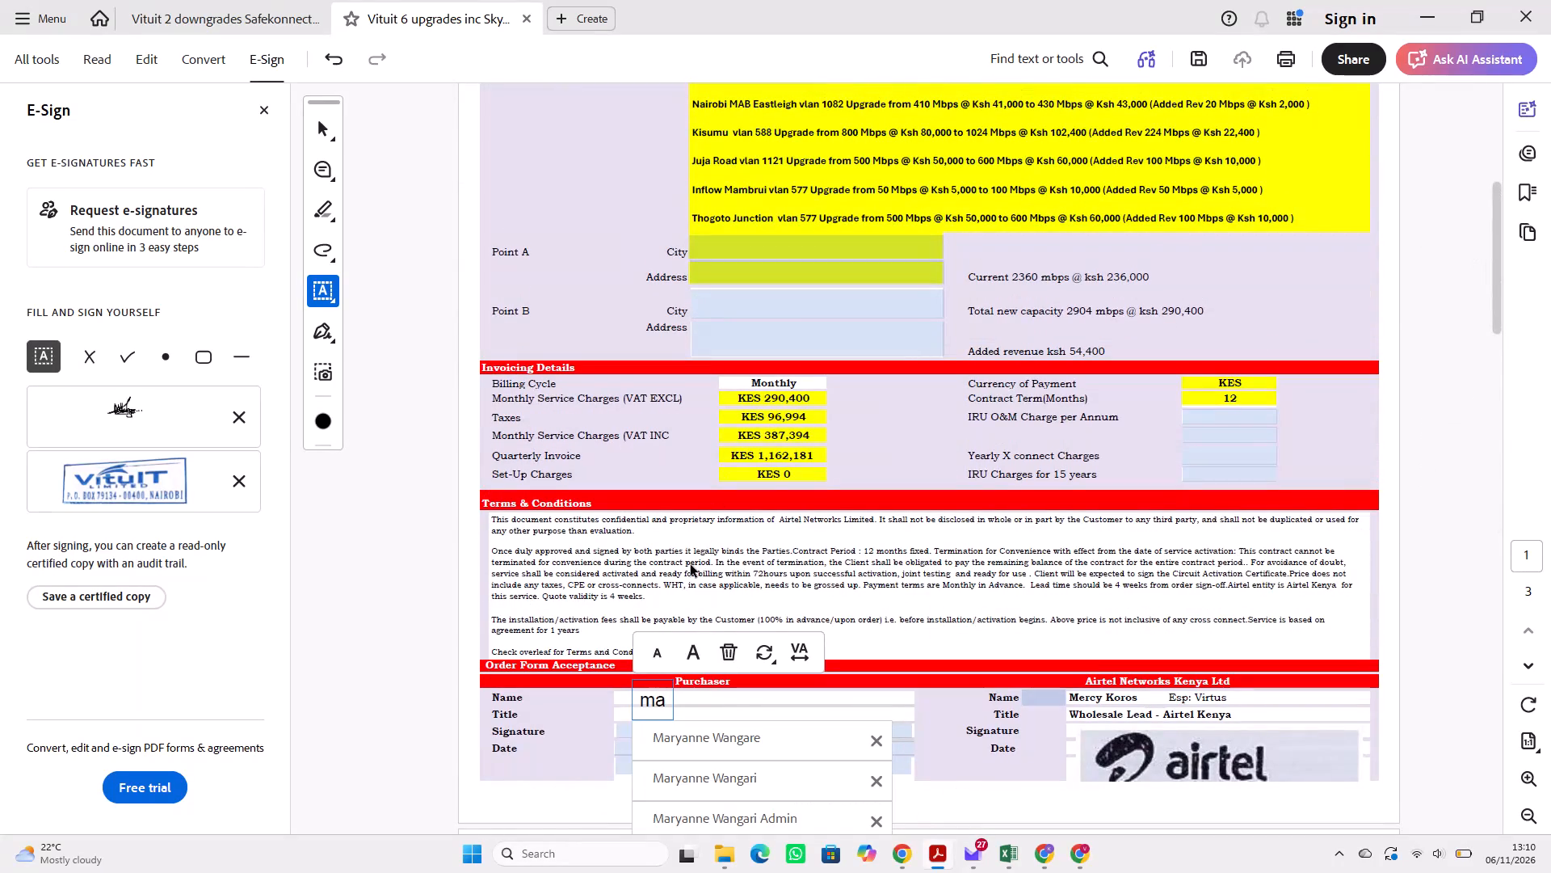
scroll(733, 770, down, 1)
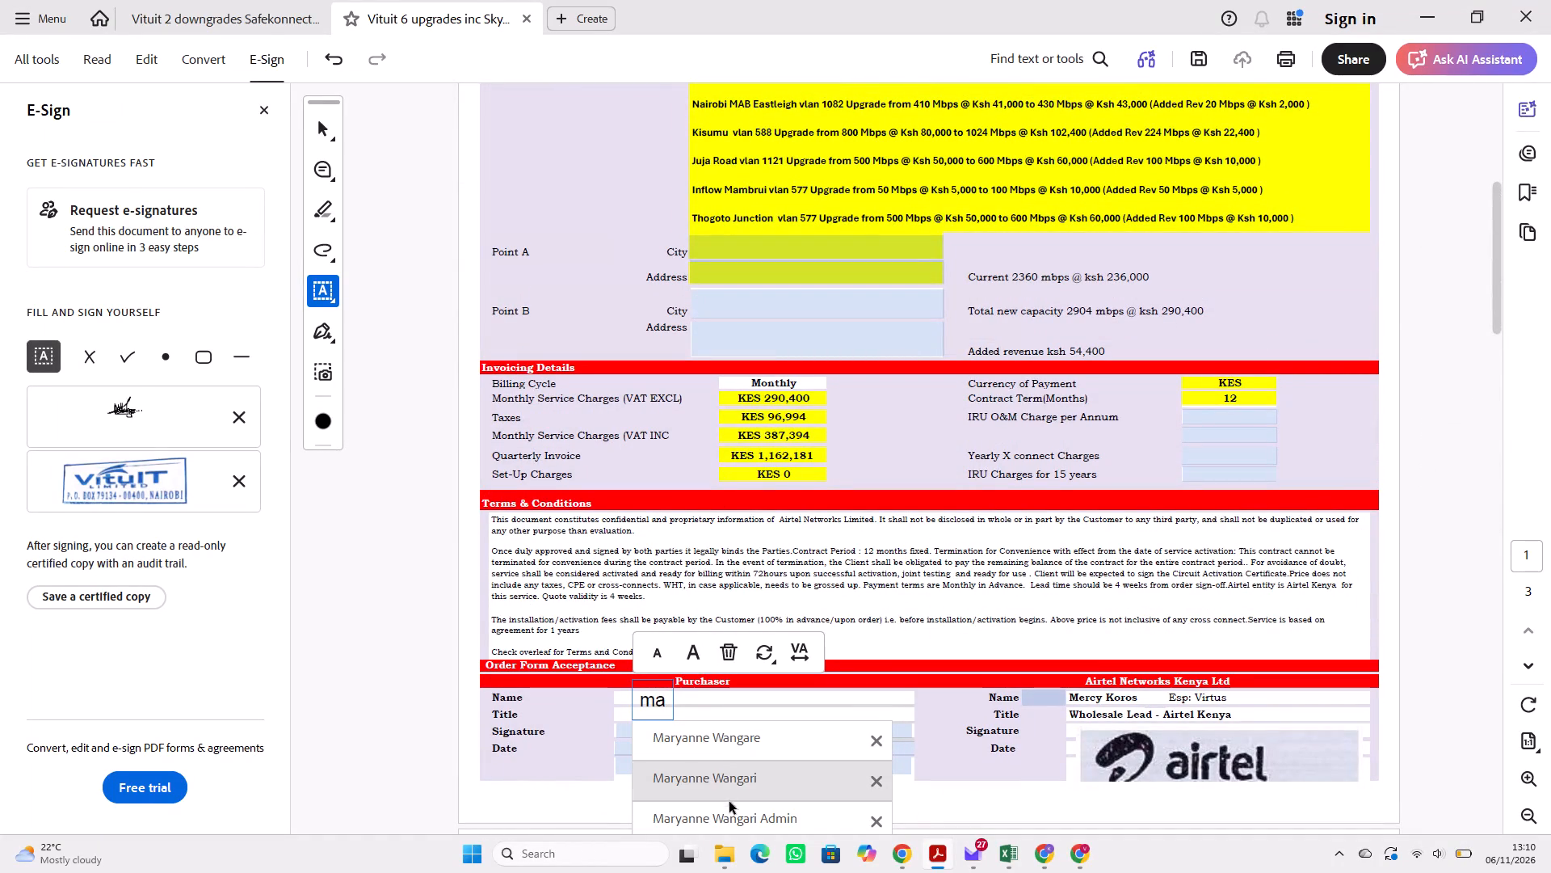
click(722, 824)
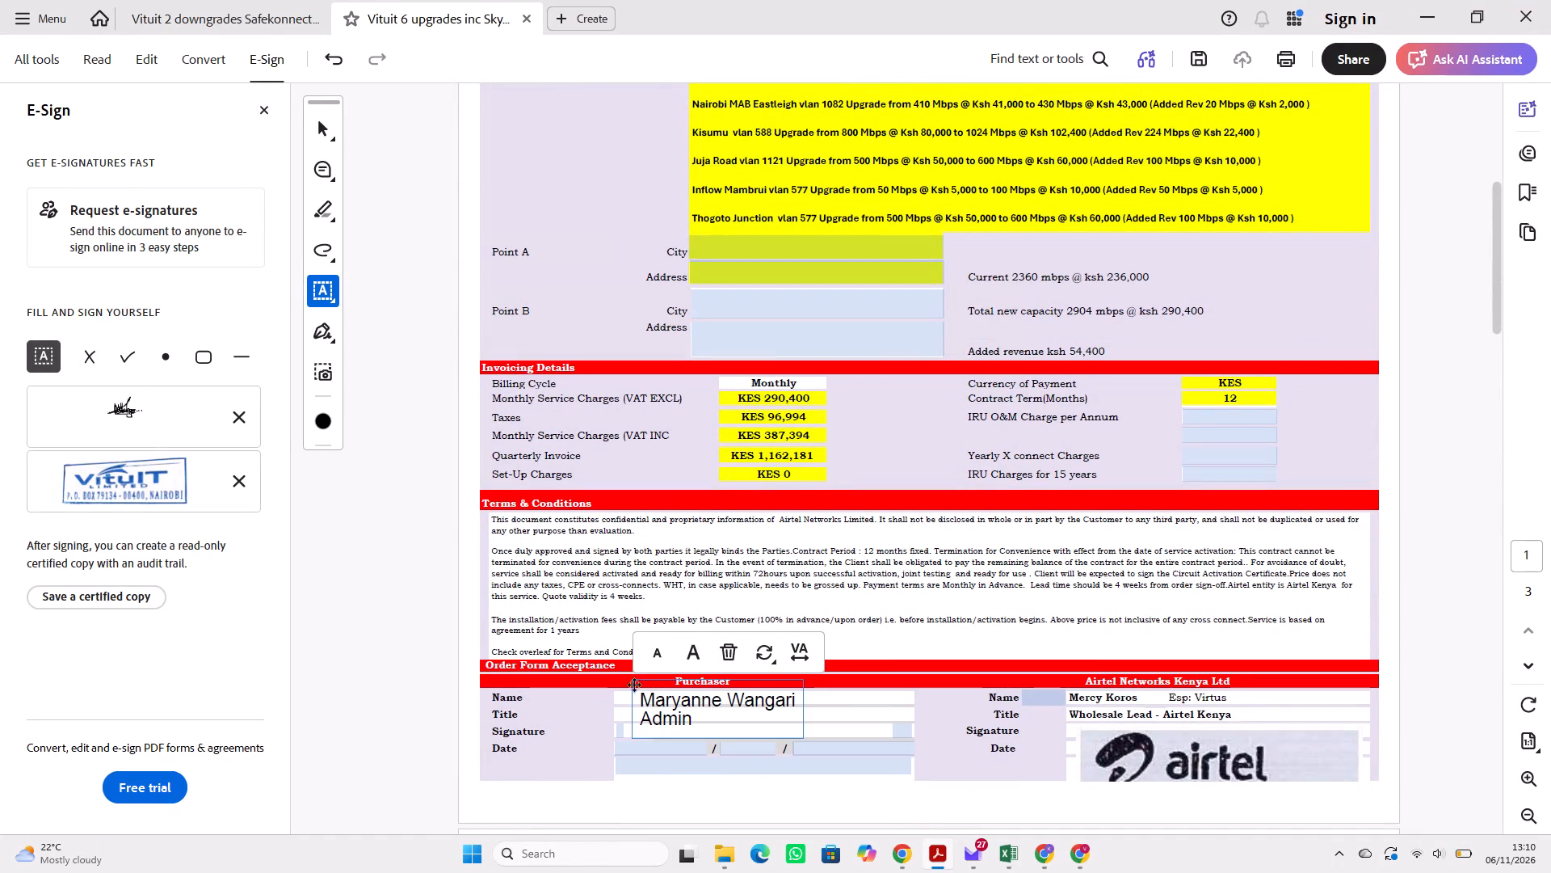
double_click(662, 660)
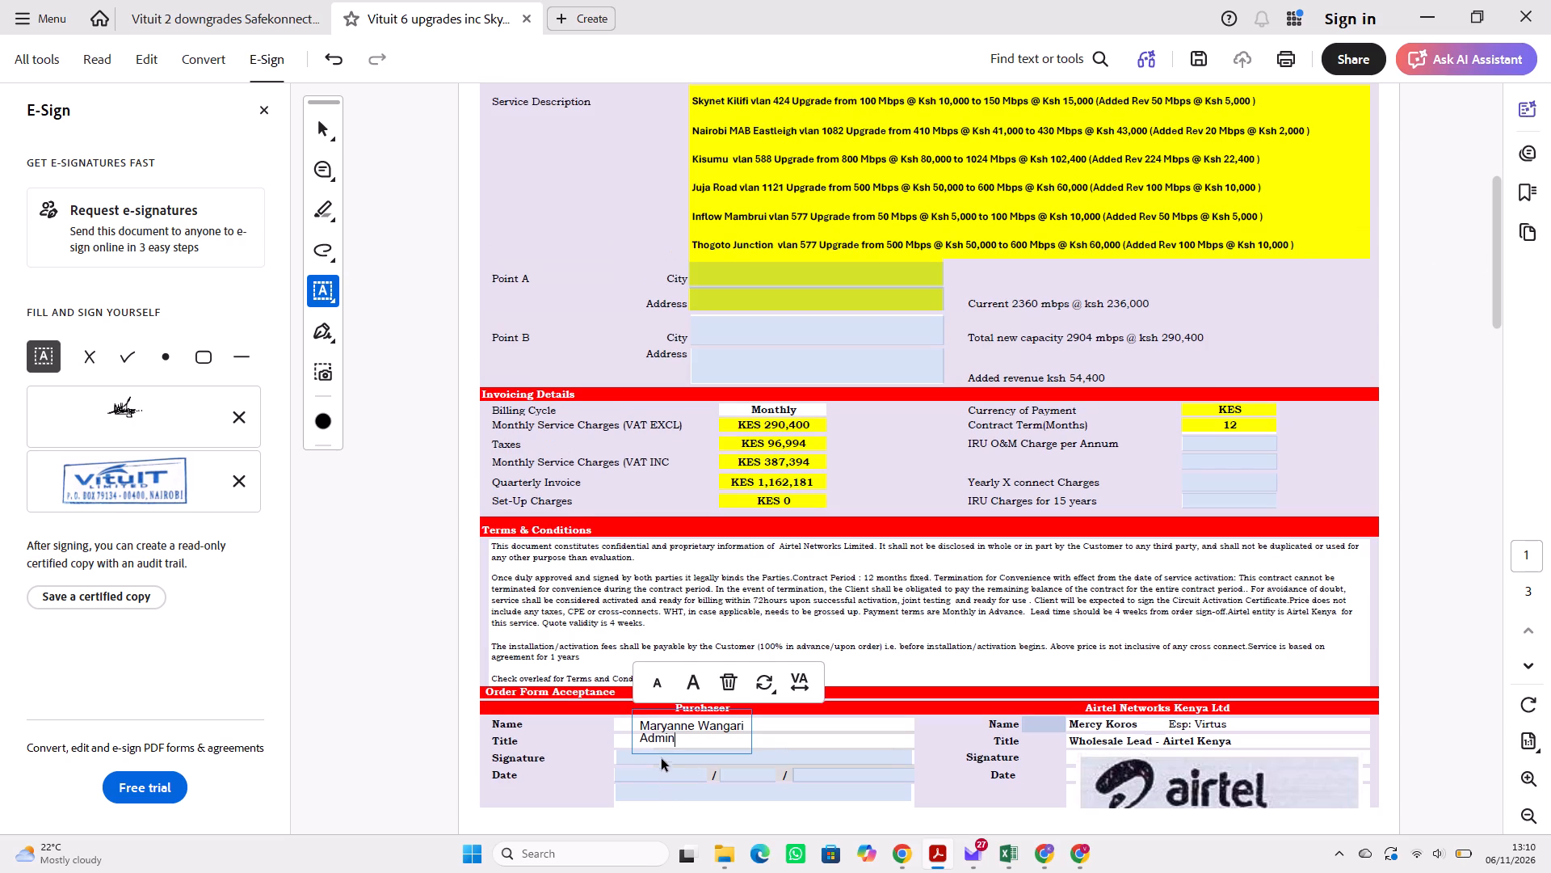
Add the date 6th Oct 2026 and place it on the purchaser's Date line around the slashes.
double_click(644, 761)
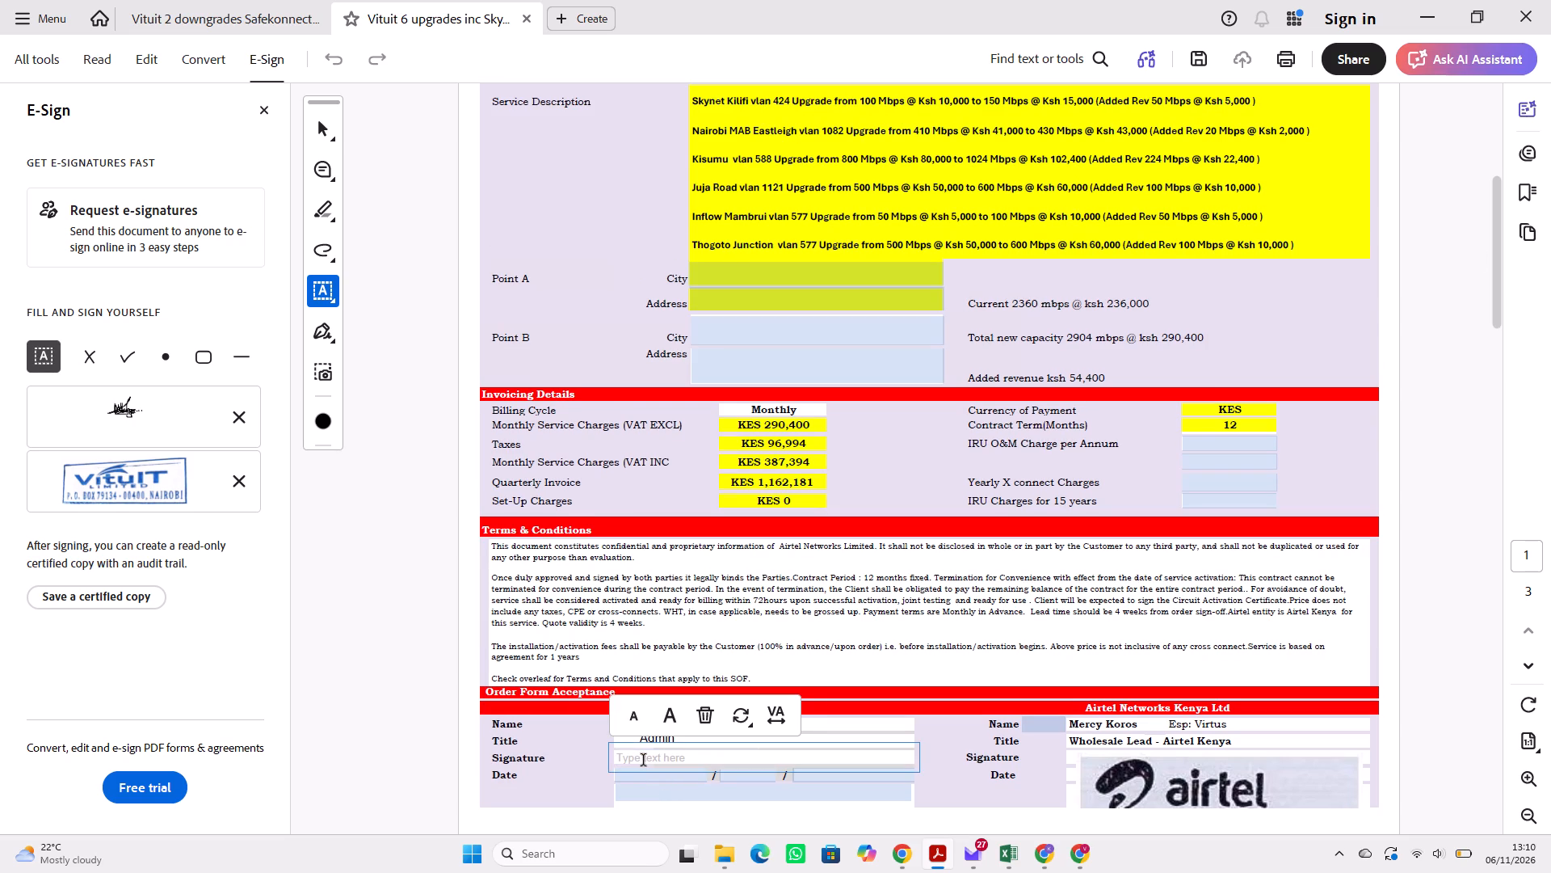
key(6)
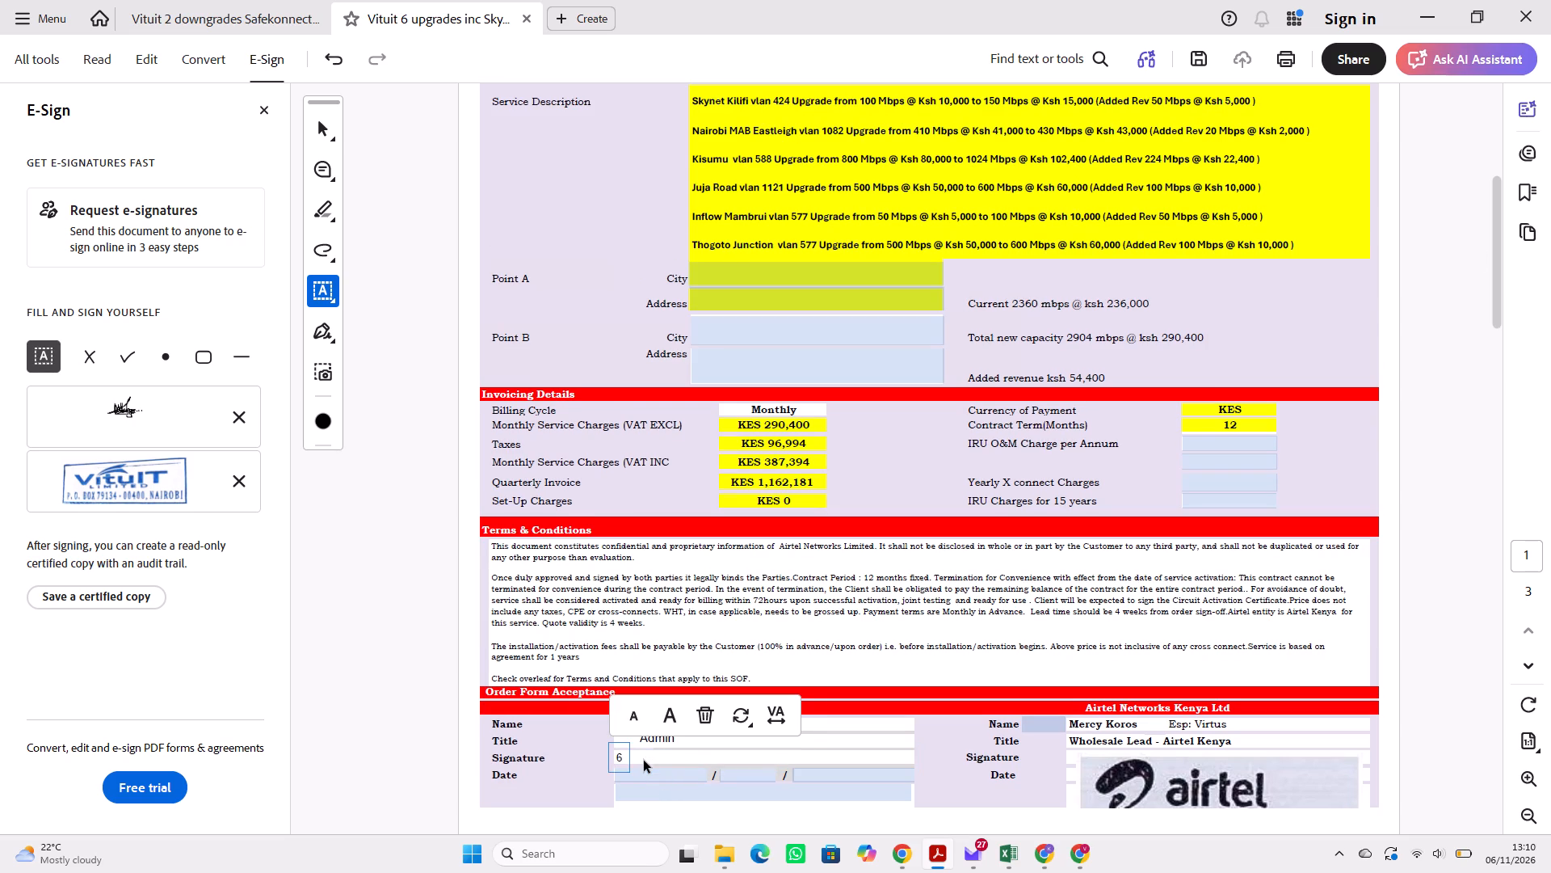
key(t)
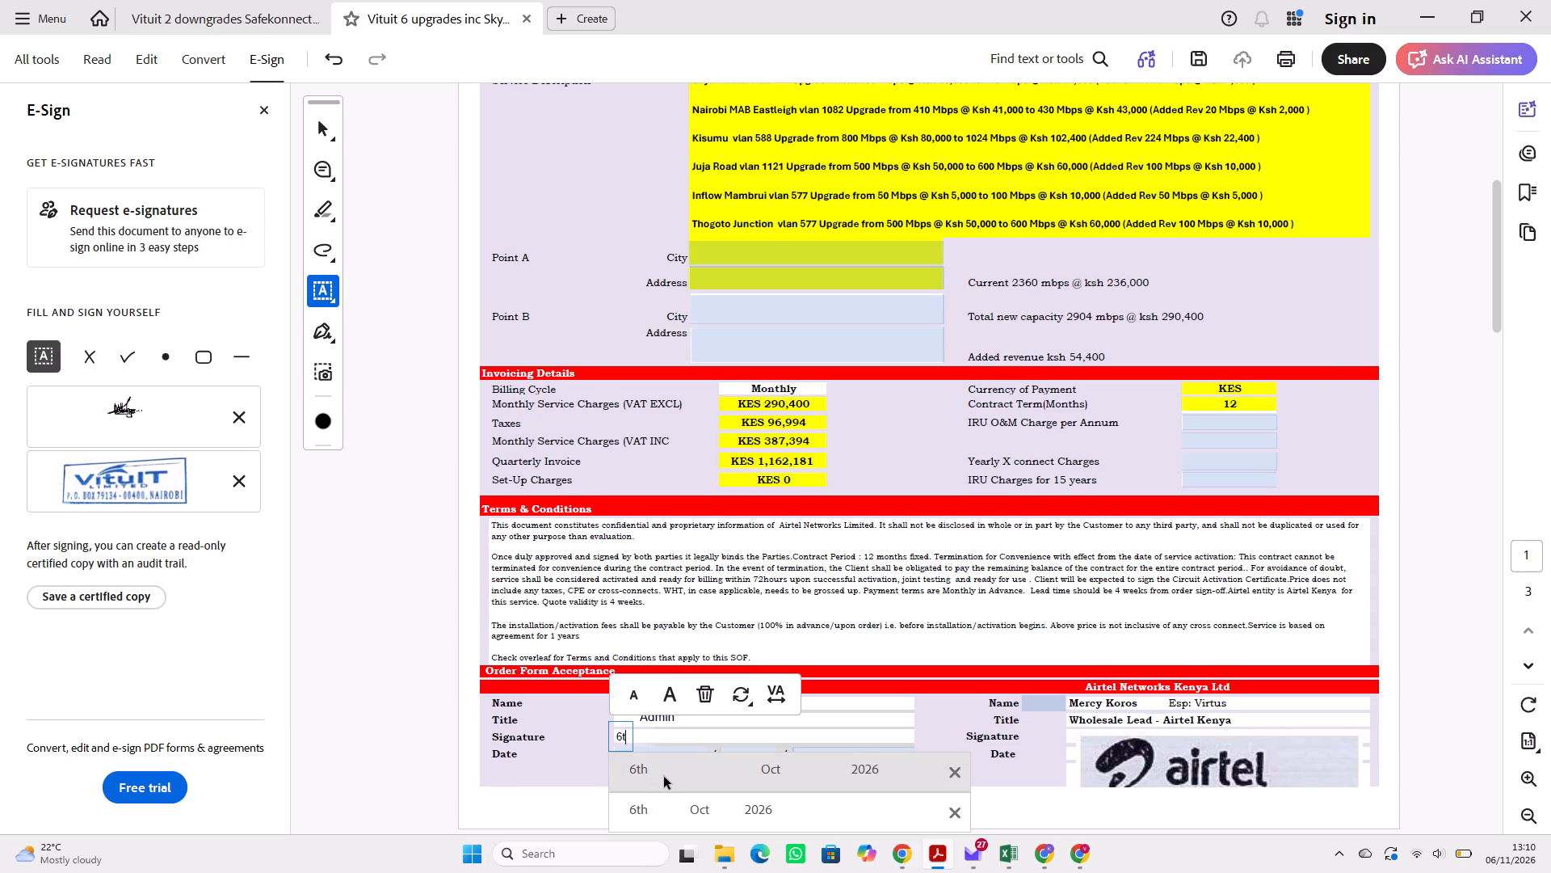
click(664, 777)
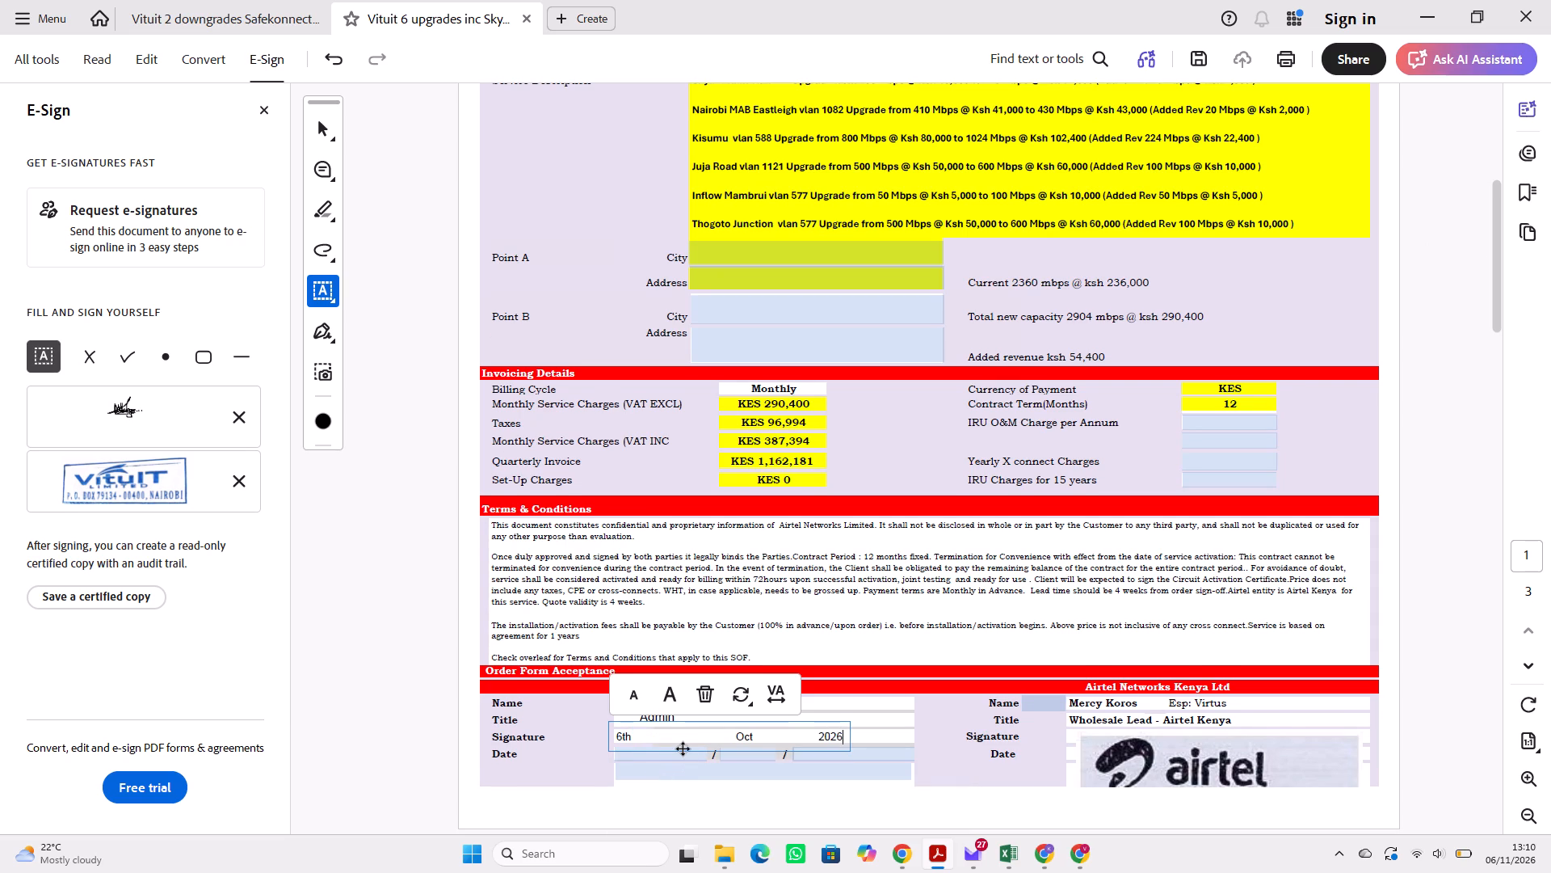
click(683, 745)
drag(683, 745, 686, 755)
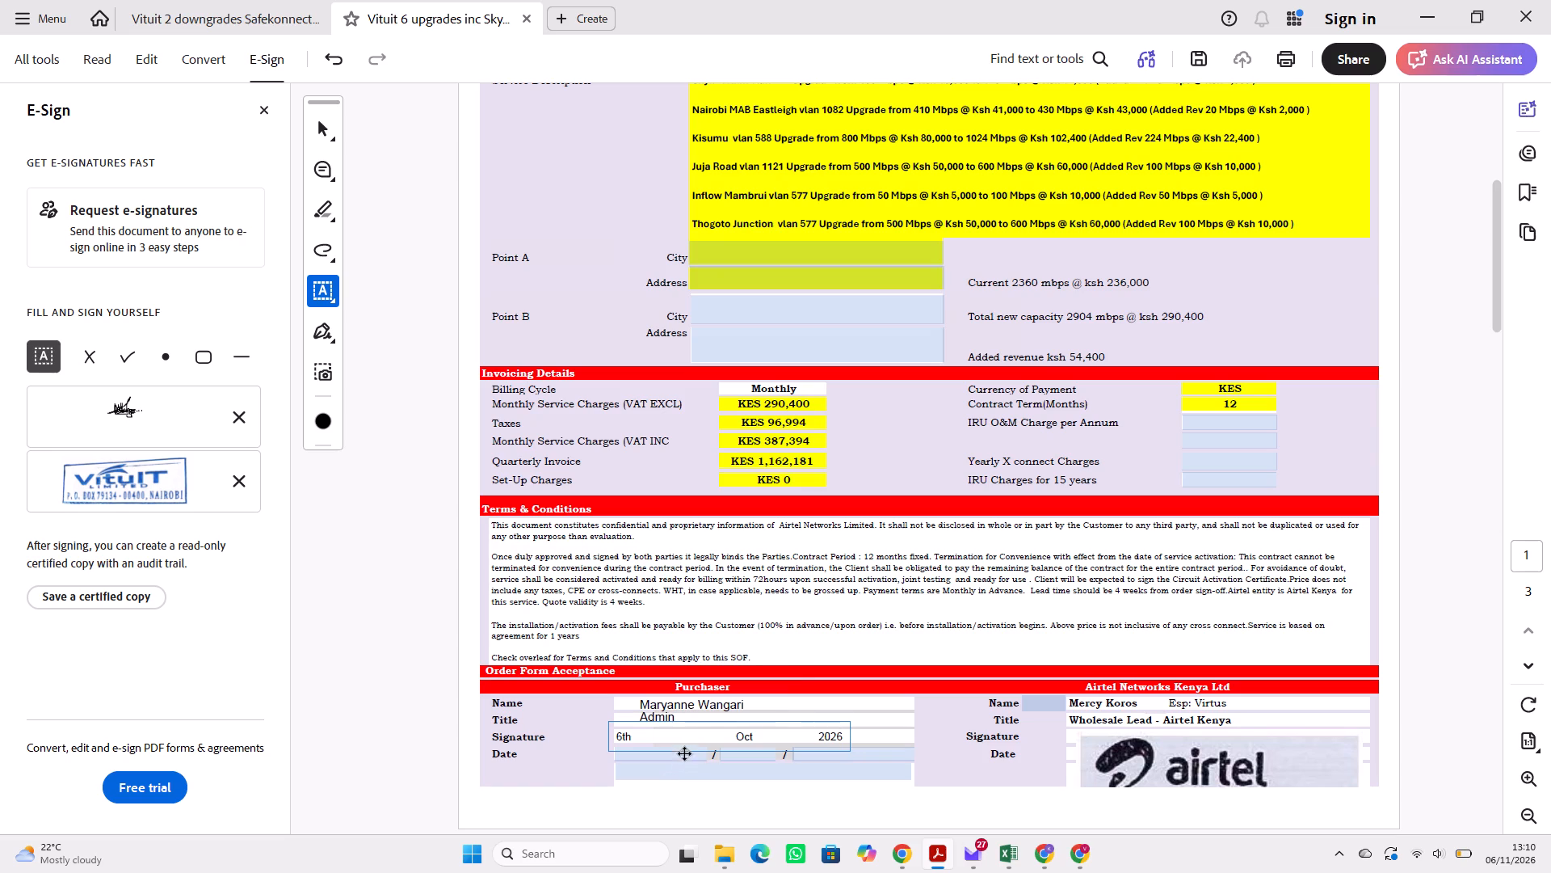
drag(686, 755, 694, 762)
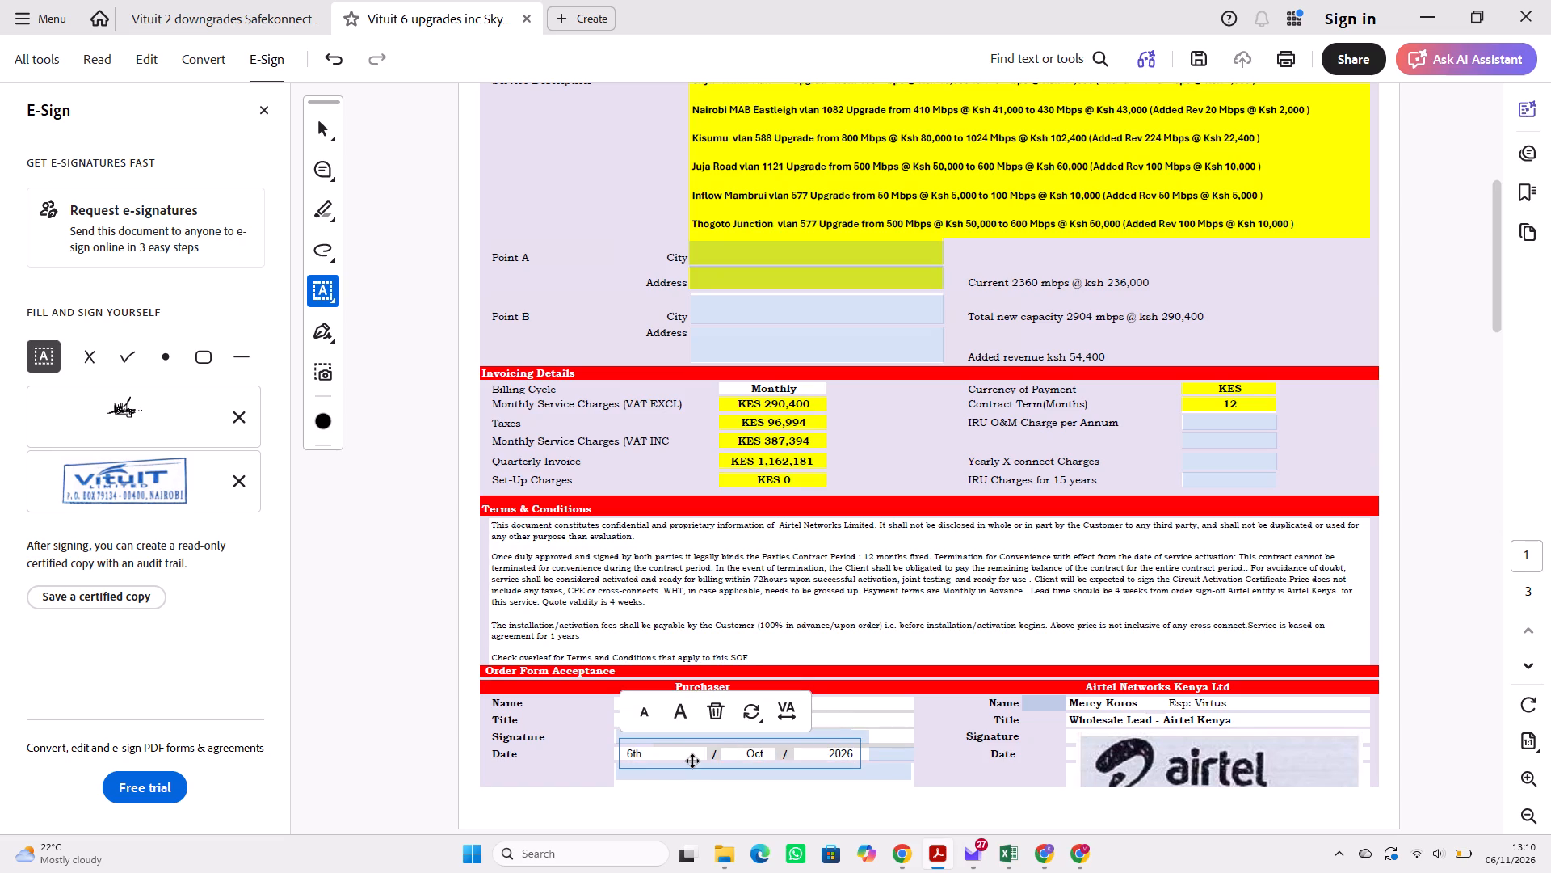
click(694, 793)
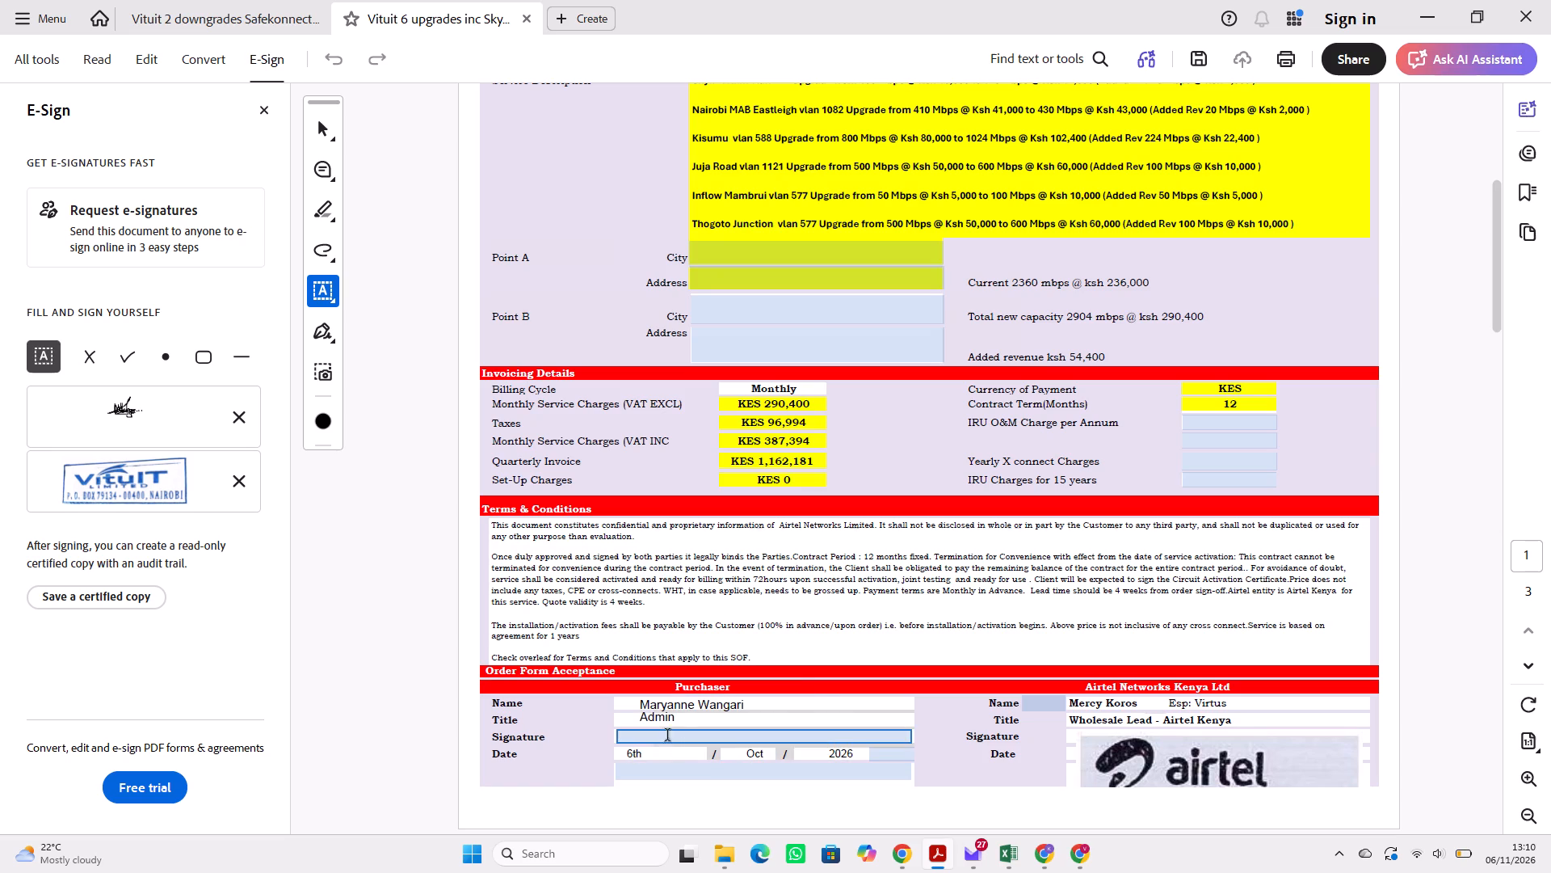
Place the saved handwritten signature on the purchaser's Signature line.
click(107, 427)
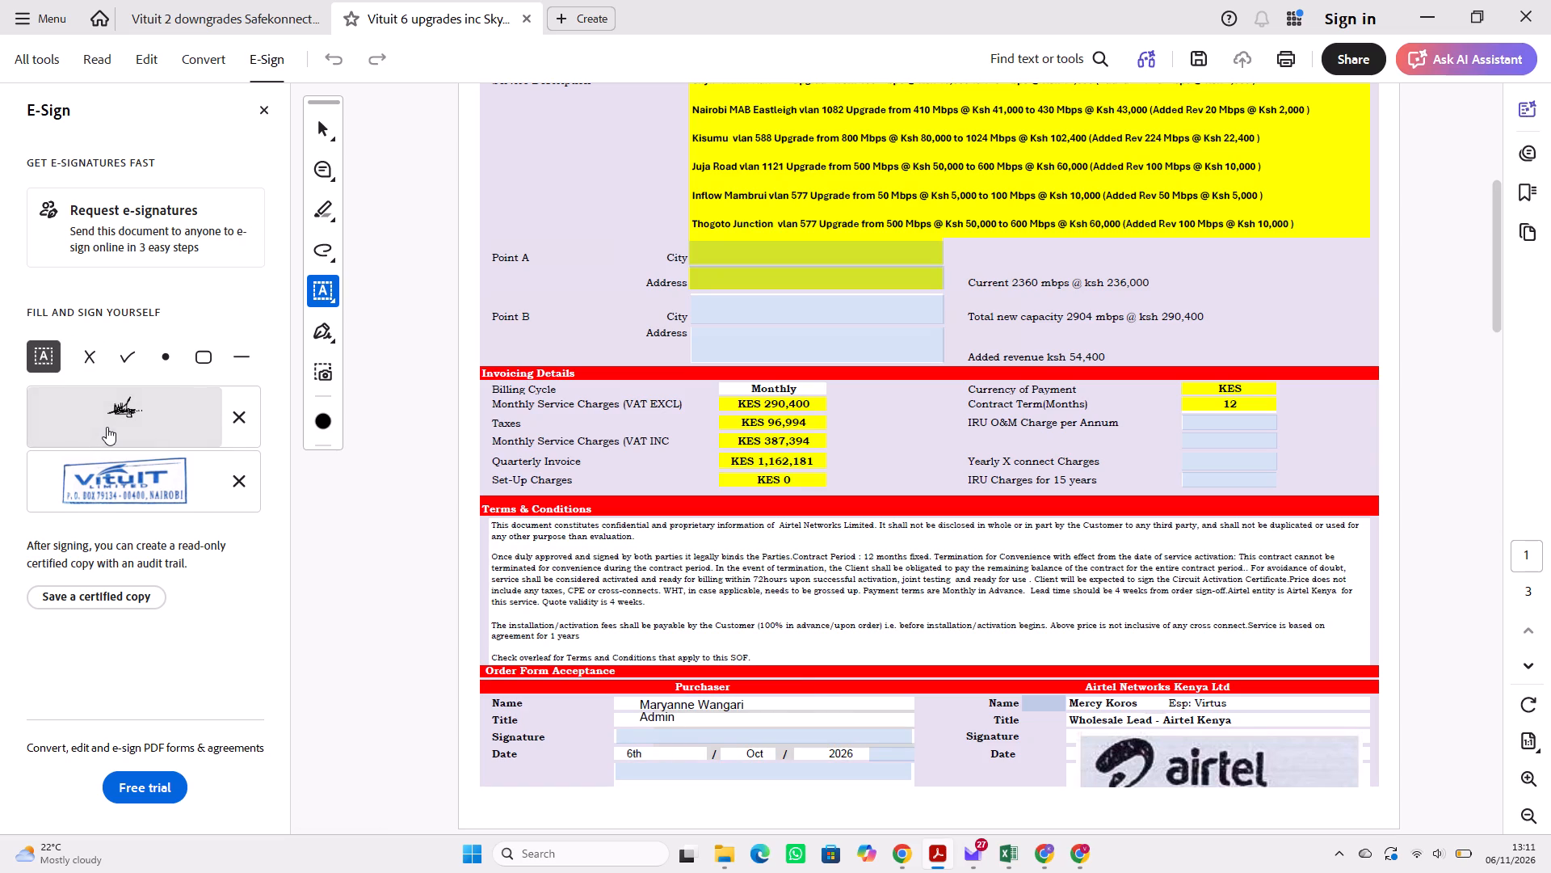
click(876, 748)
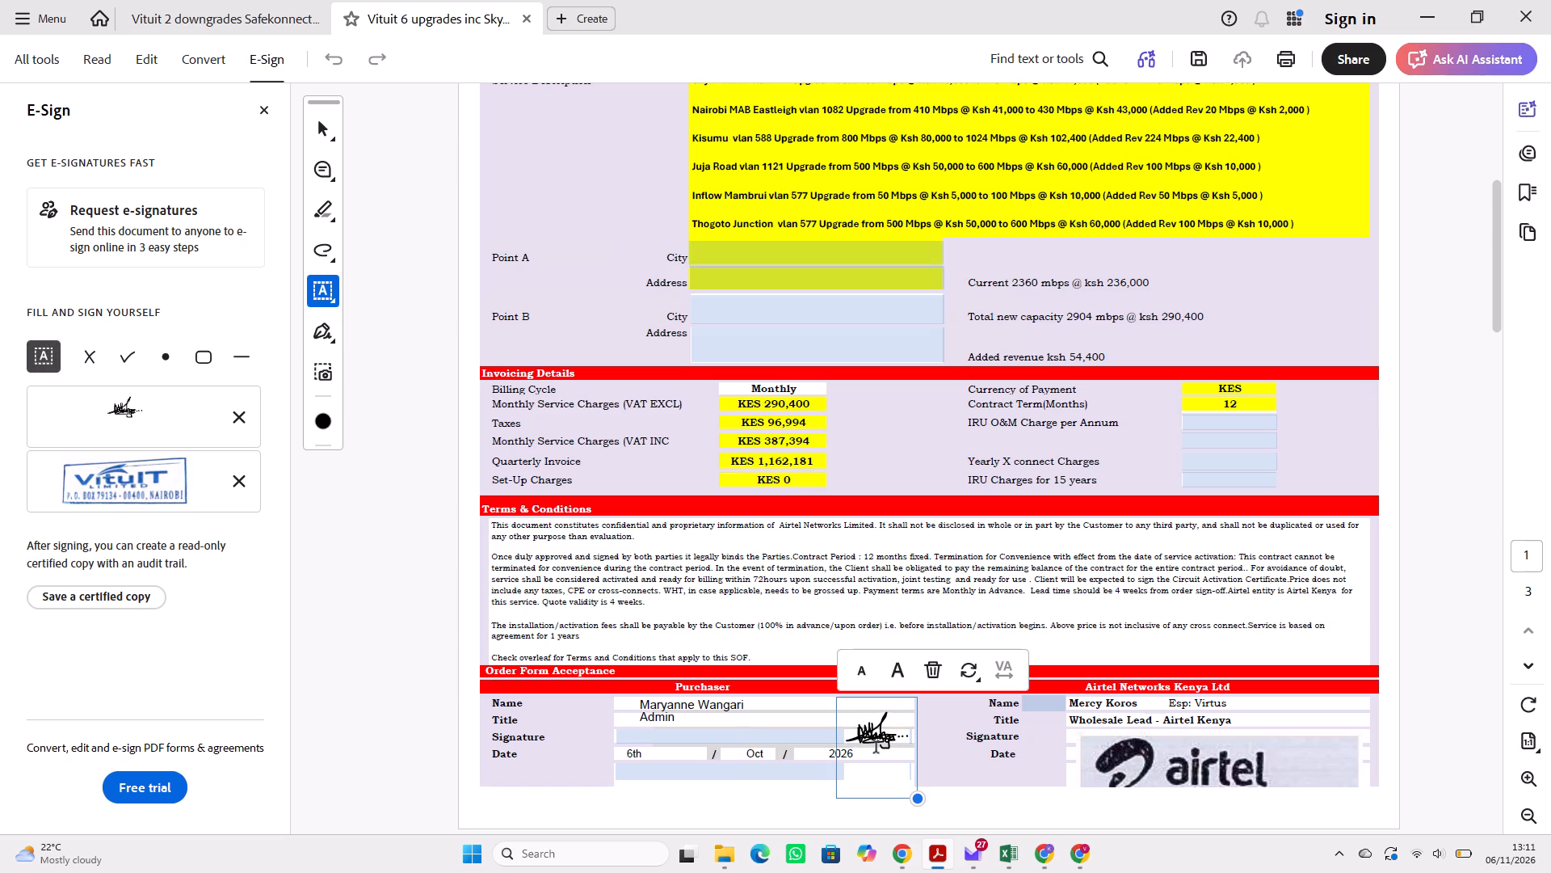
click(876, 748)
drag(877, 736, 787, 741)
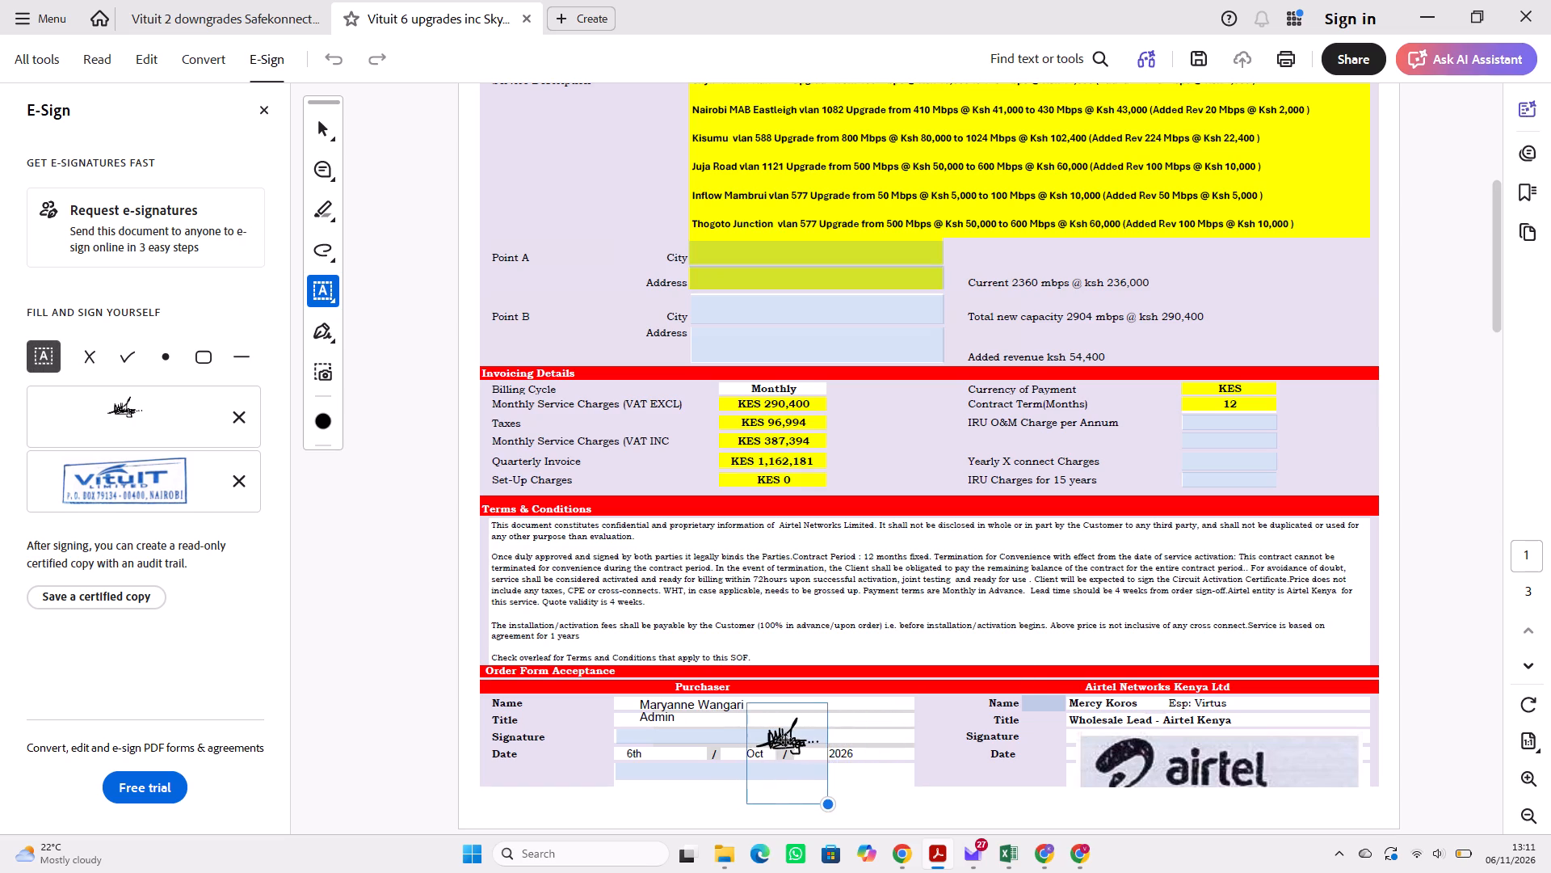
drag(787, 741, 763, 734)
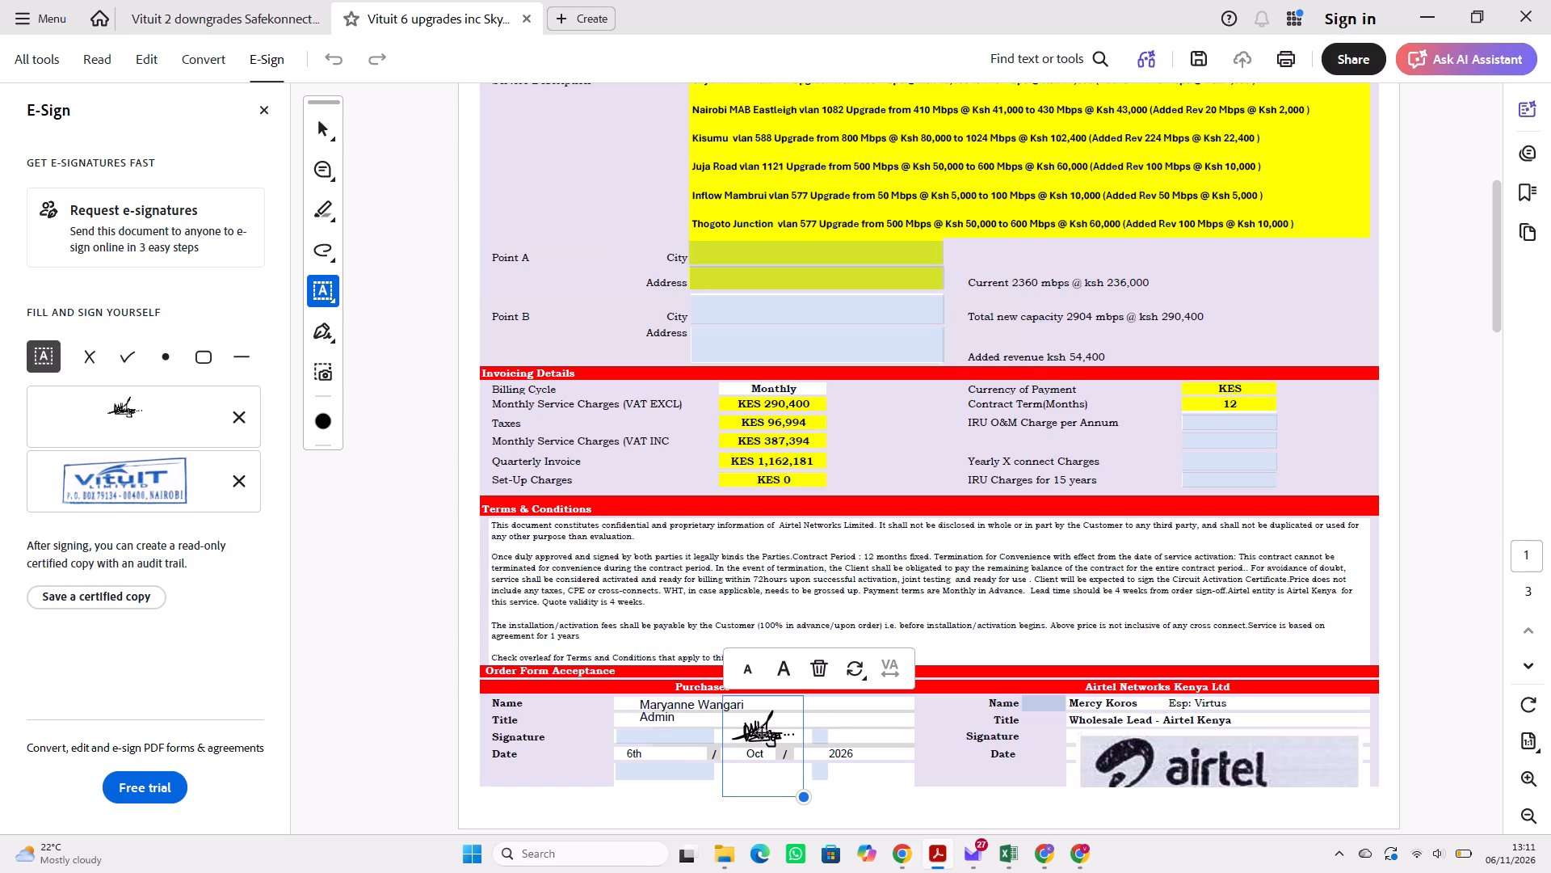
click(621, 803)
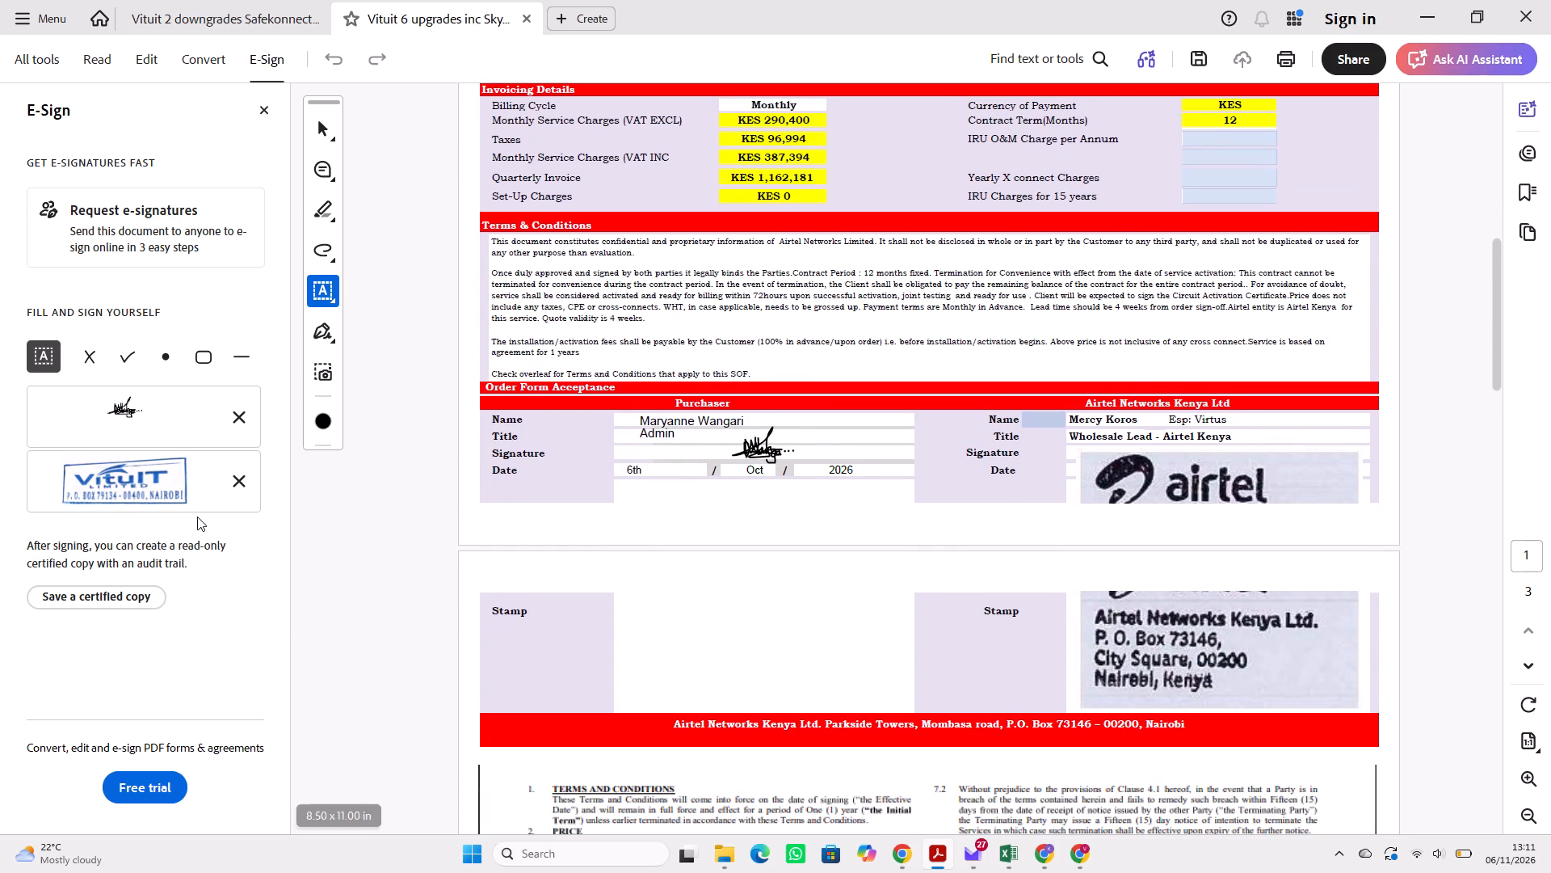
Place the saved VITUIT Limited stamp in the purchaser's Stamp area on page 2.
click(135, 489)
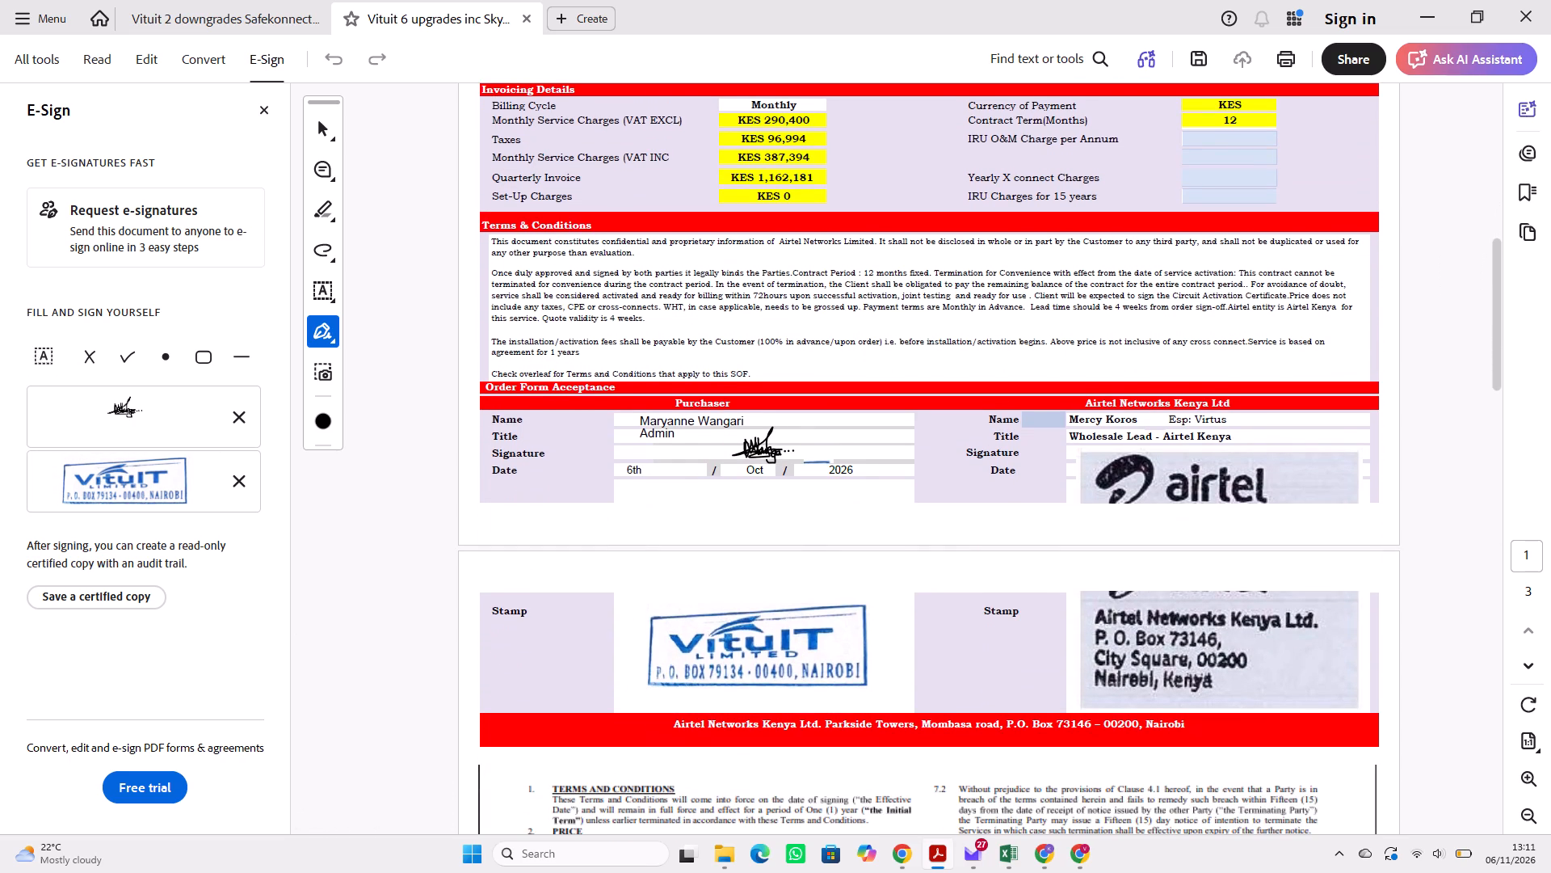
click(758, 643)
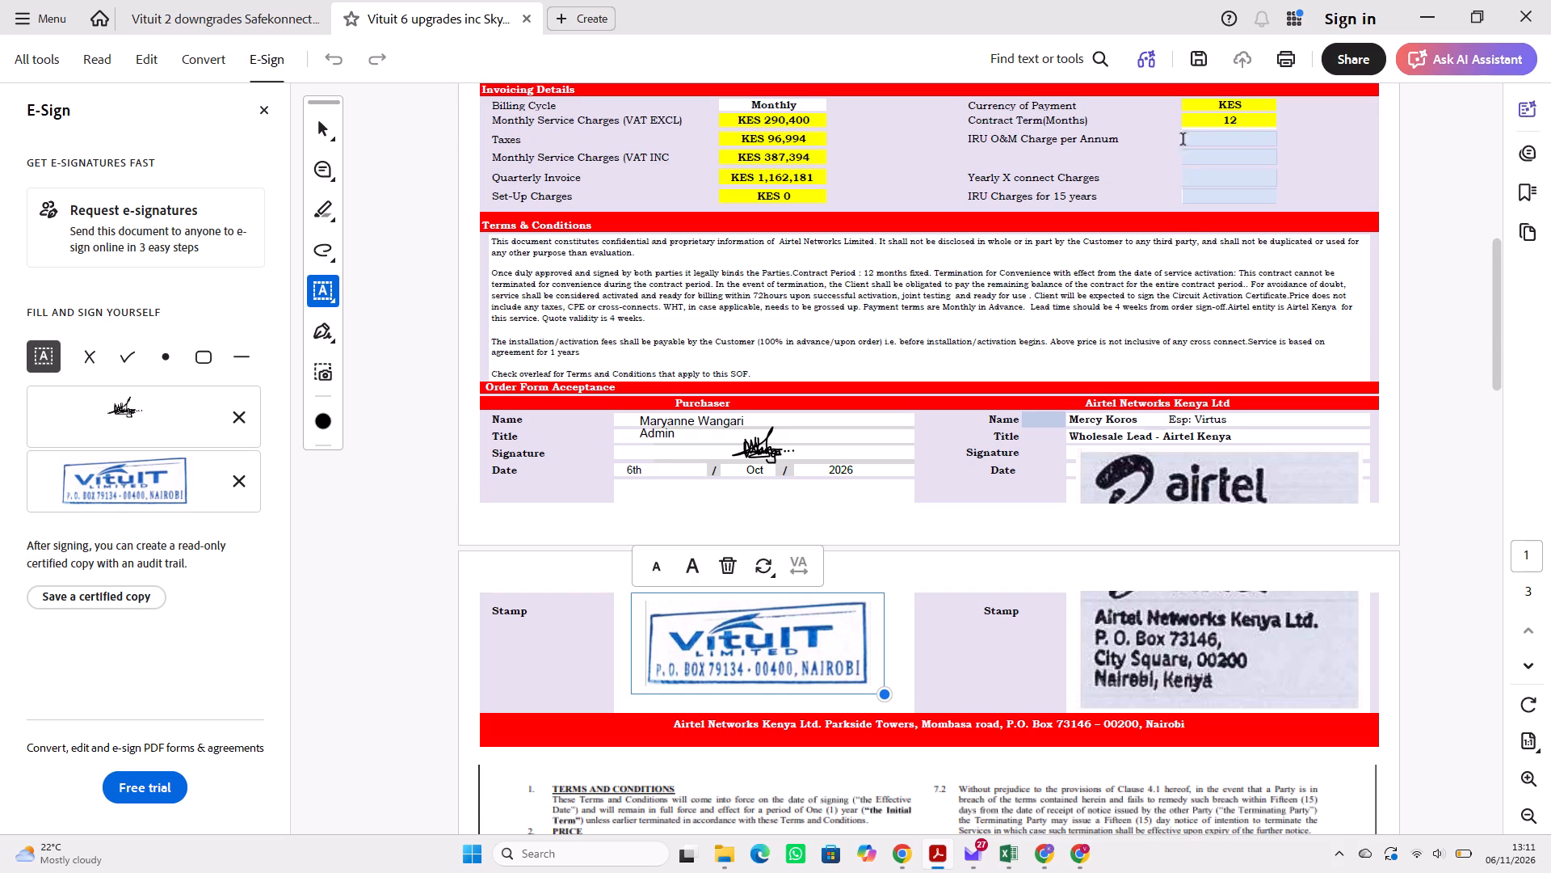
Save the signed order form as a PDF in the Desktop's Airtel folder under its existing file name.
click(1191, 61)
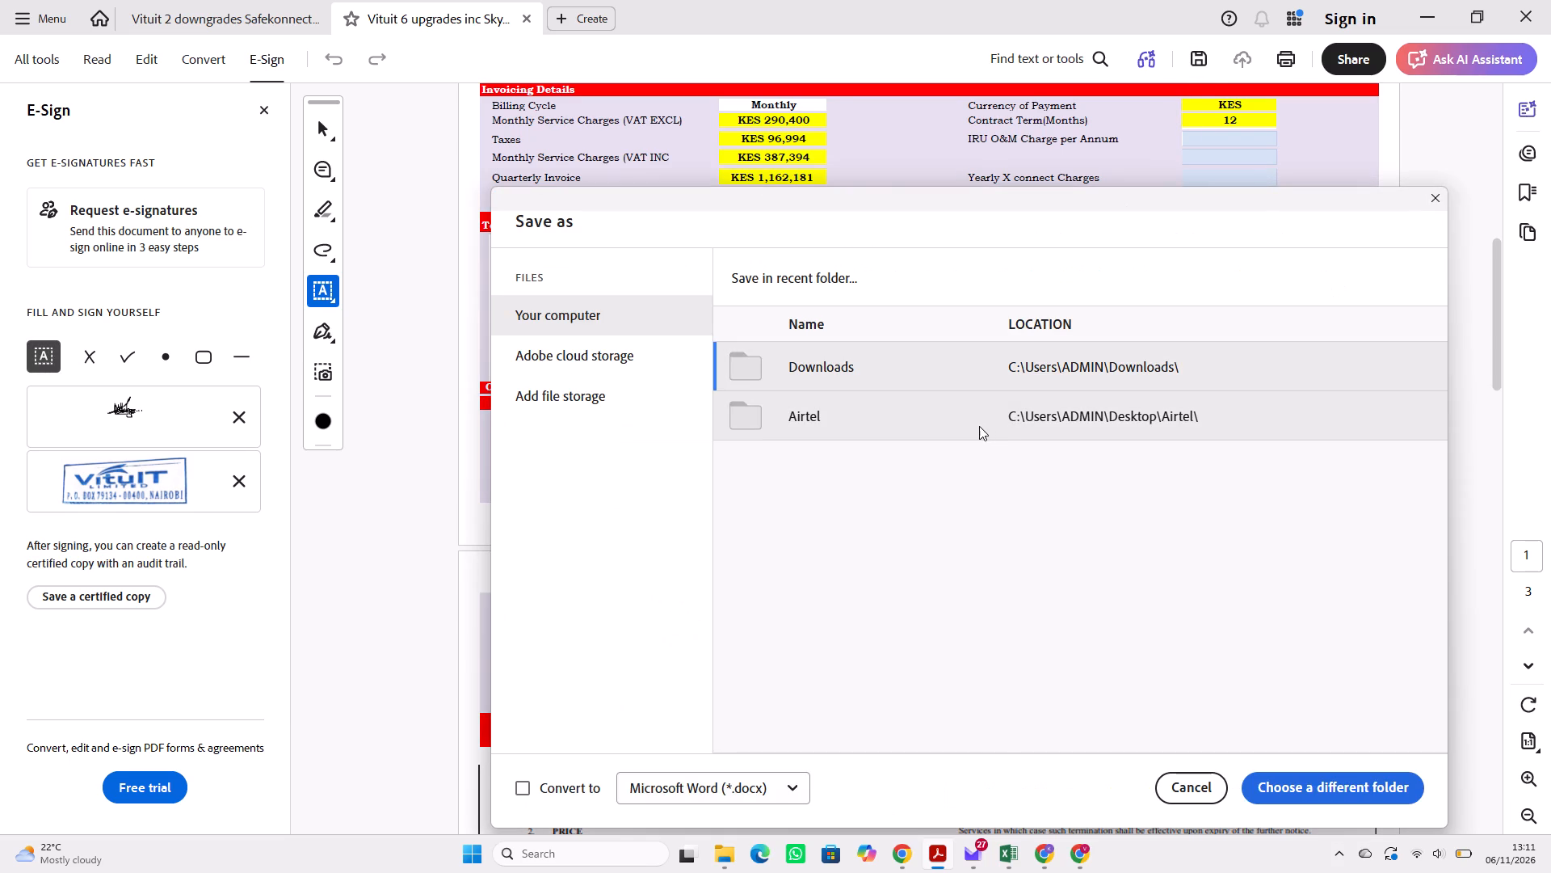
click(979, 426)
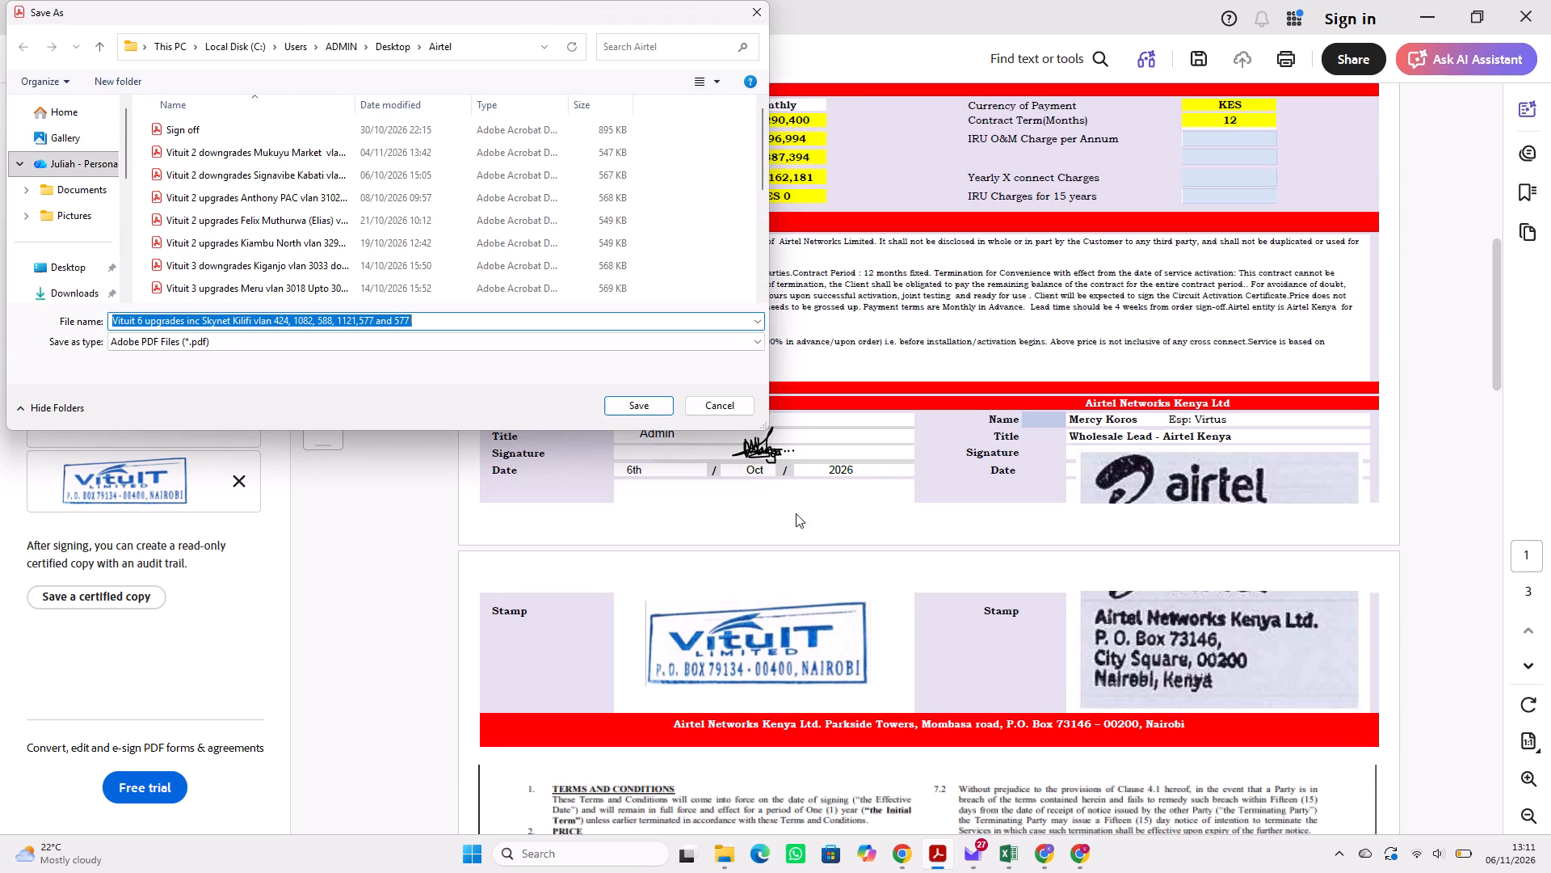
click(638, 407)
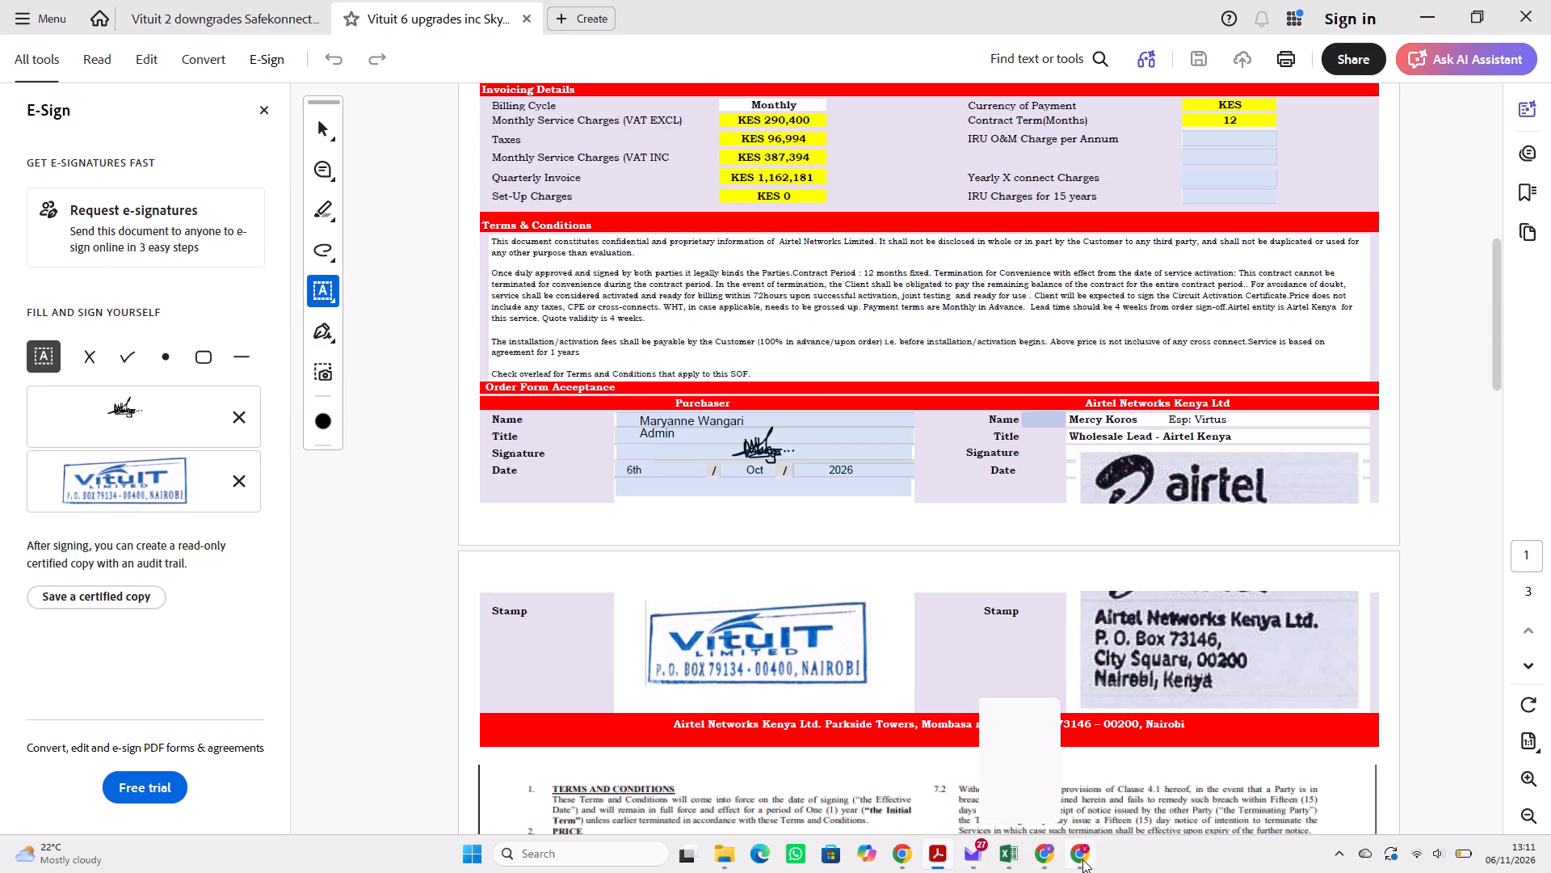
Switch to Proton Mail and close the attachment preview of the Vituit 2 downgrades PDF.
click(979, 852)
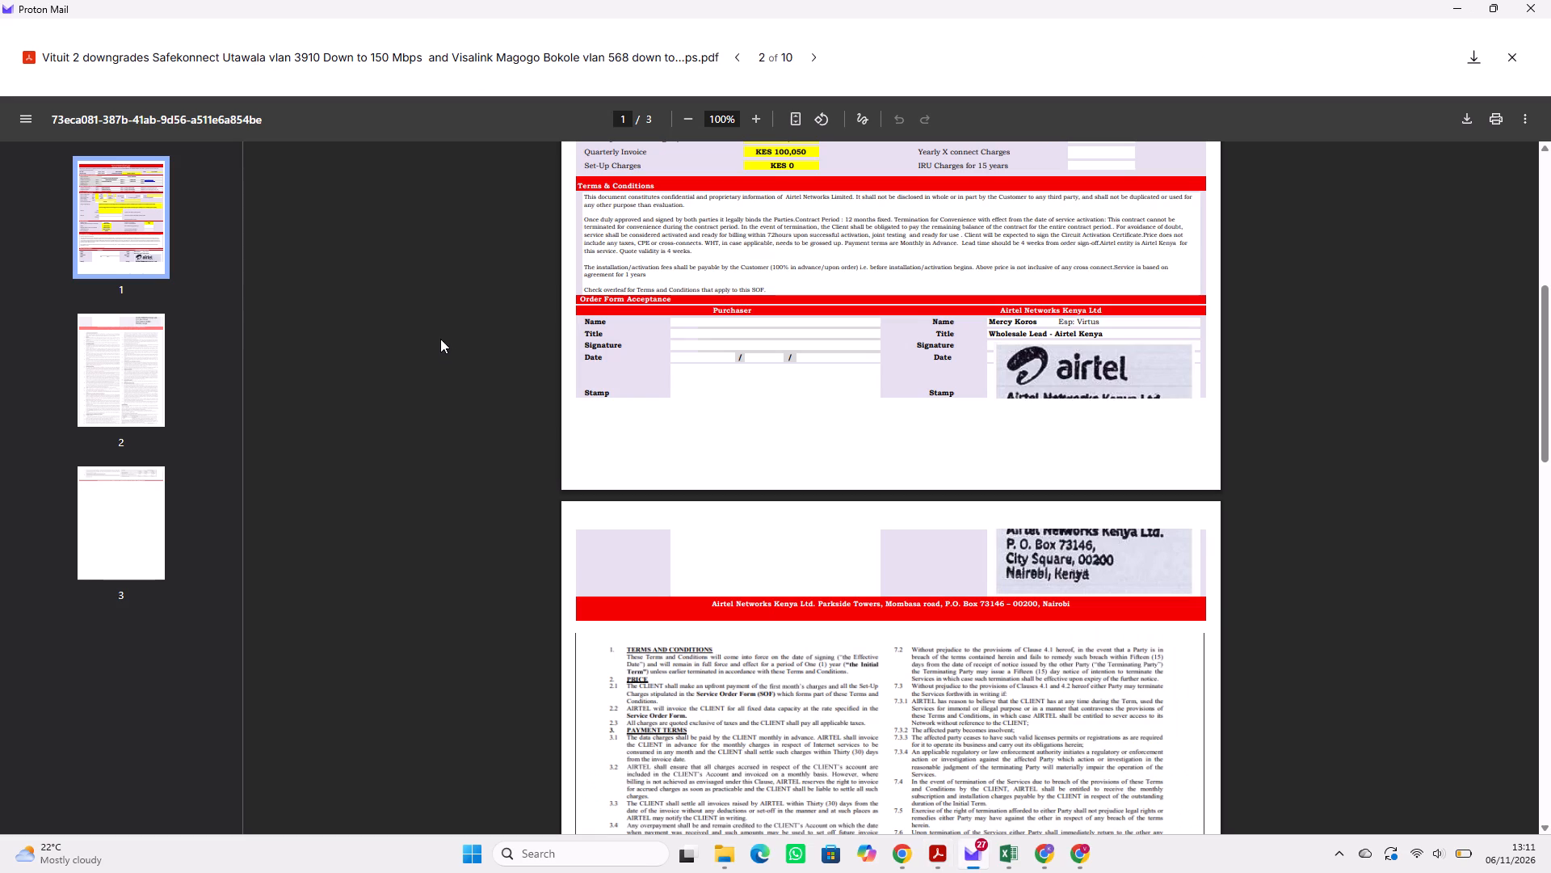
click(1508, 57)
scroll(692, 496, up, 5)
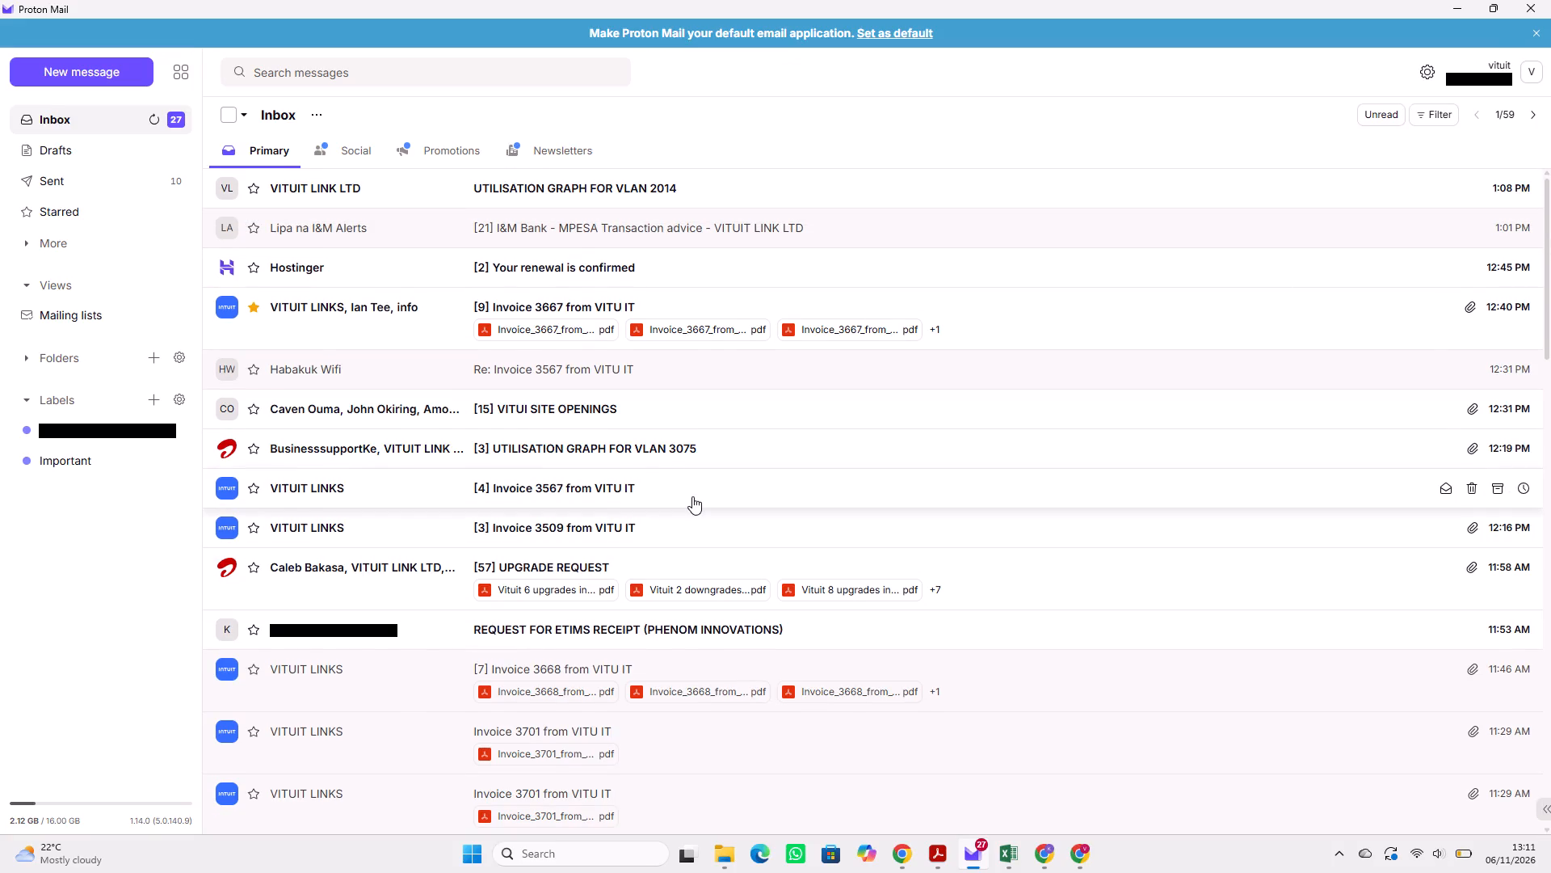
Open the VITUI SITE OPENINGS conversation, read its messages and the quoted site status table, and return to the inbox.
click(594, 401)
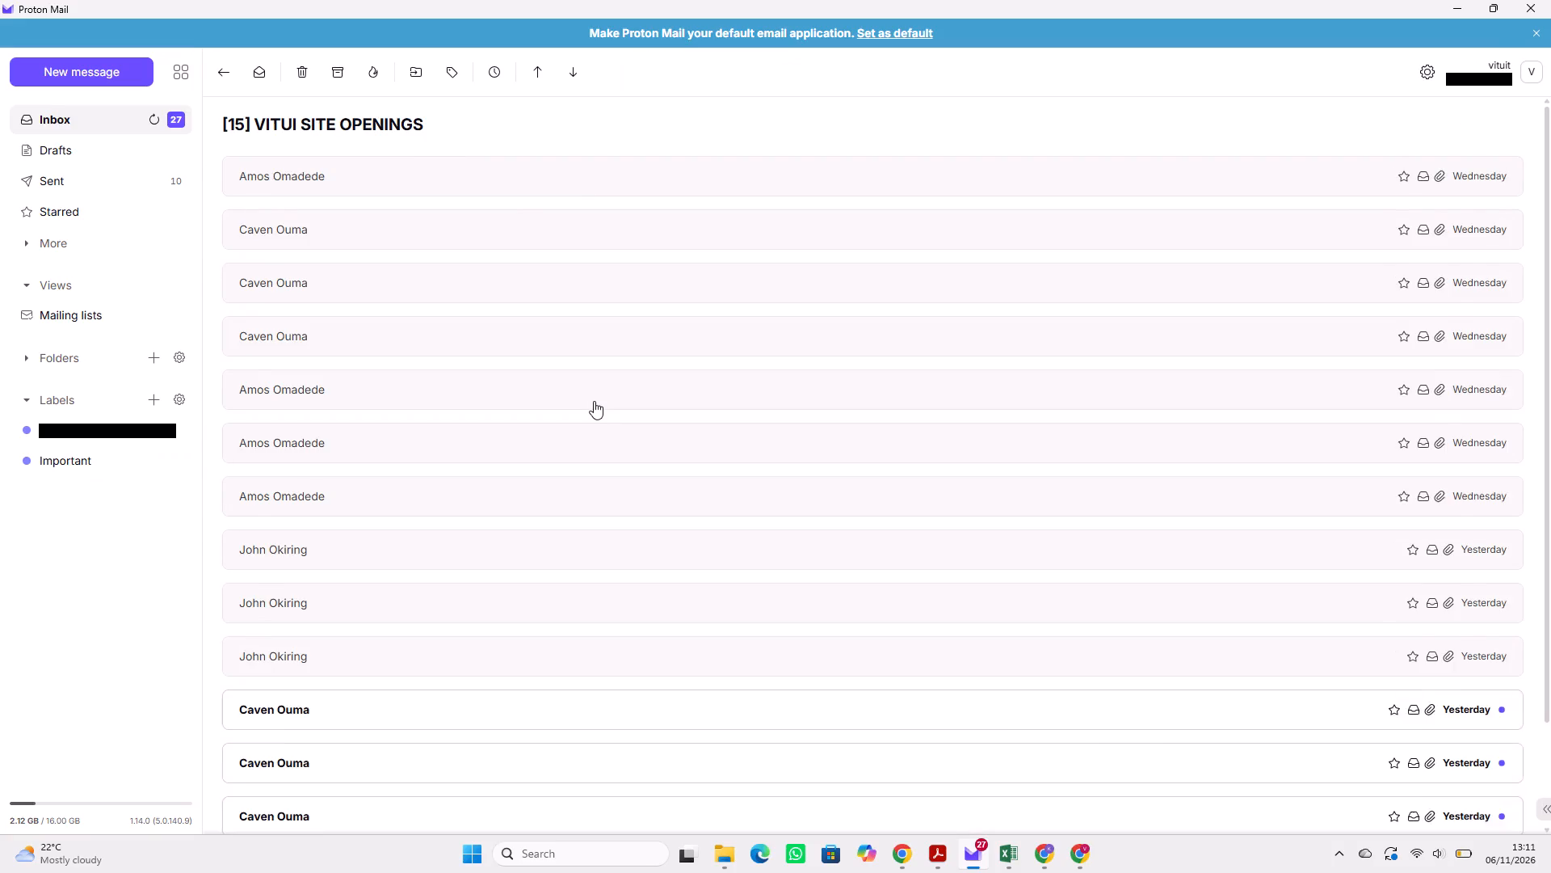
scroll(594, 401, down, 3)
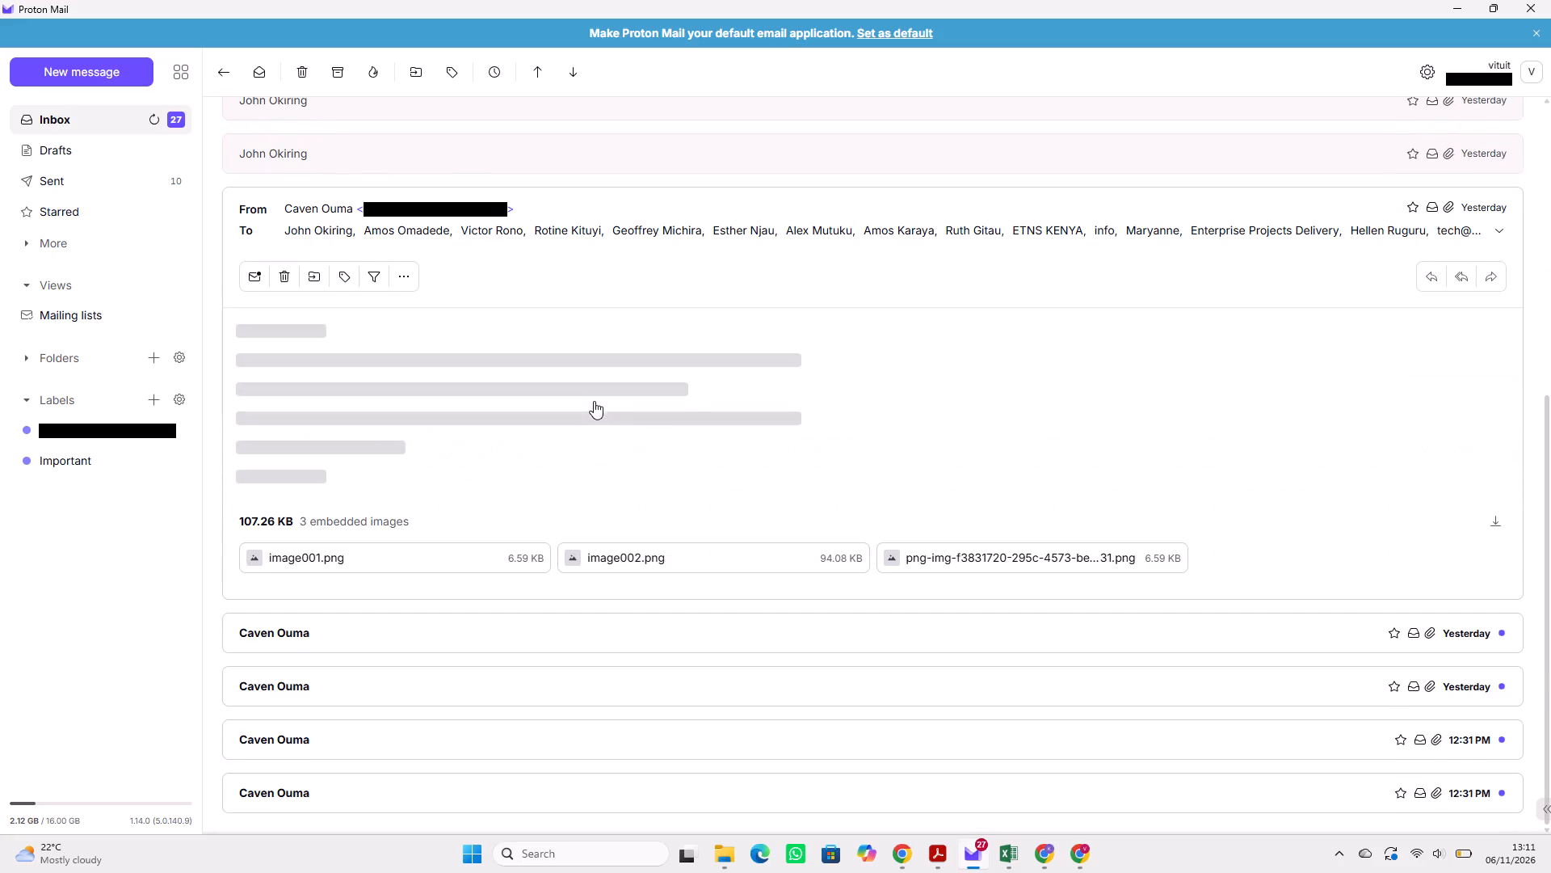
scroll(594, 401, down, 2)
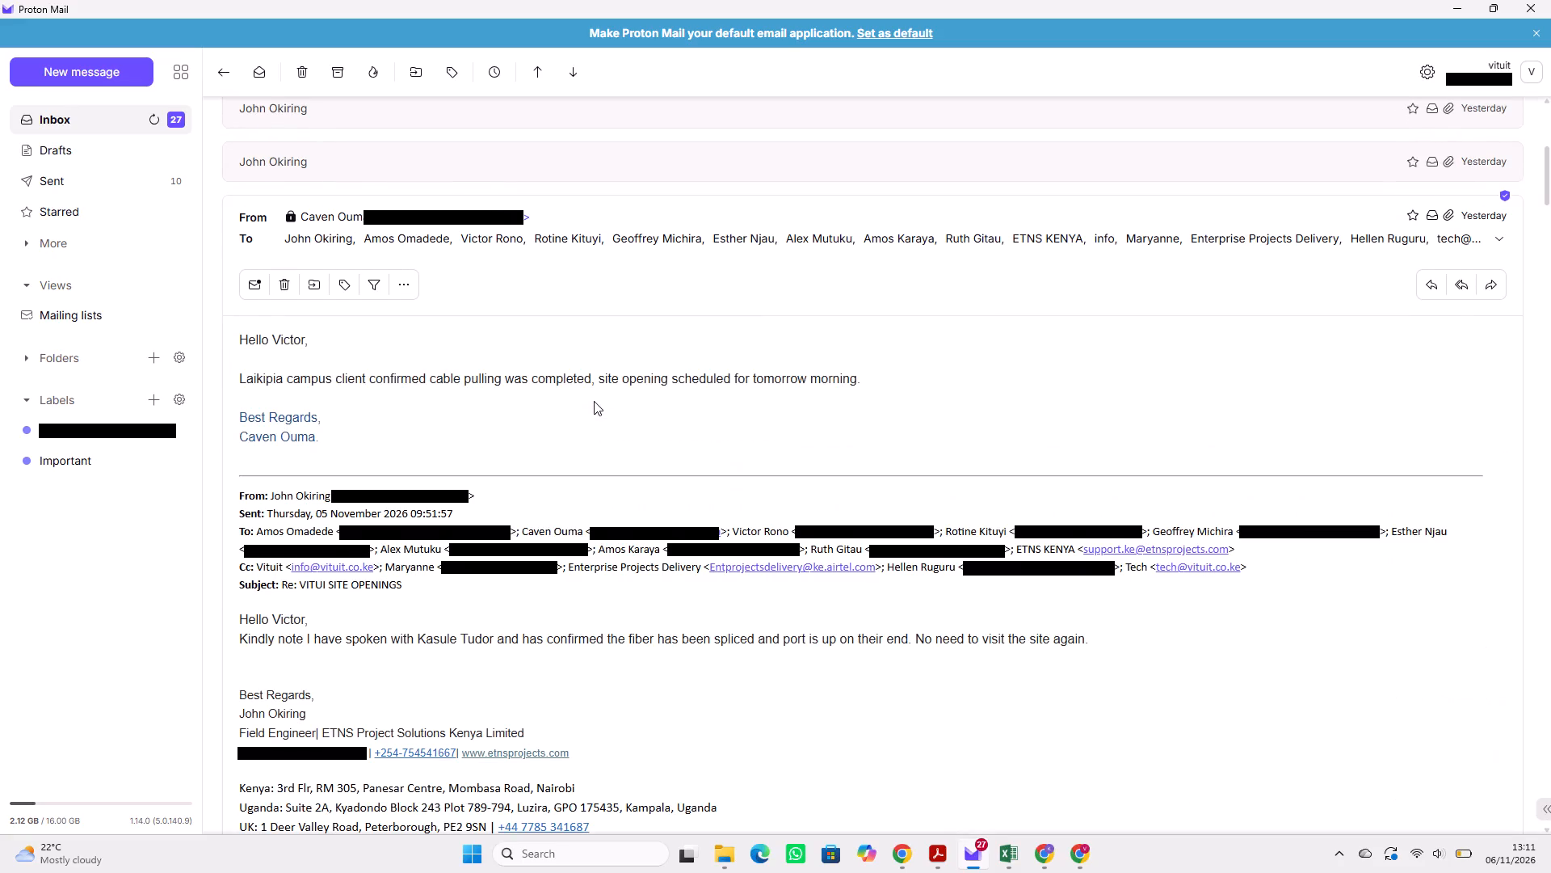
scroll(594, 401, up, 1)
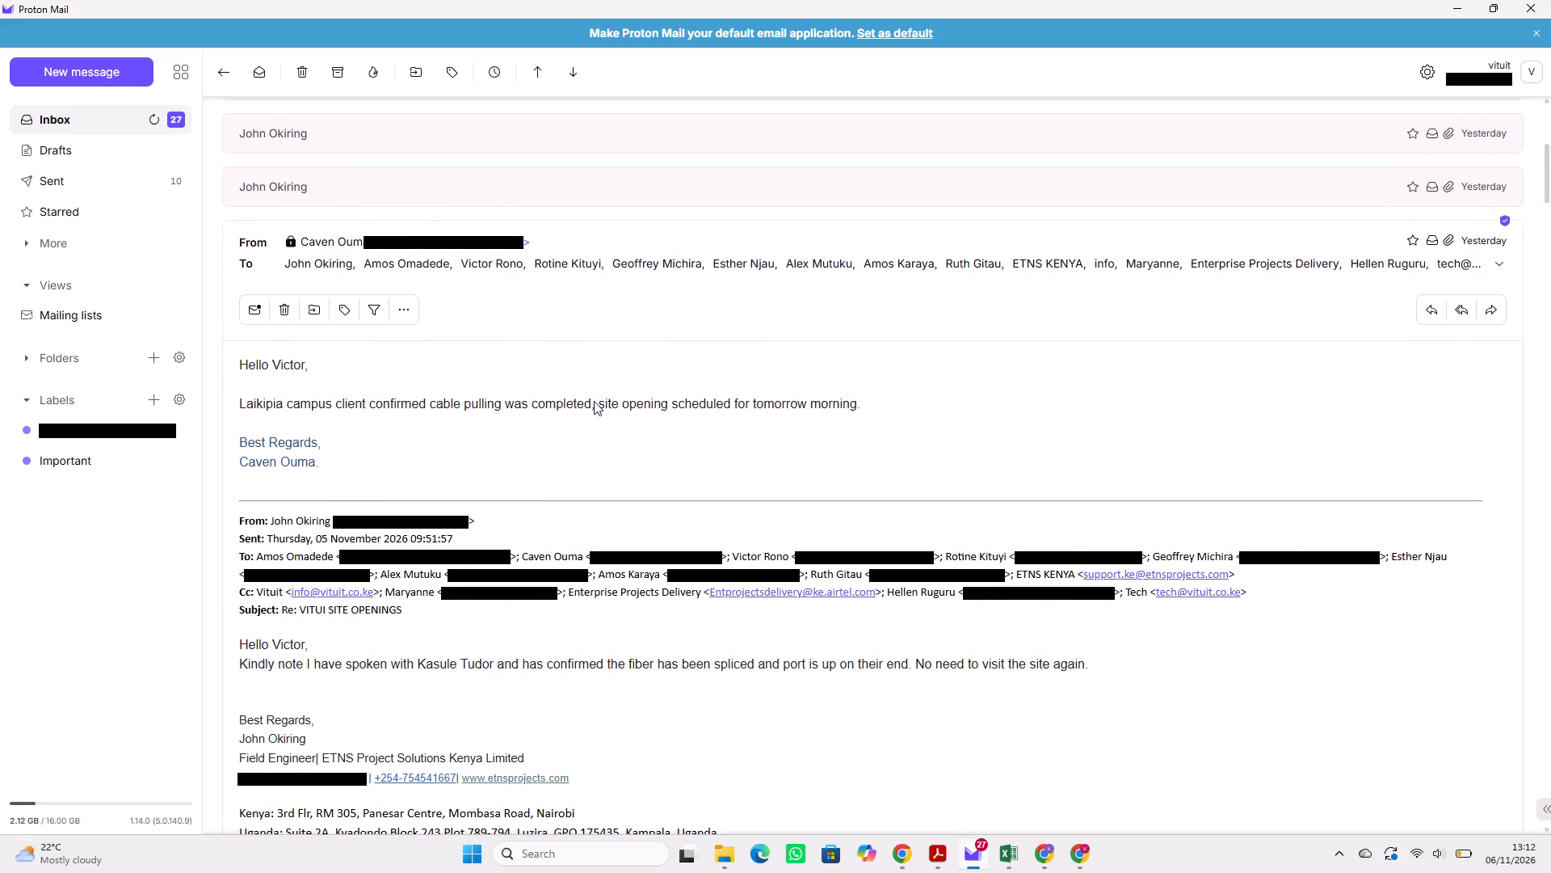
scroll(594, 401, up, 1)
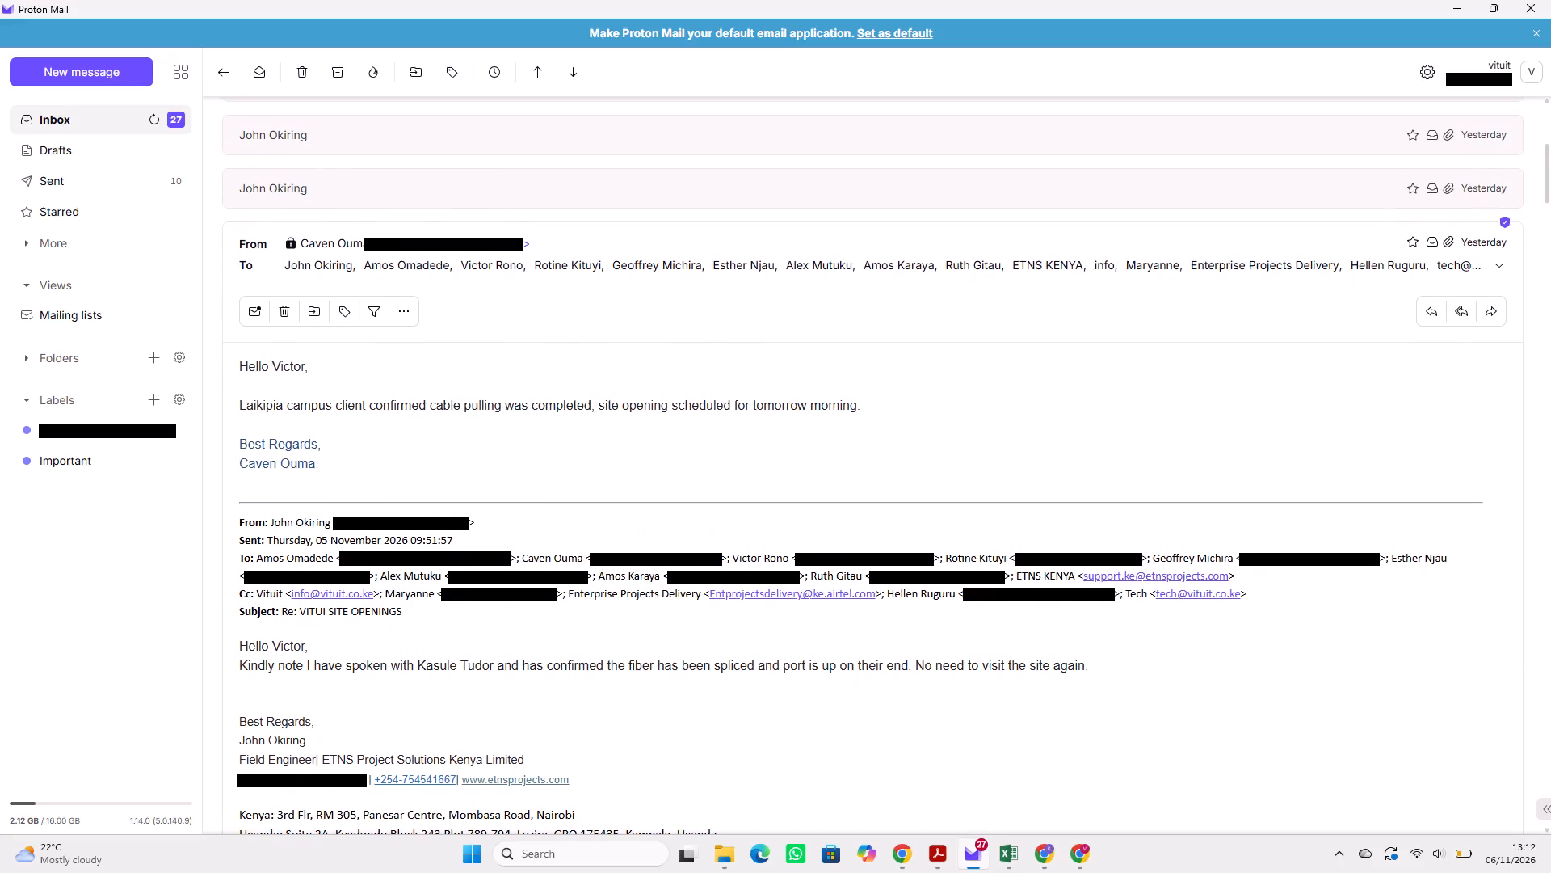
scroll(594, 401, up, 2)
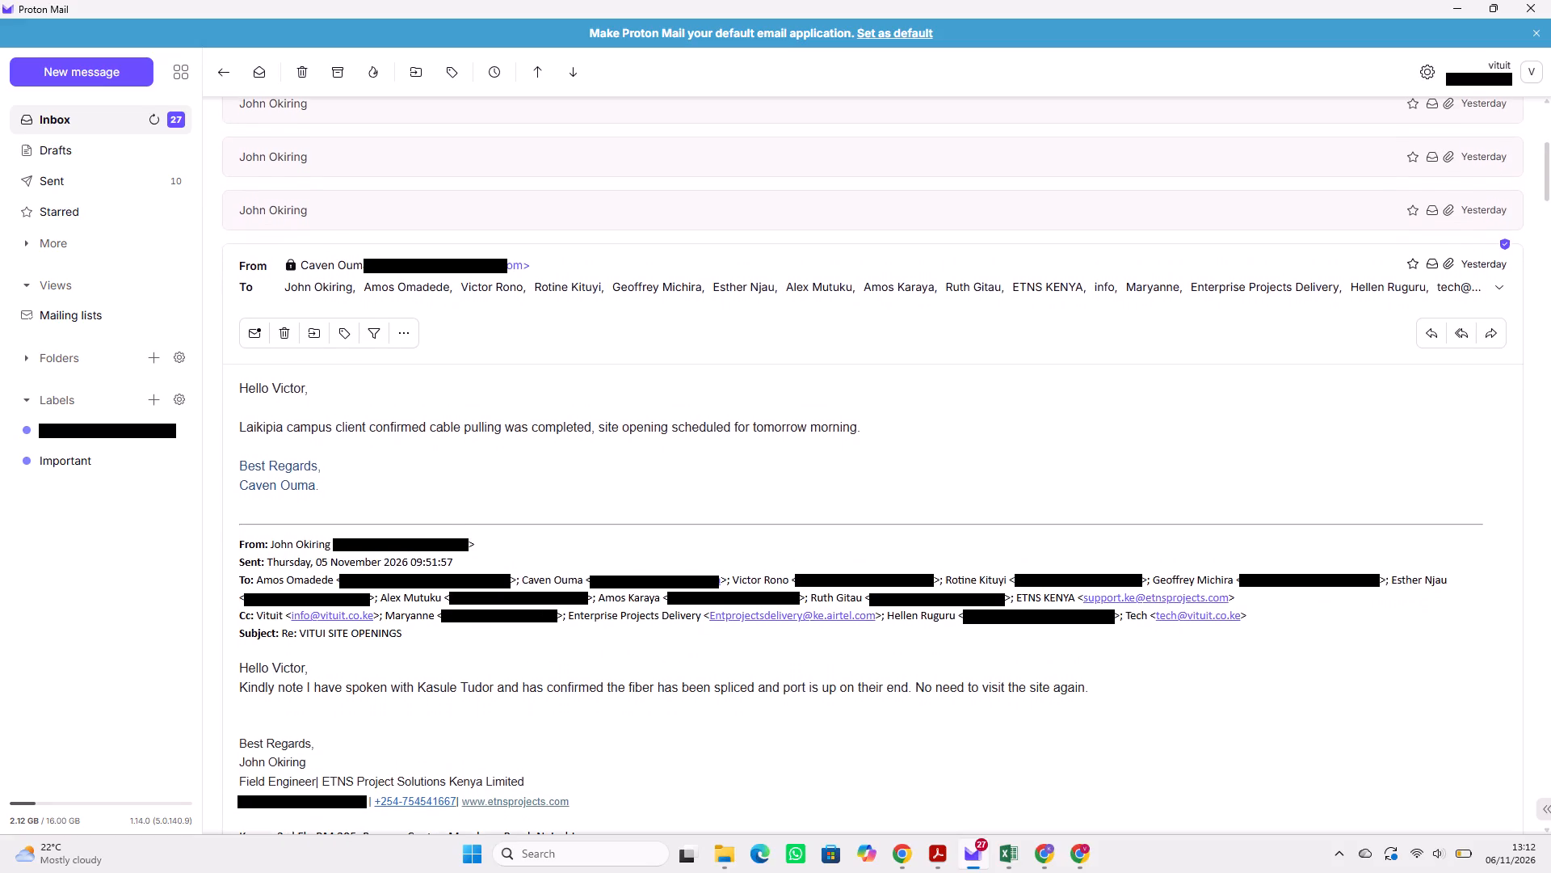
scroll(594, 401, up, 3)
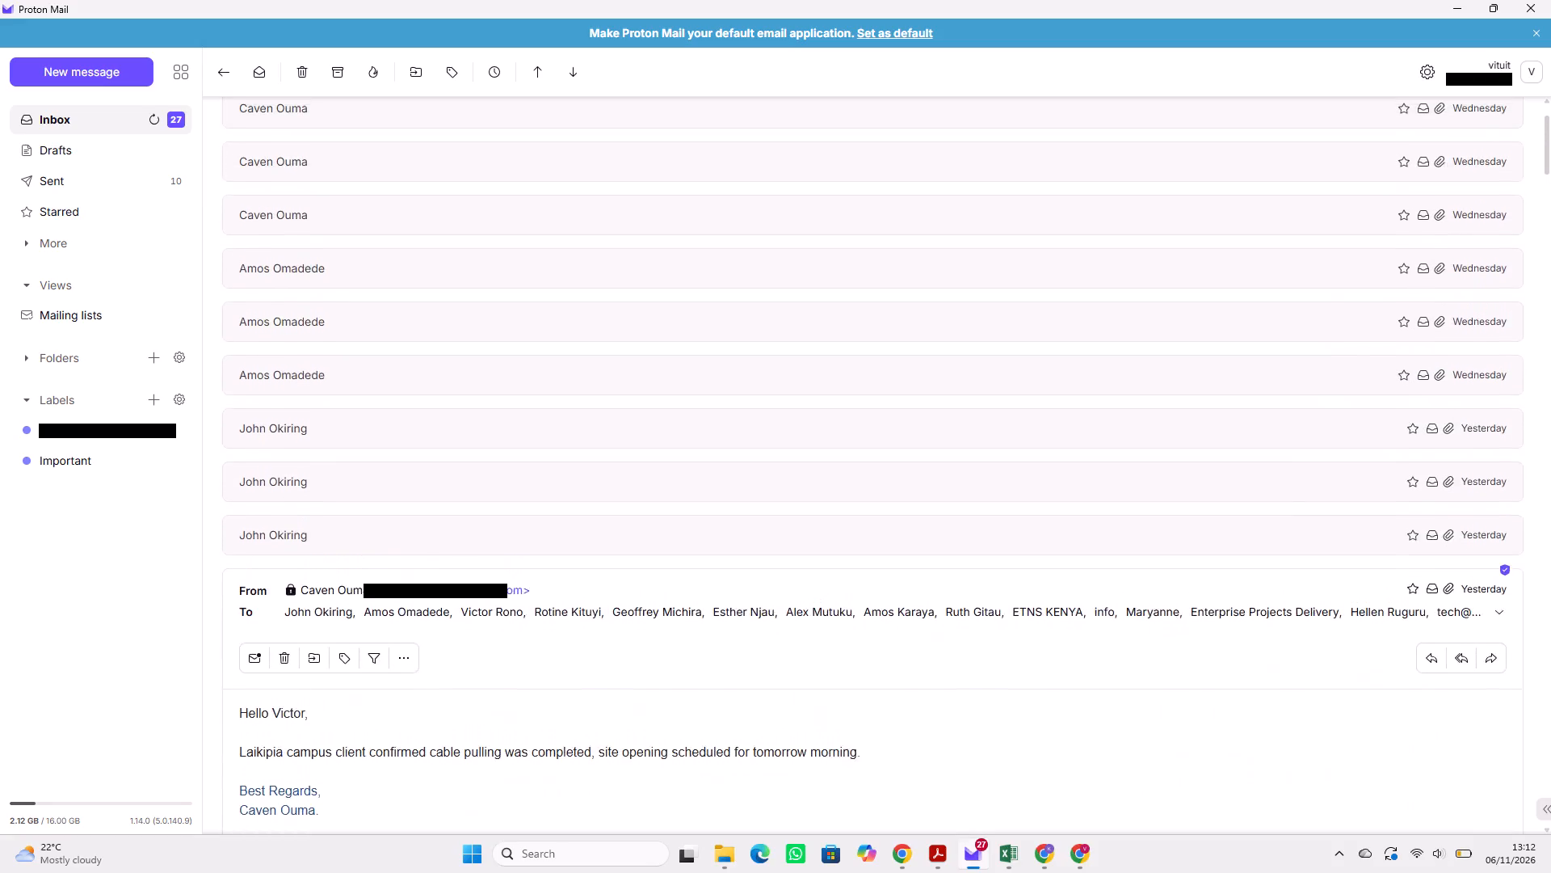
scroll(594, 401, down, 13)
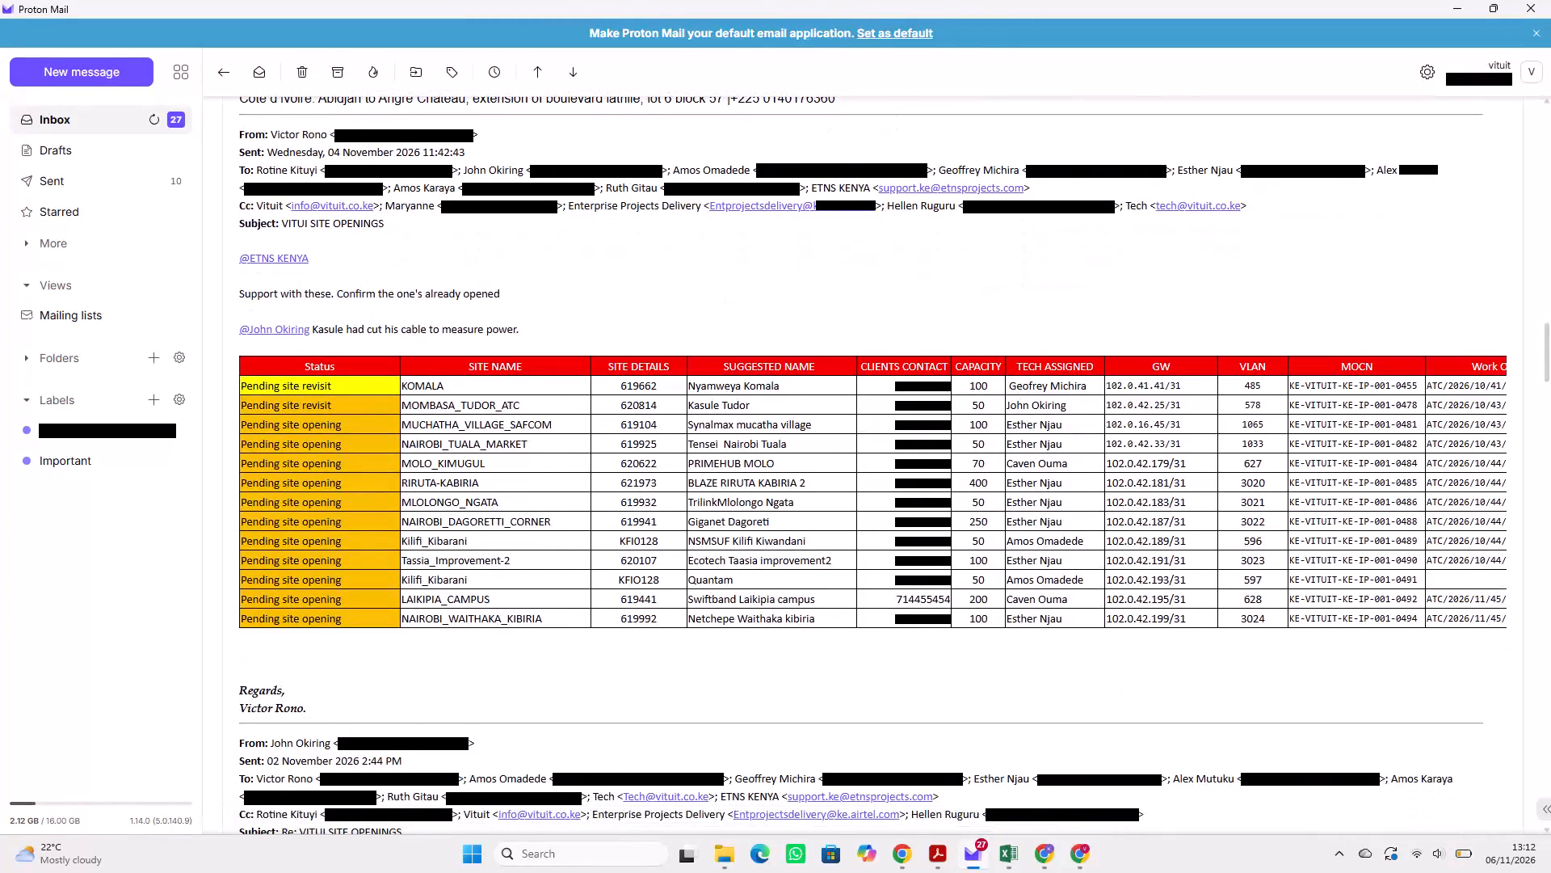
scroll(594, 401, down, 2)
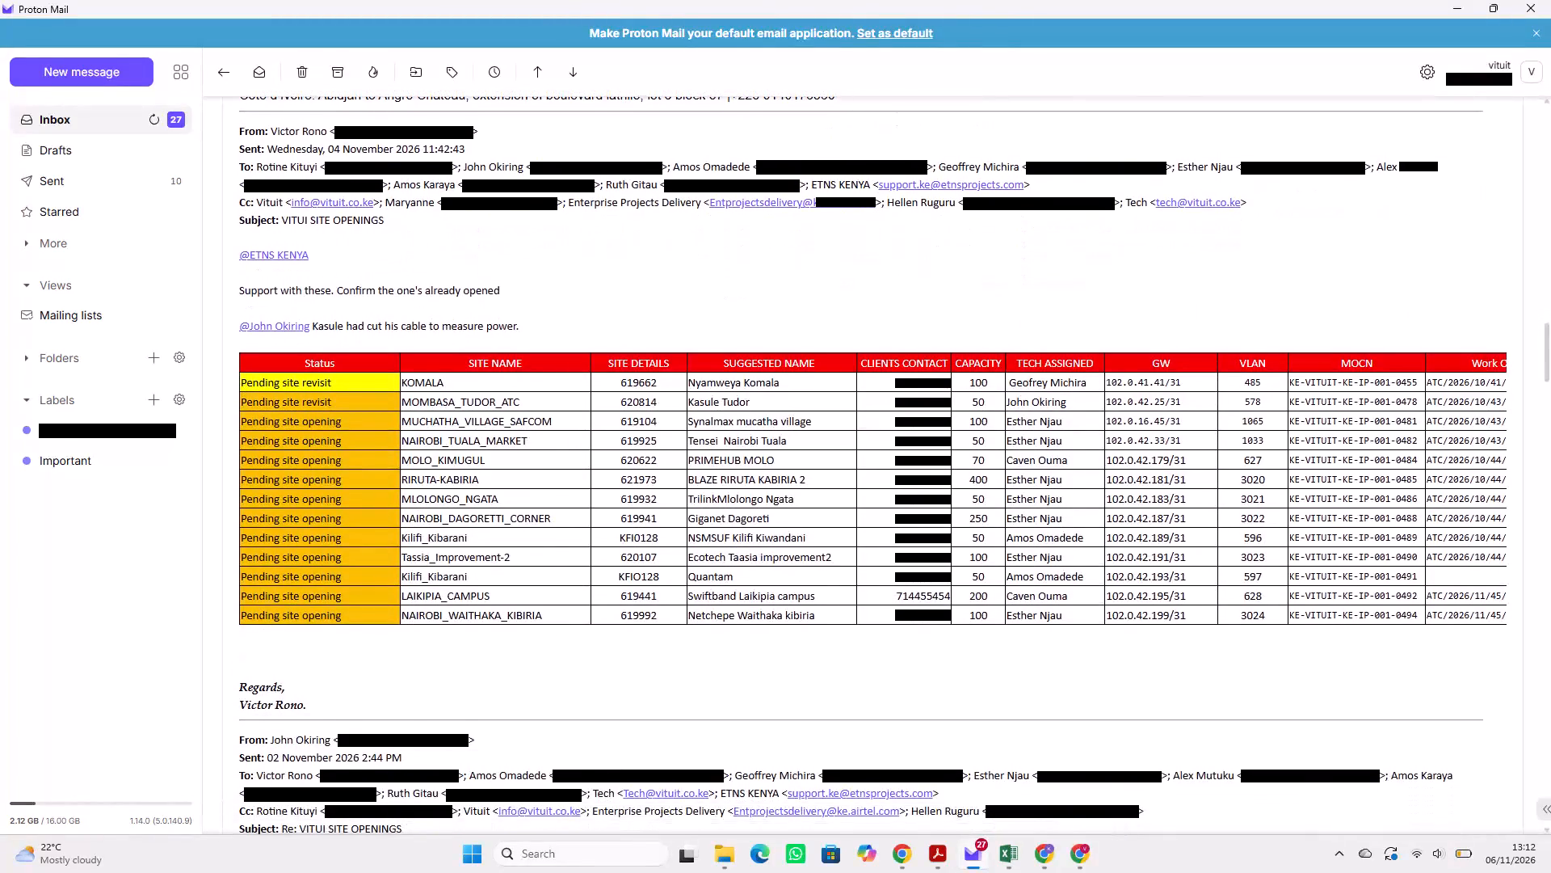
scroll(594, 401, down, 1)
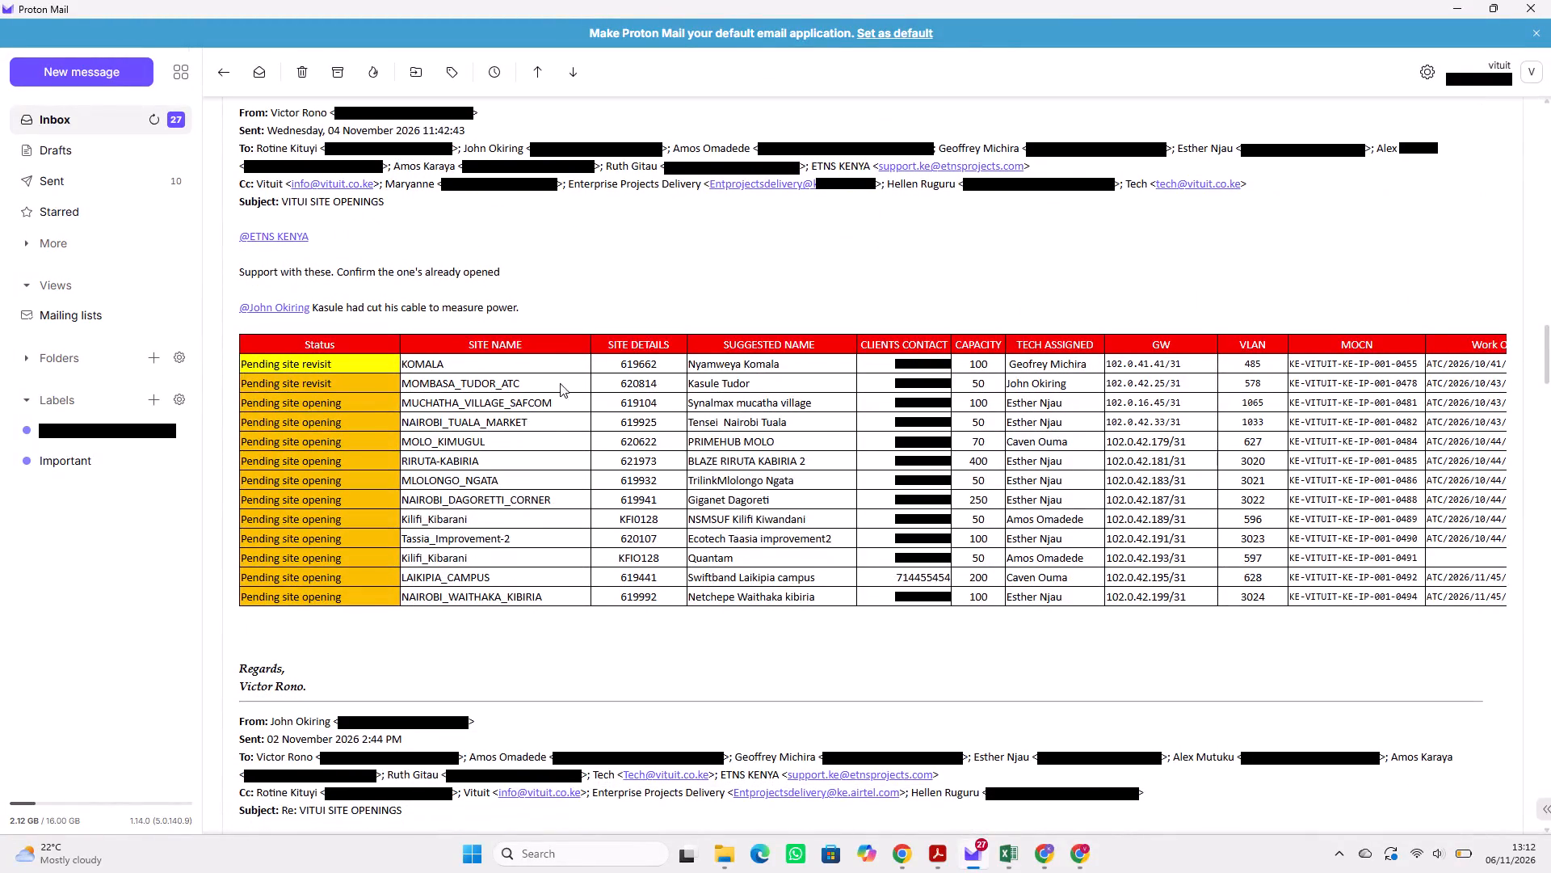
click(99, 124)
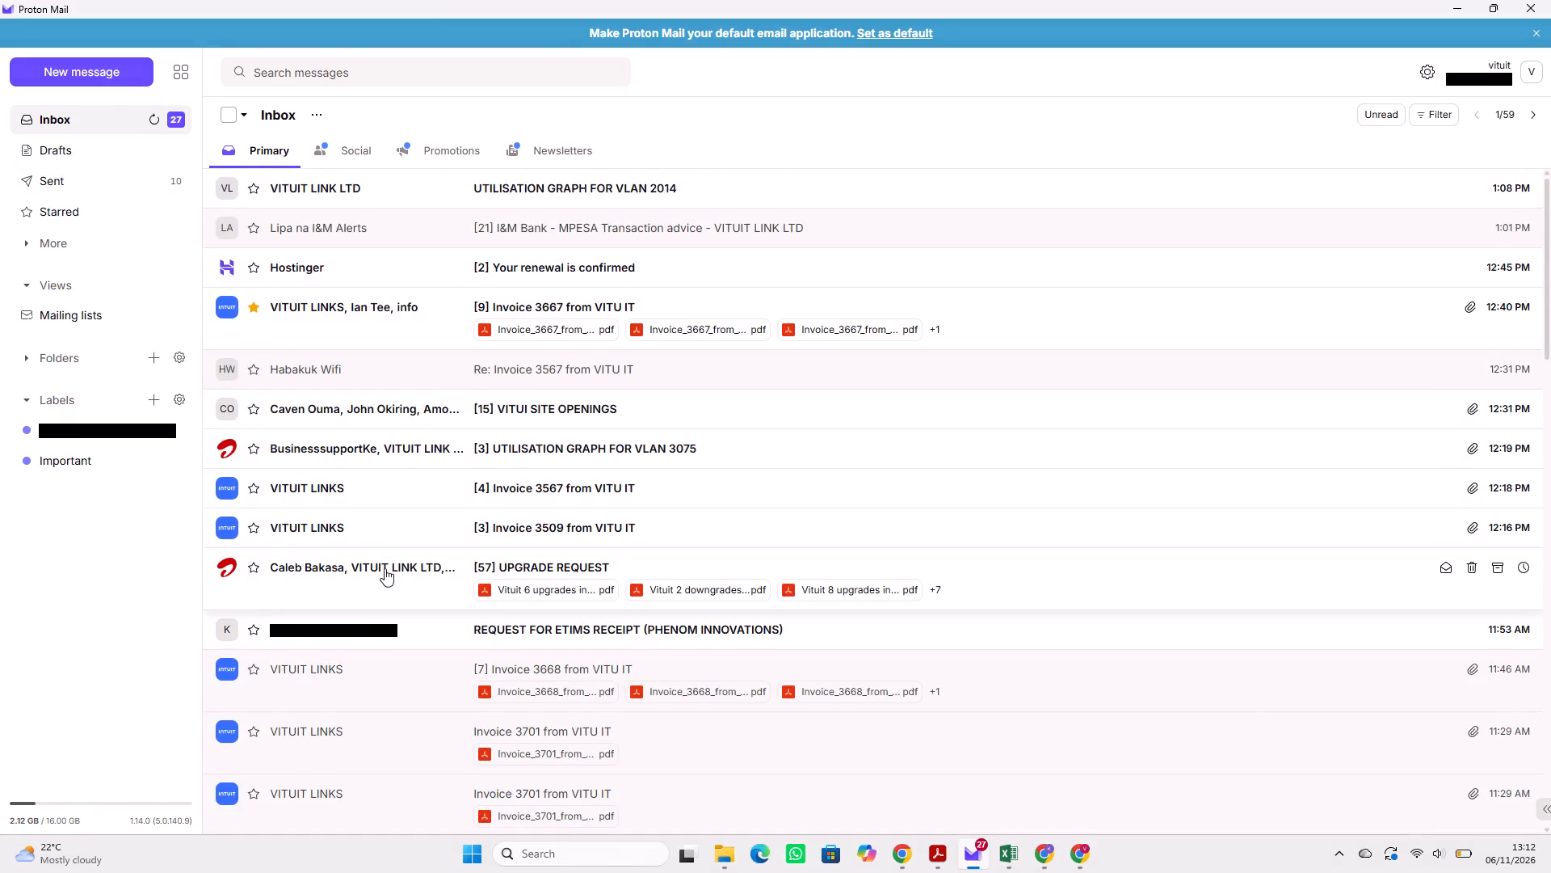
Open the UPGRADE REQUEST conversation and expand the Airtel sales executive's latest 11:58 AM message down to its attached PDFs.
double_click(338, 576)
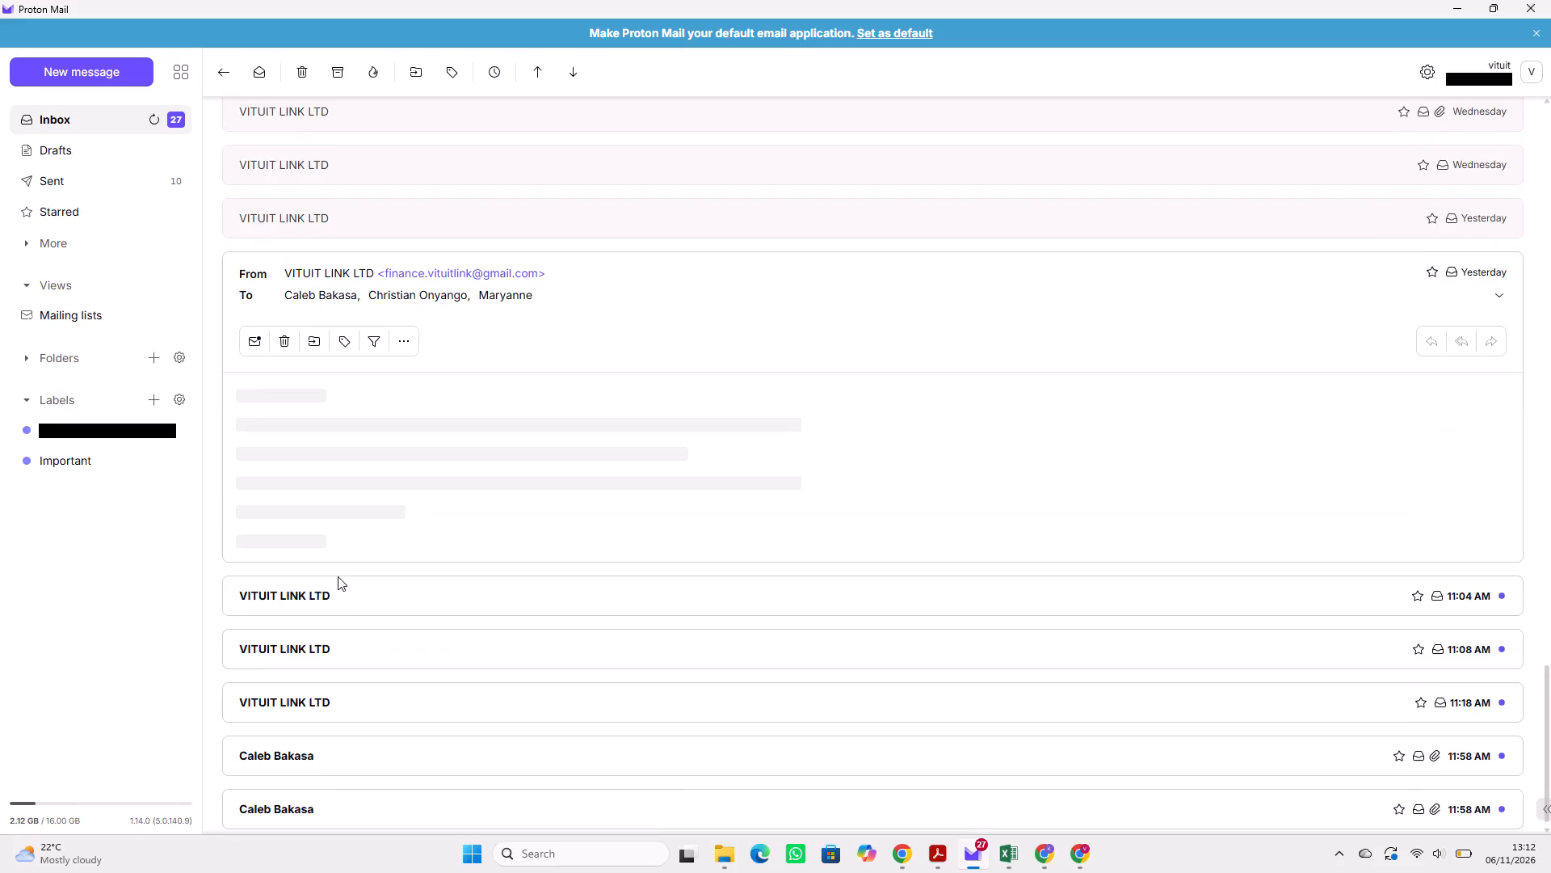
scroll(338, 576, down, 5)
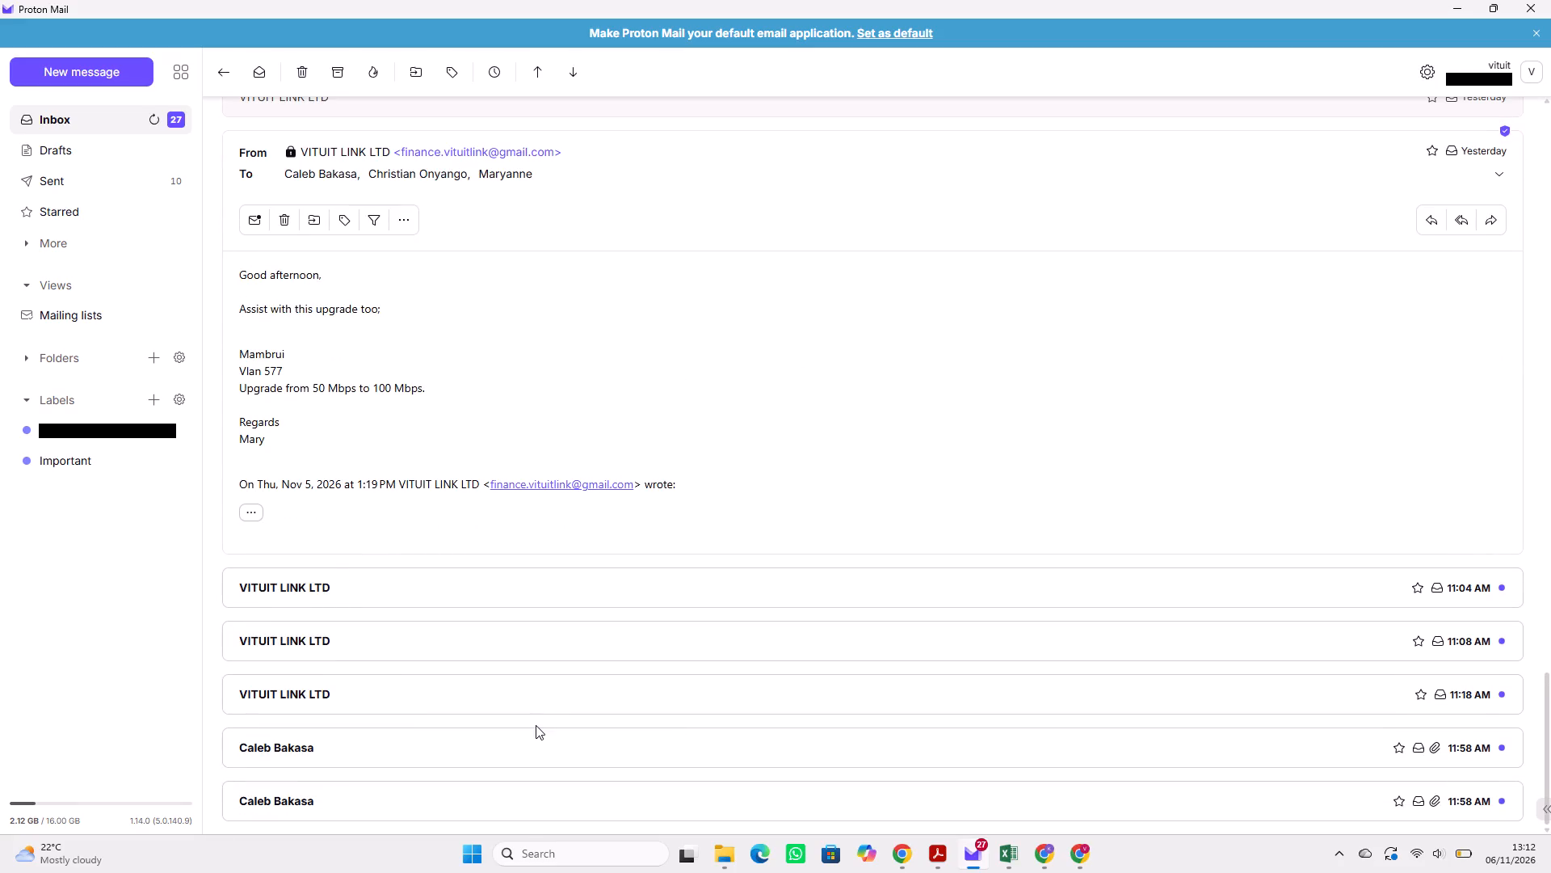
click(488, 810)
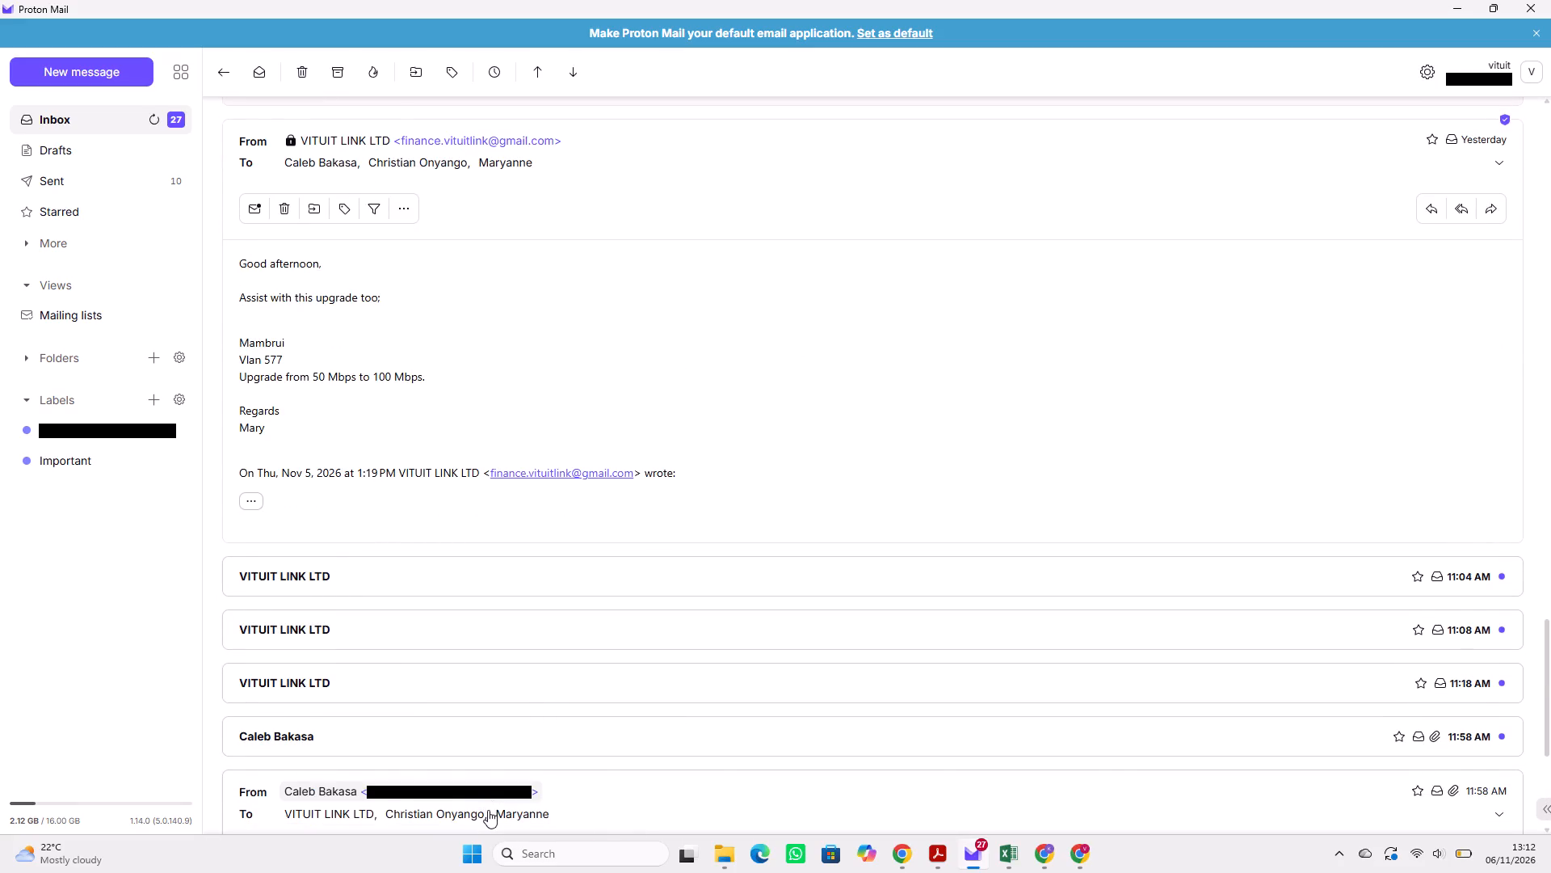
scroll(488, 810, down, 3)
scroll(449, 661, down, 1)
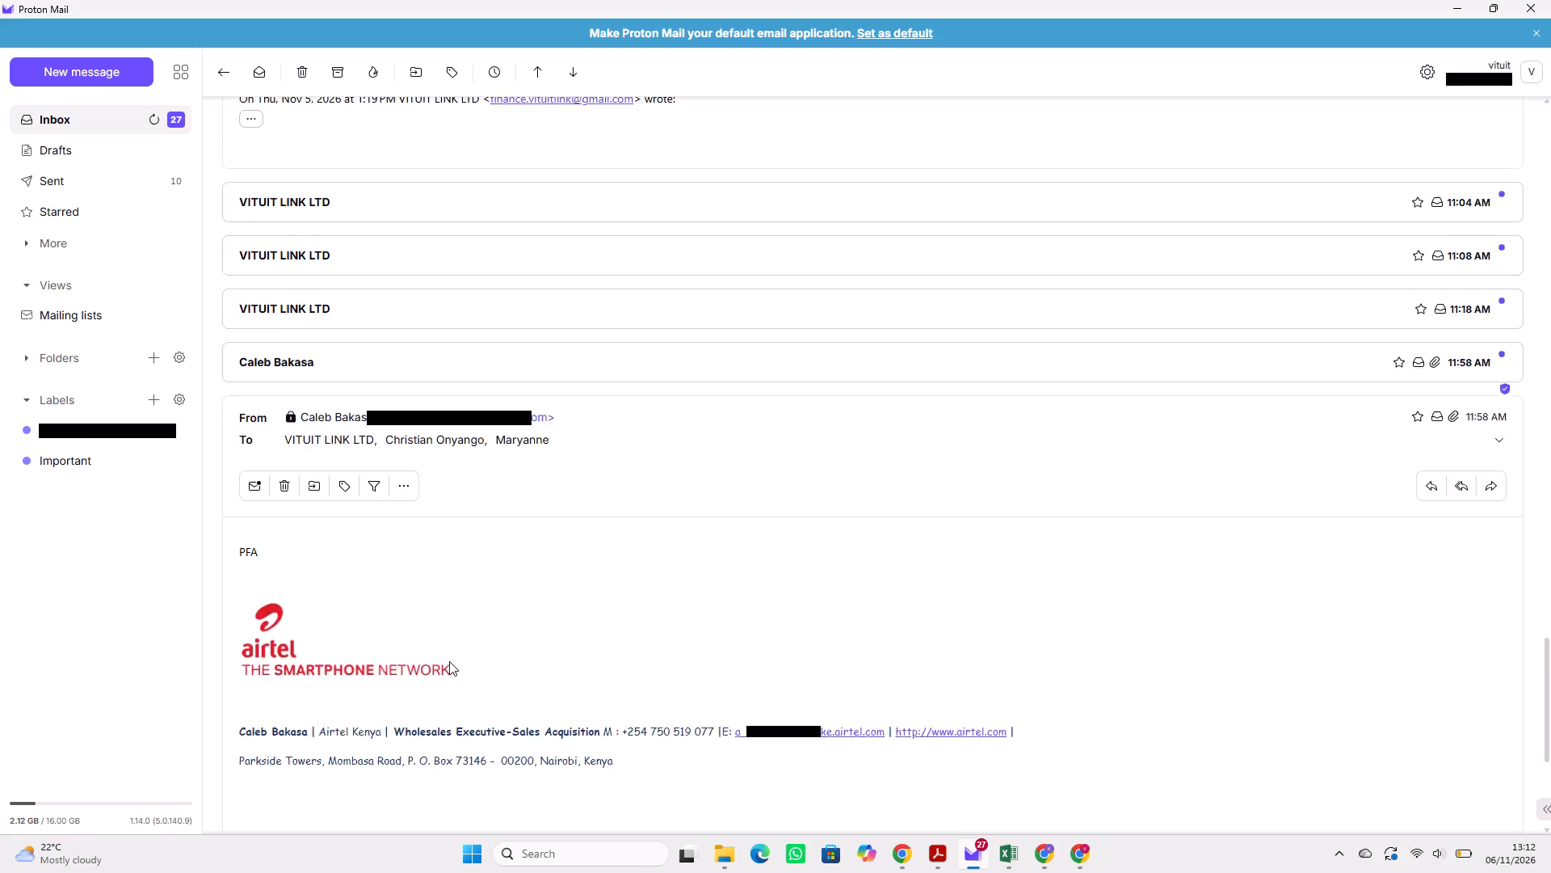
scroll(449, 661, down, 5)
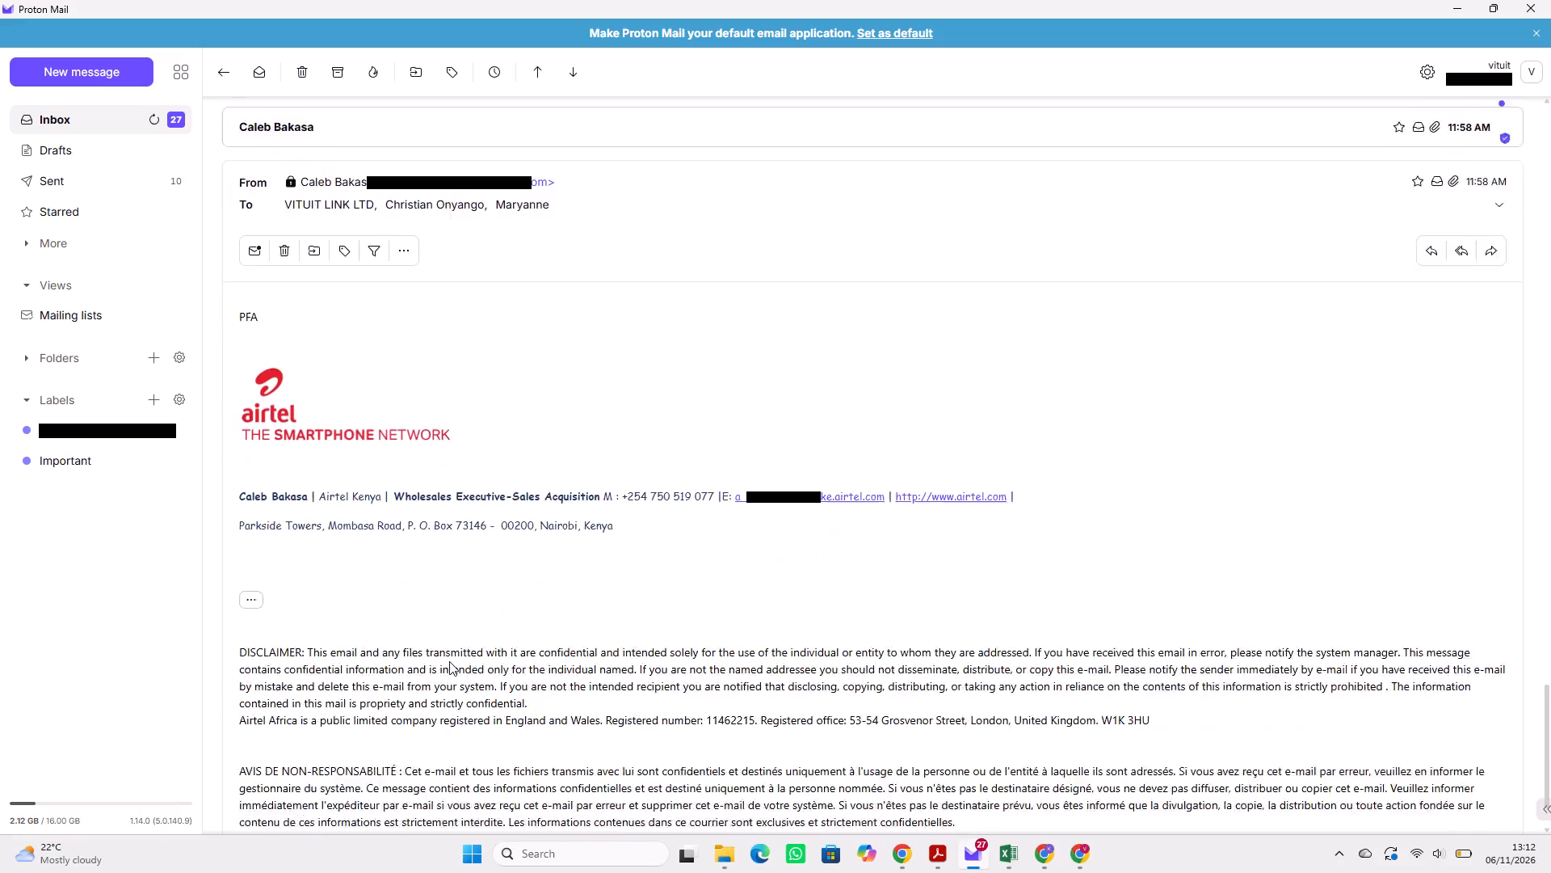
scroll(449, 661, down, 2)
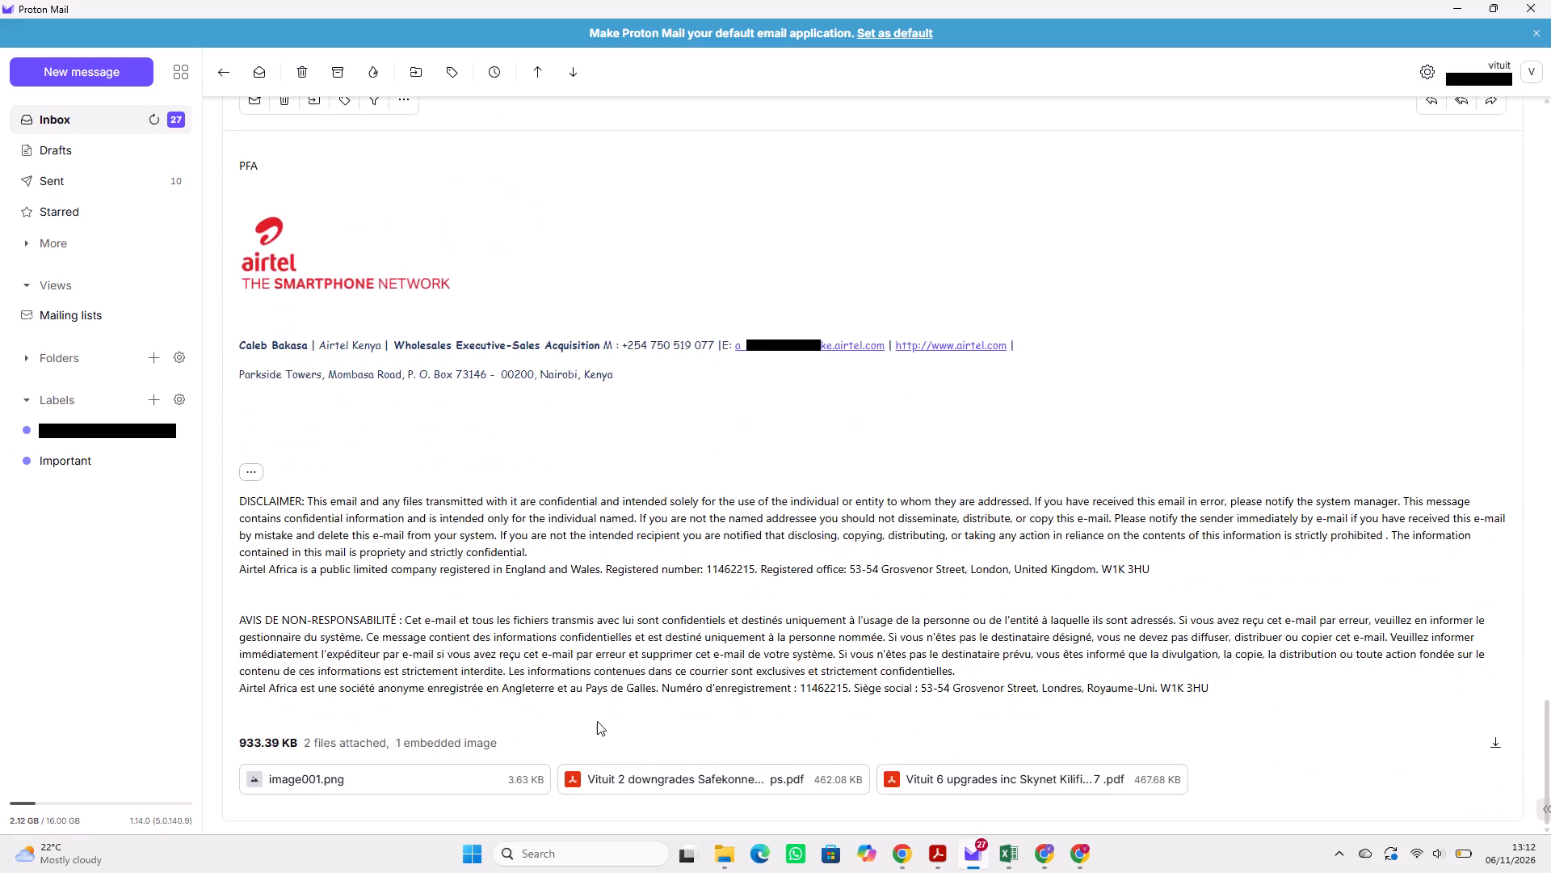
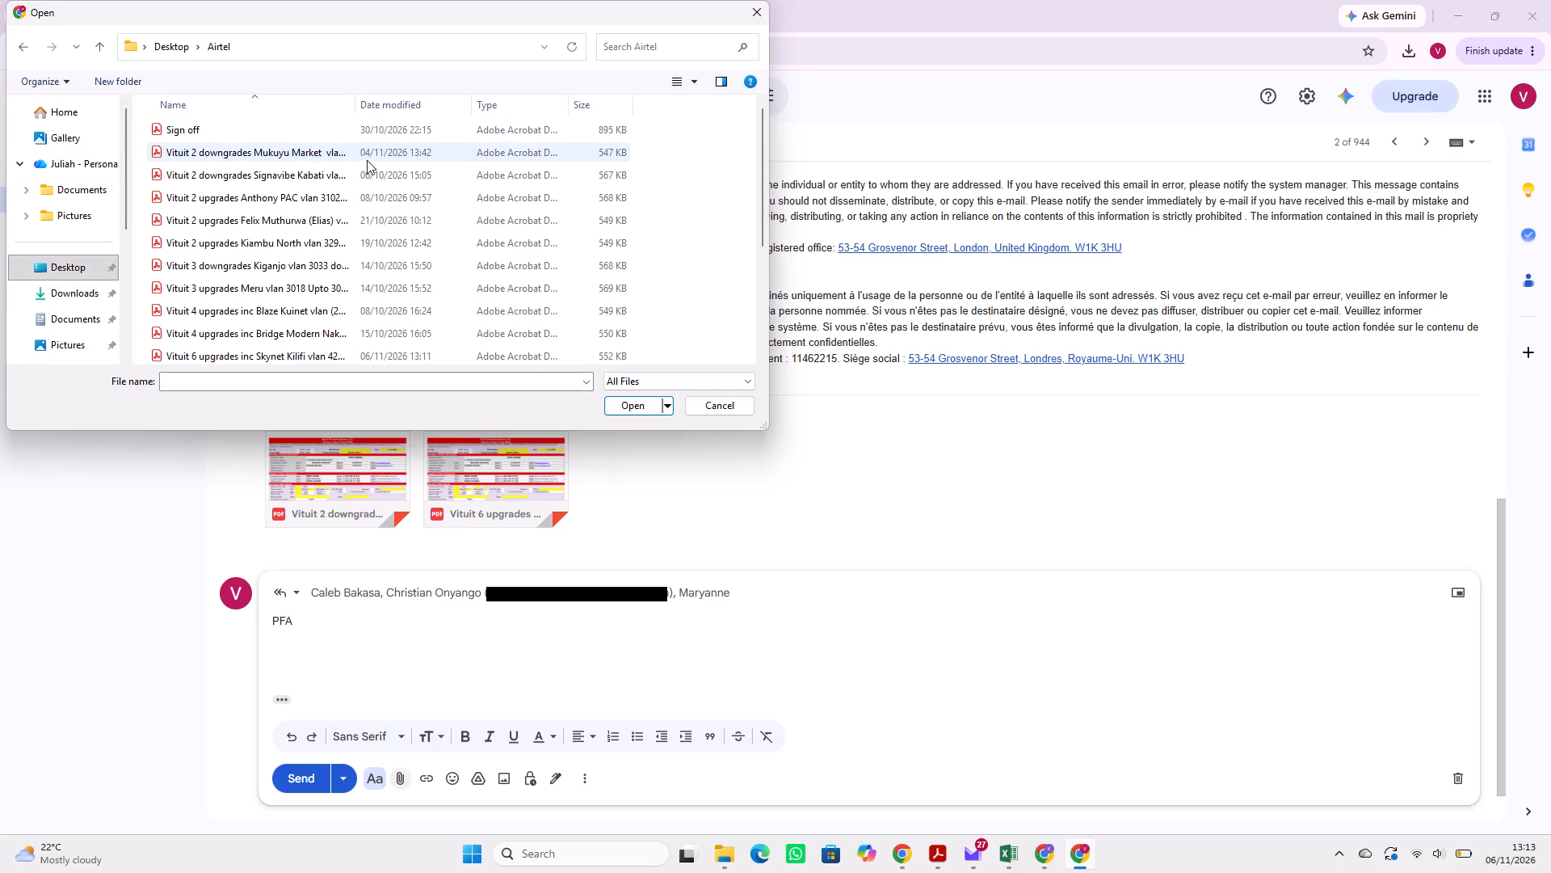
Attach the Vituit 2 downgrades Signavibe Kabati and Vituit 6 upgrades inc Skynet Kilifi PDFs from the Airtel folder to the PFA reply.
click(371, 179)
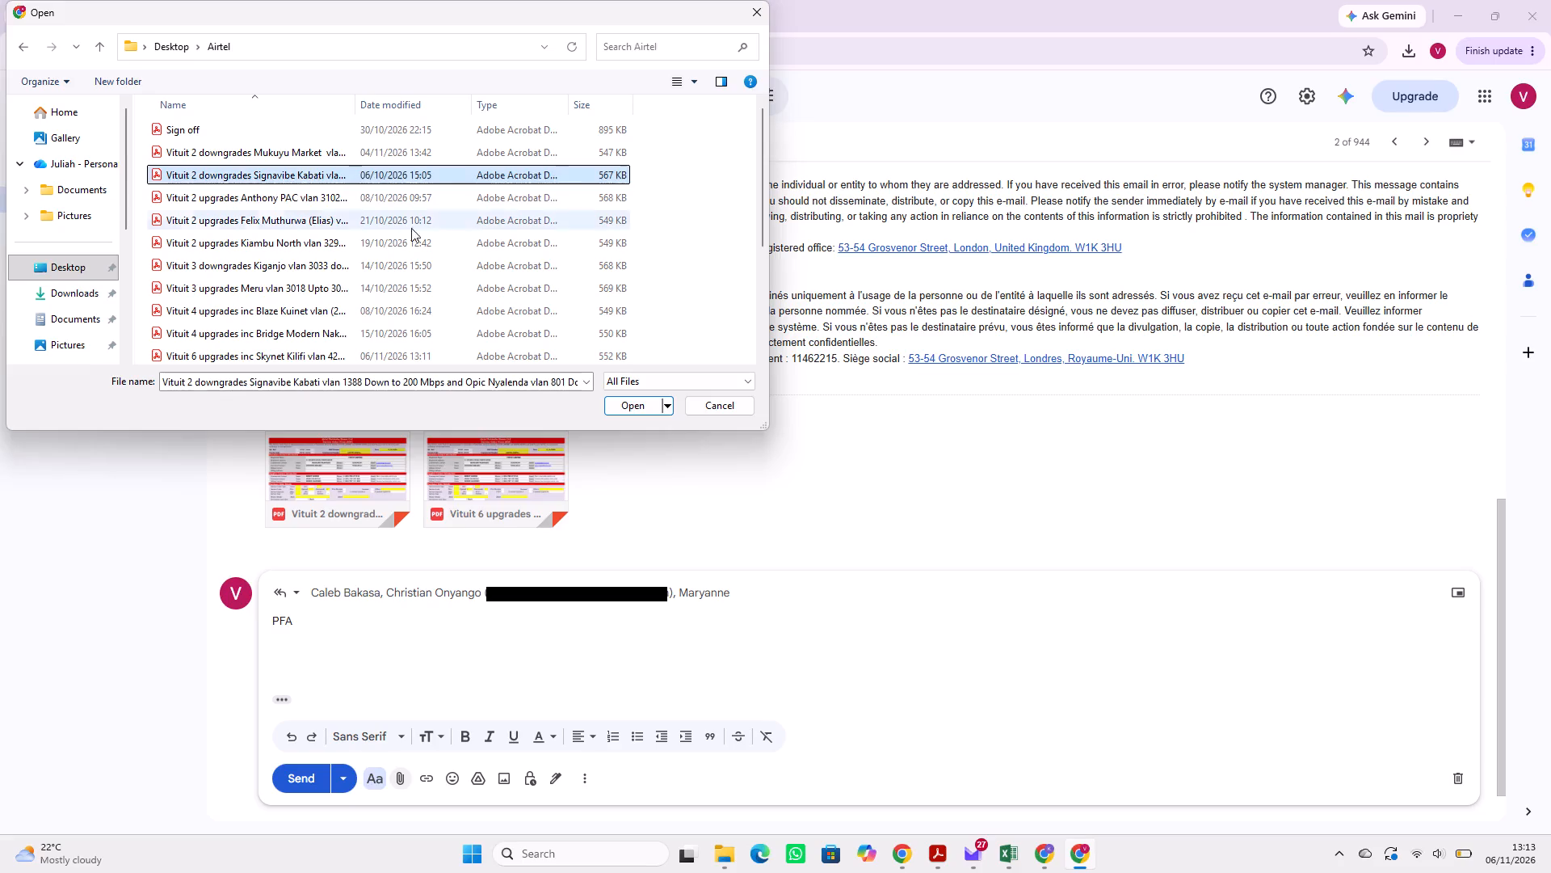
scroll(421, 273, down, 1)
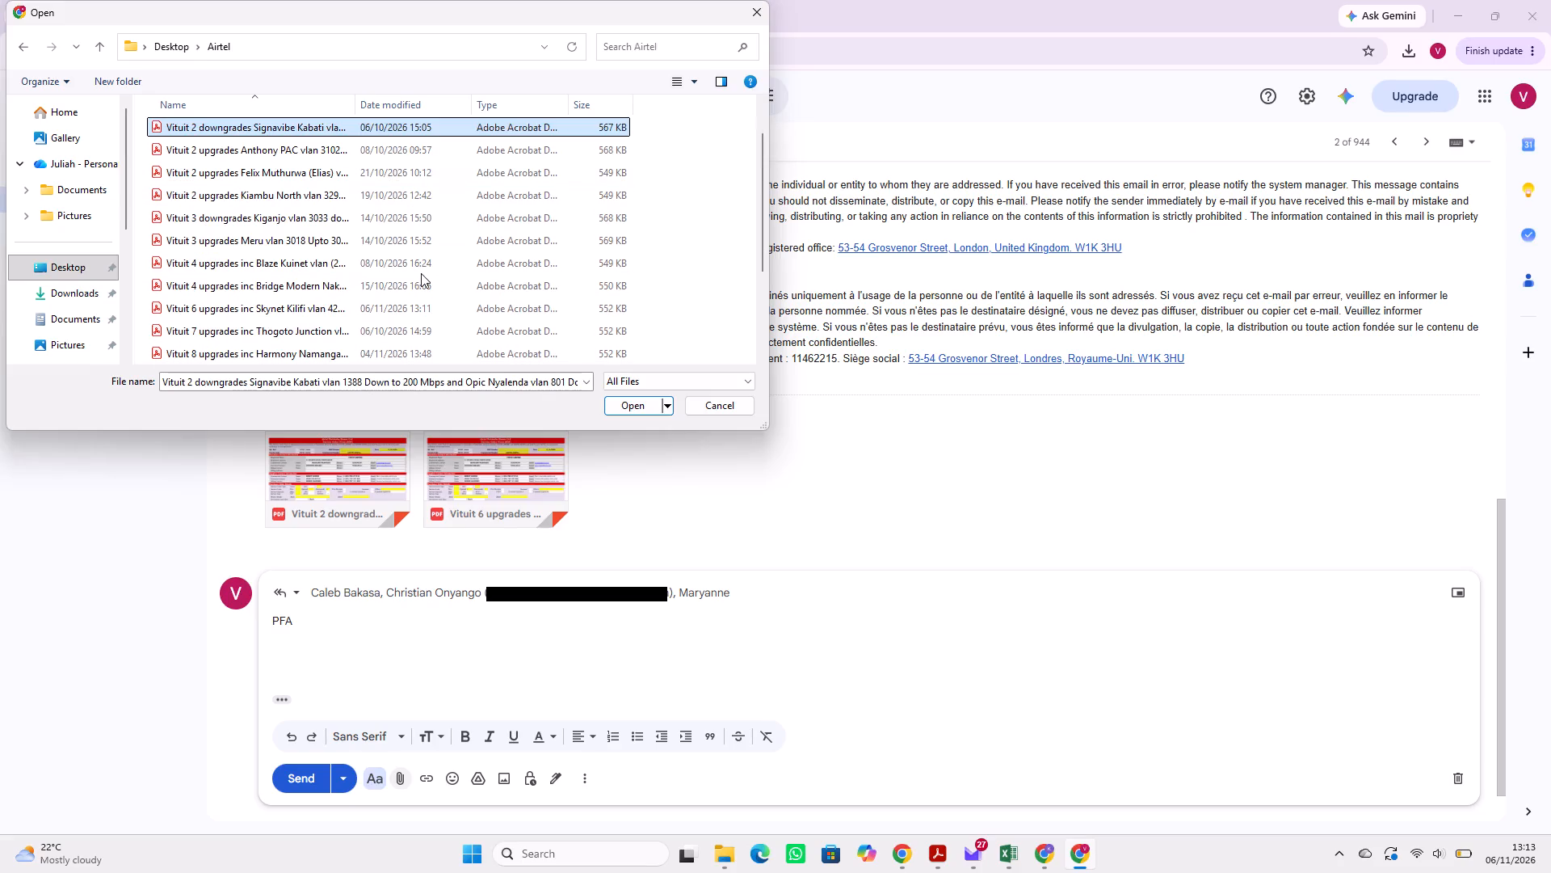
scroll(421, 273, down, 2)
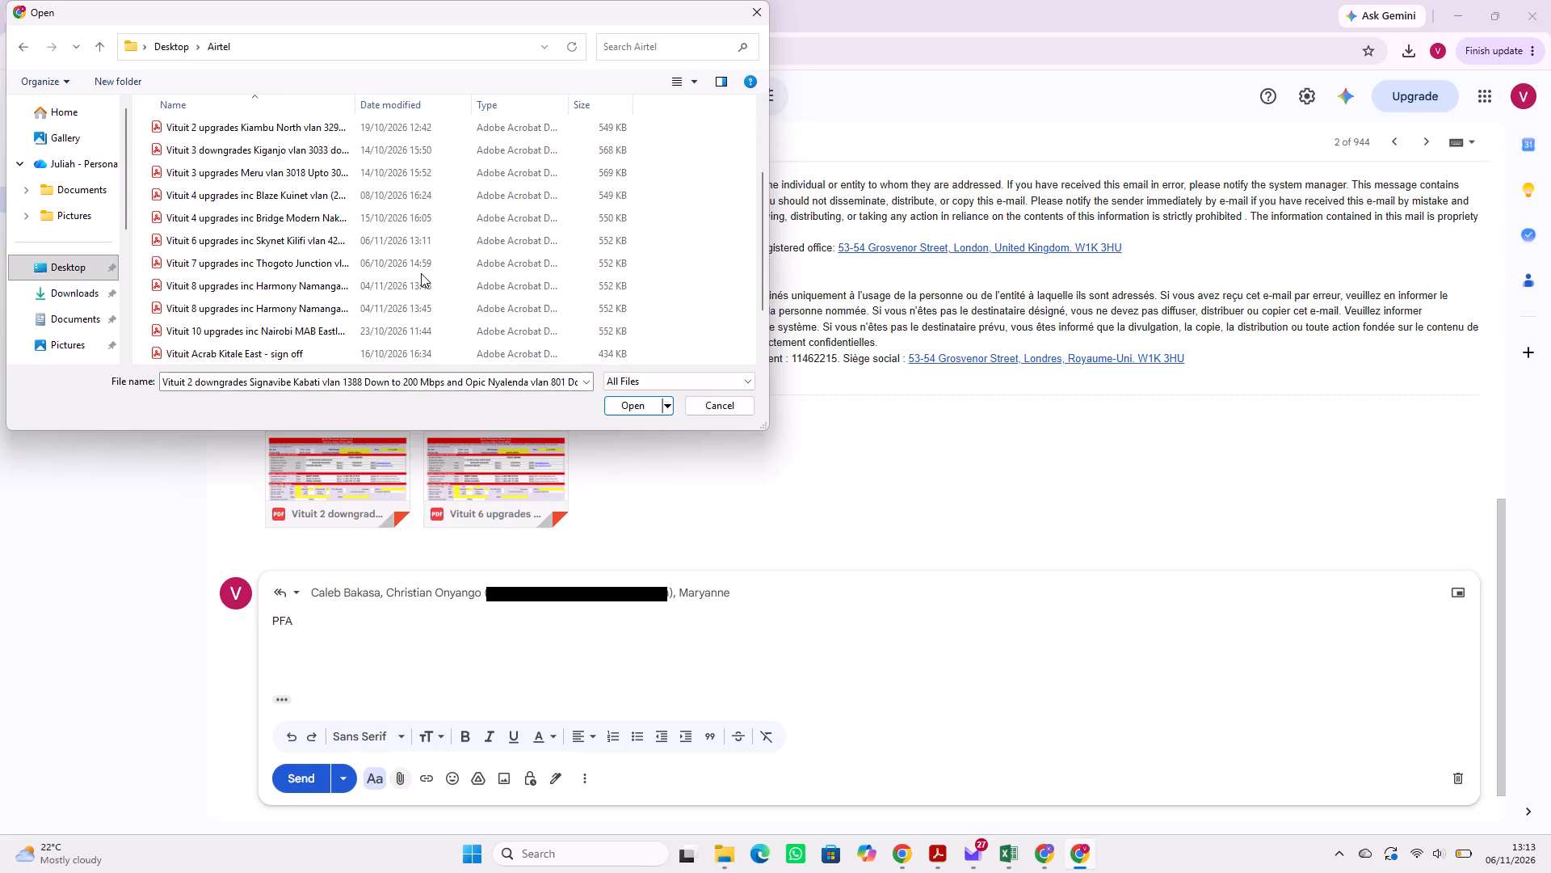
ctrl+click(351, 243)
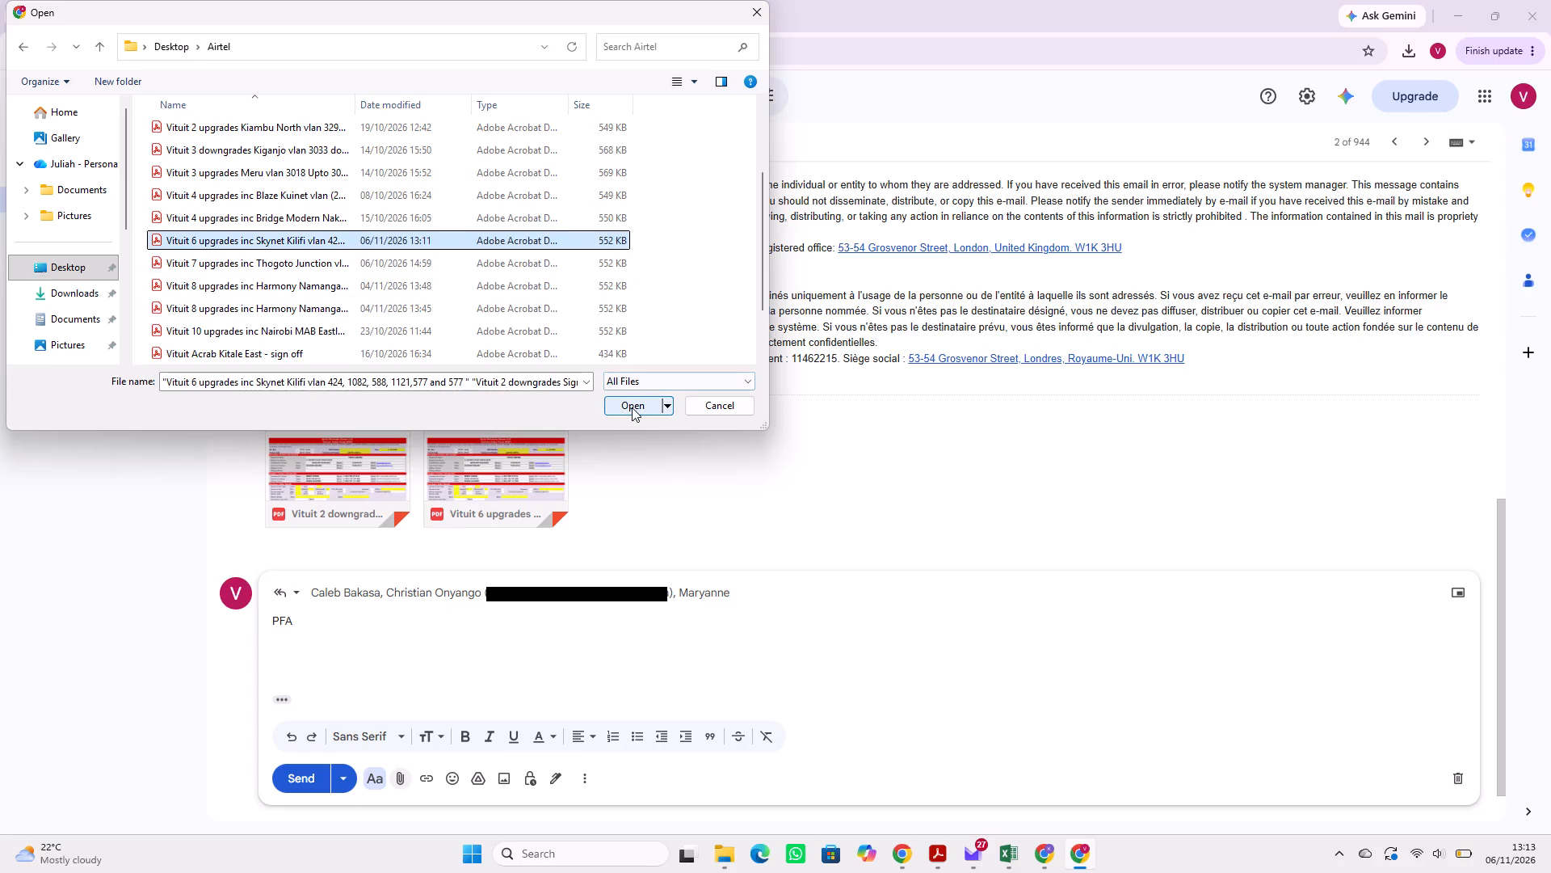
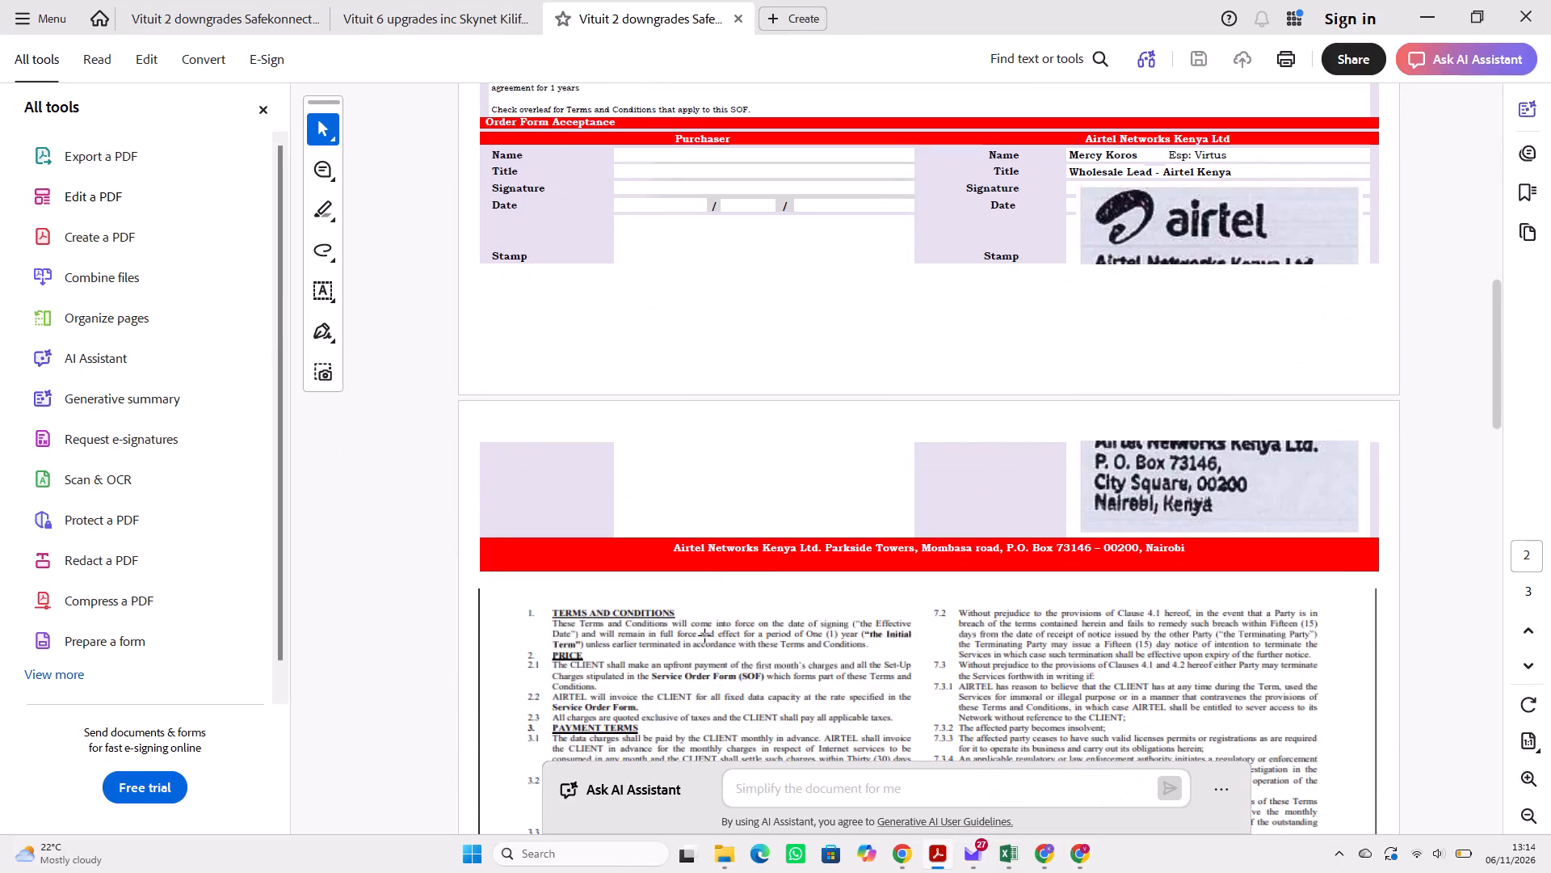
Open the purchaser's Name field for filling in the Order Form Acceptance section of the Vituit 2 downgrades form.
scroll(695, 604, up, 2)
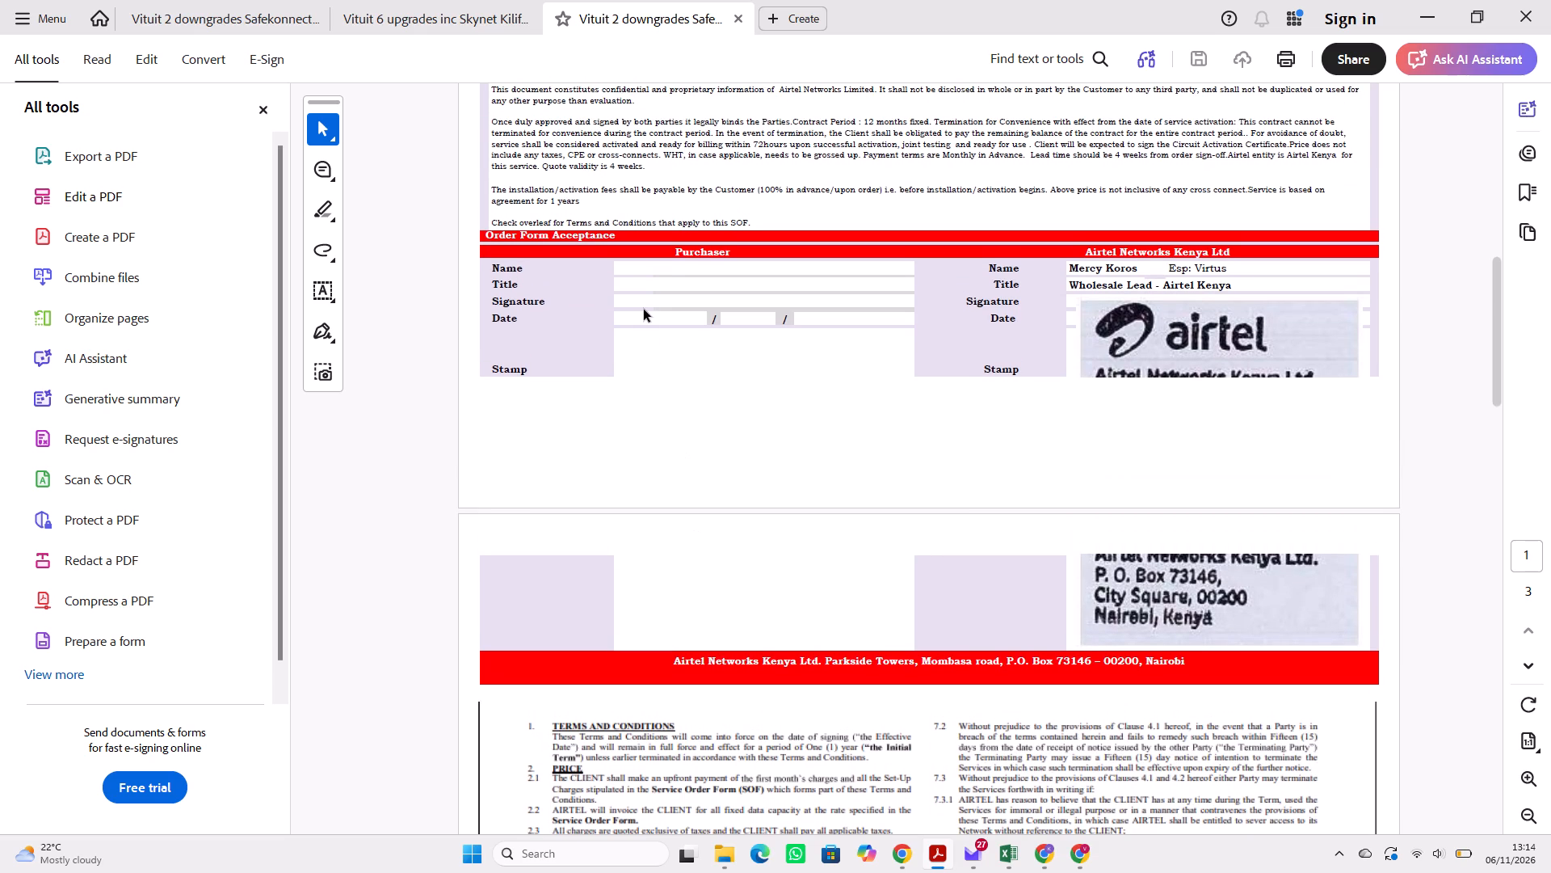
click(625, 266)
triple_click(625, 266)
Fill in the purchaser's name and the title Admin in the Order Form Acceptance section, using the saved two-line text entry.
click(282, 59)
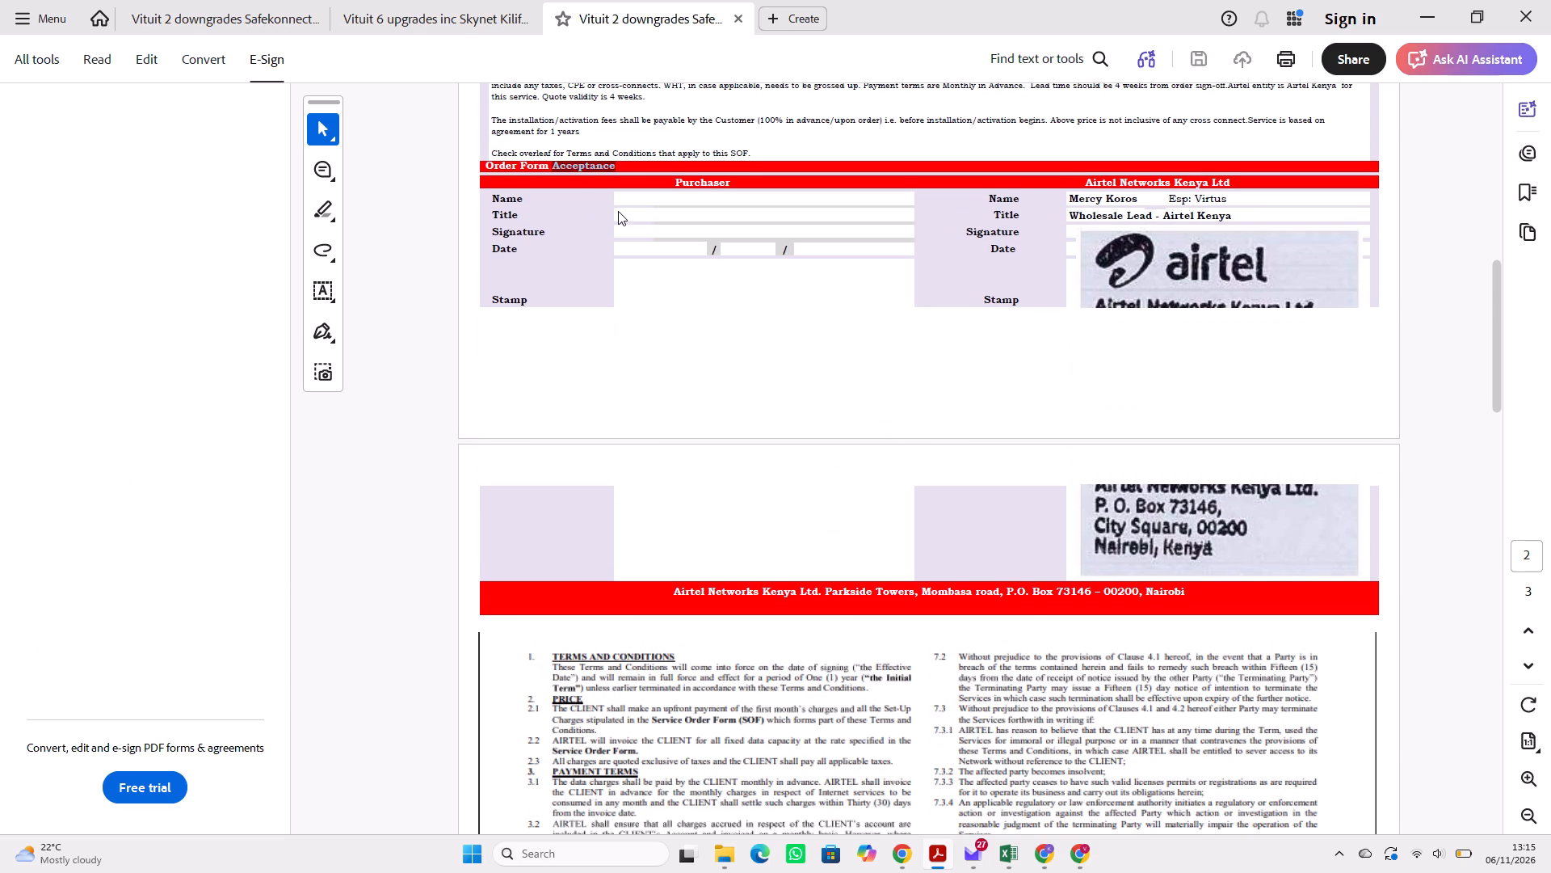
click(629, 202)
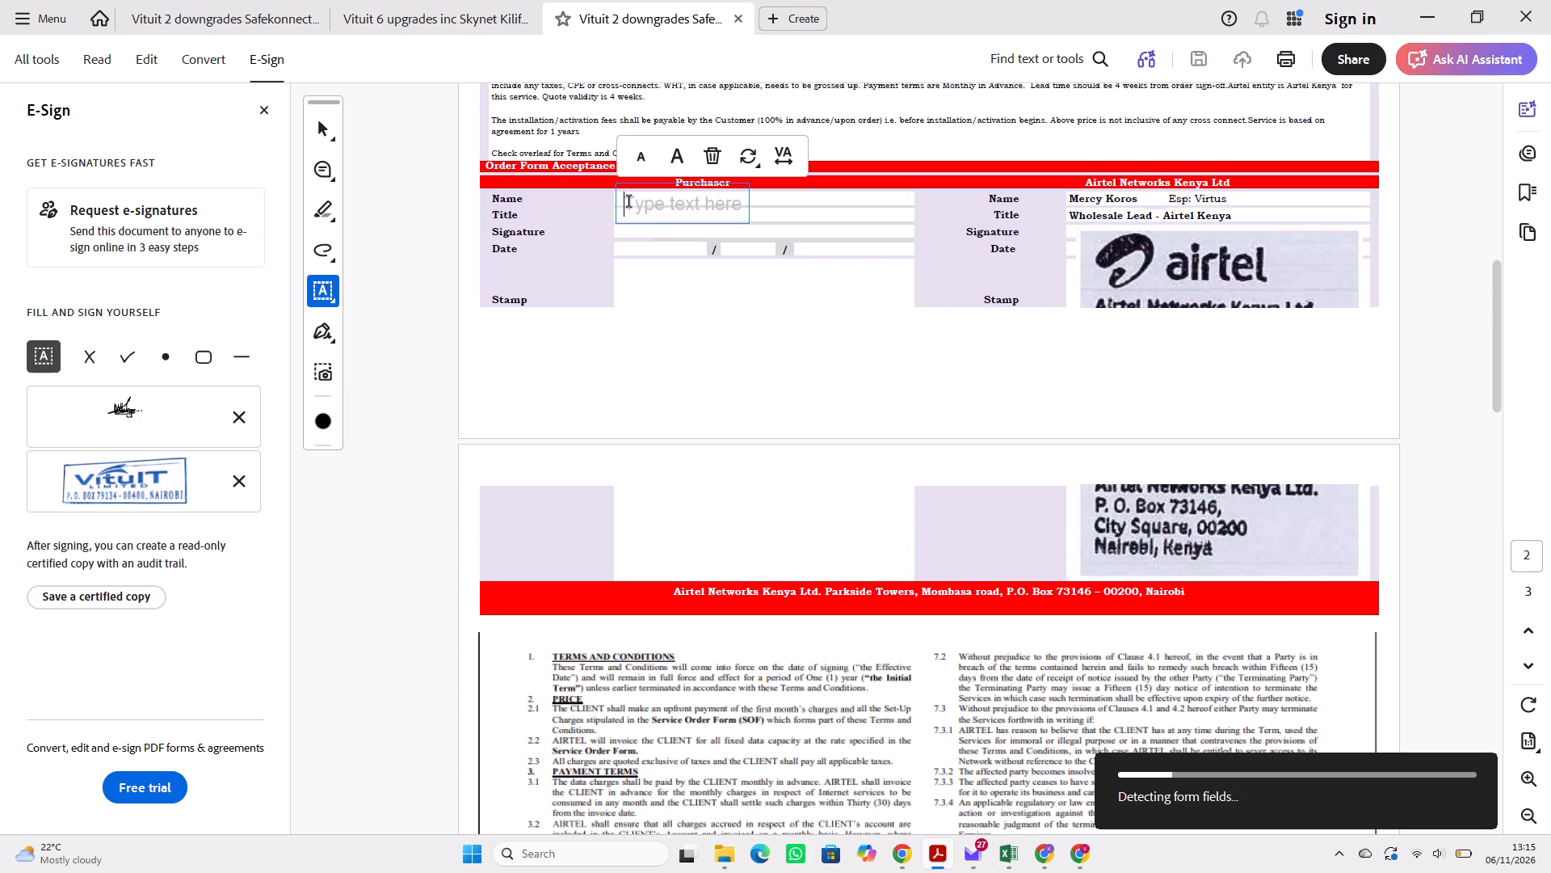
key(m)
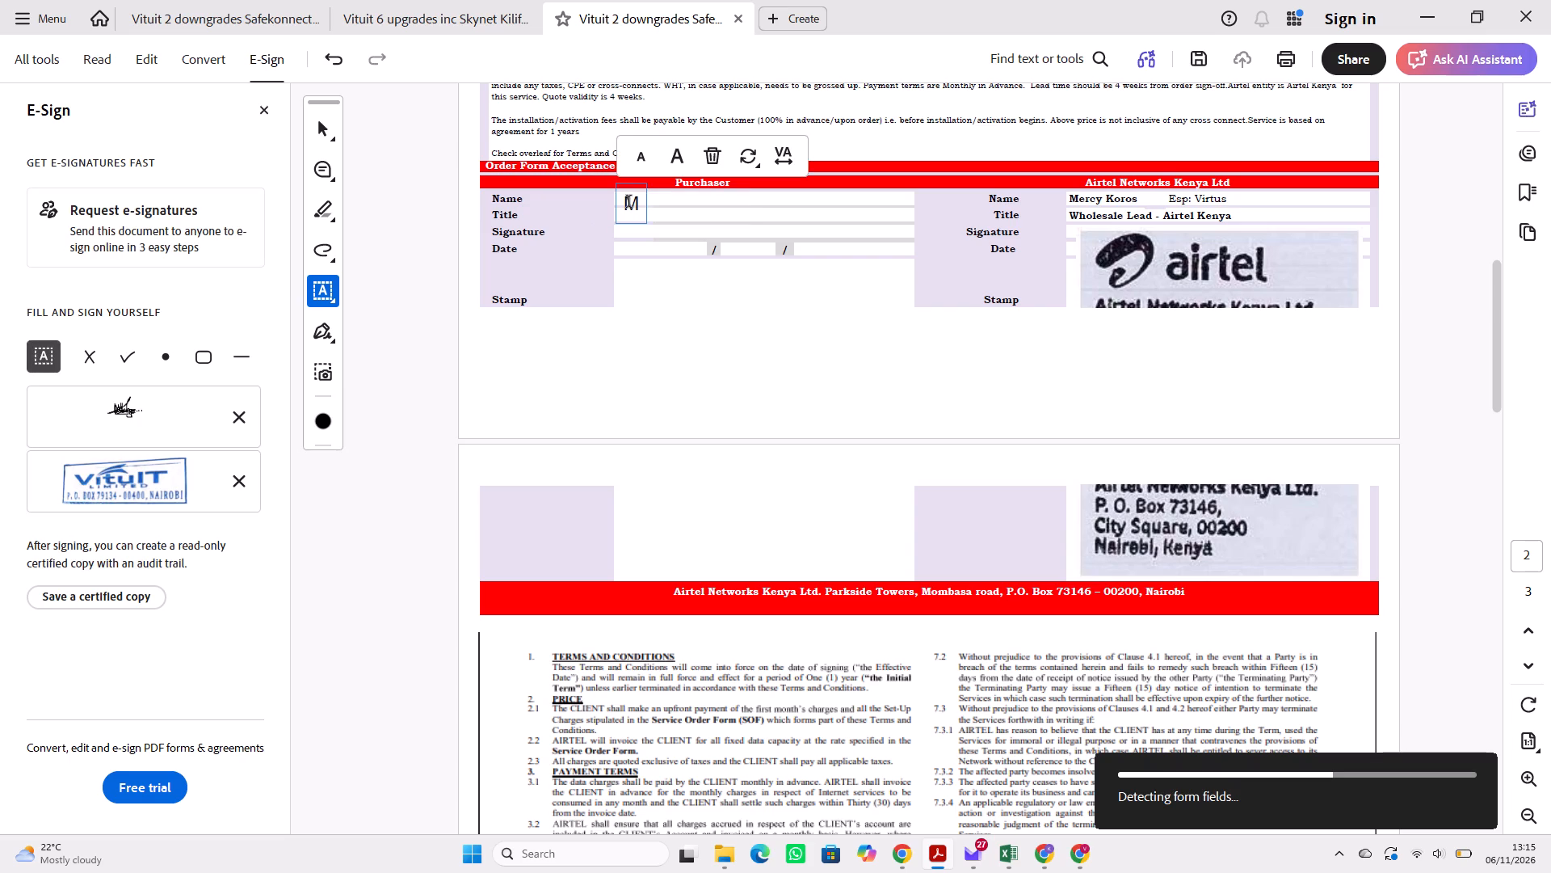
text(ar)
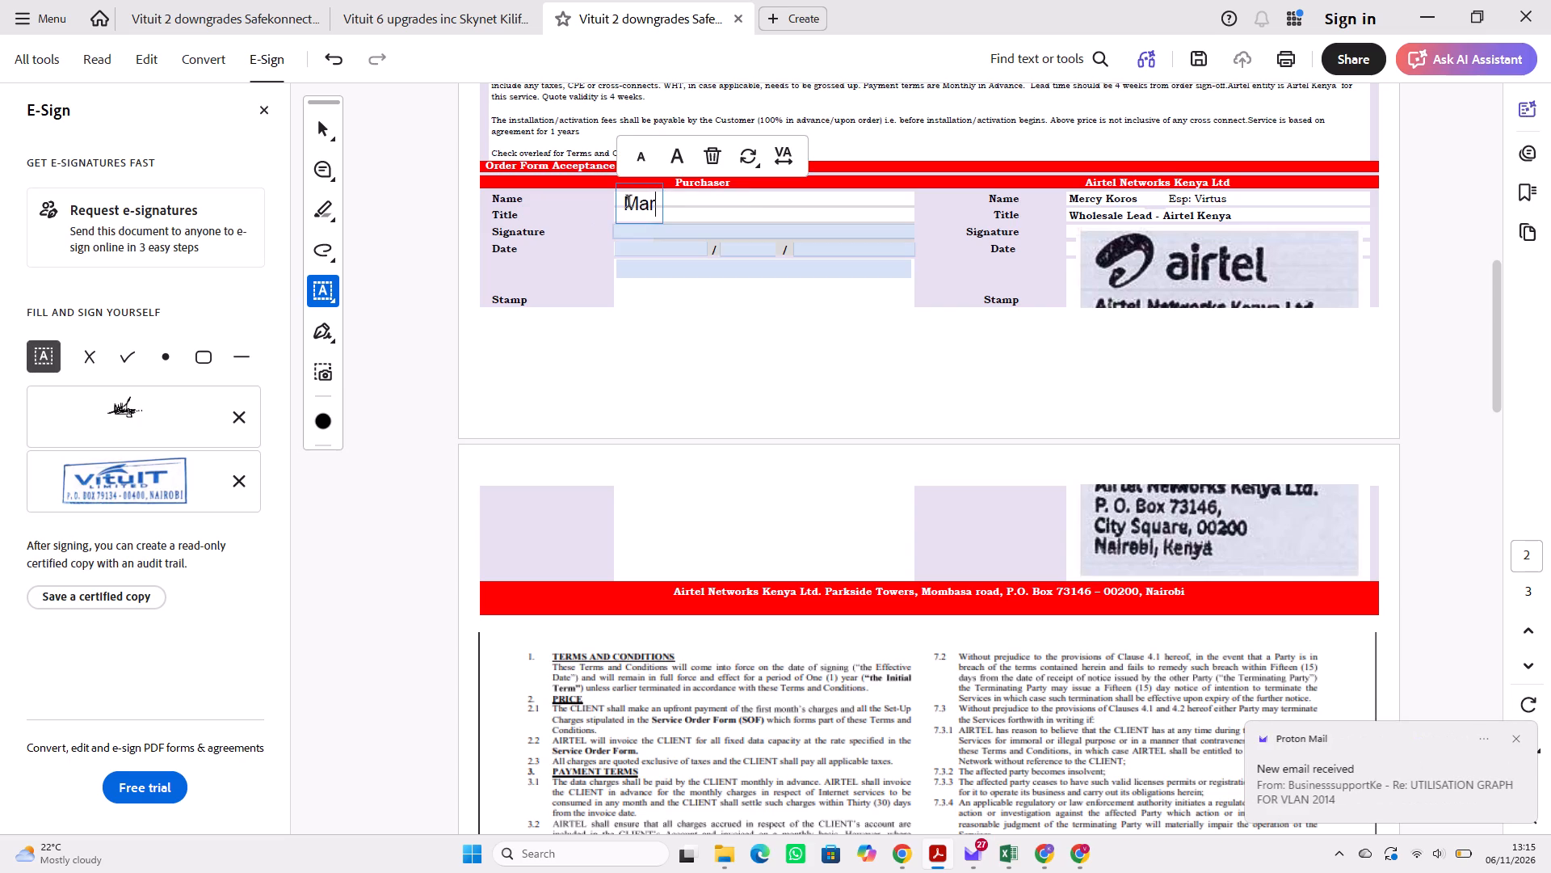
key(u)
key(BackSpace)
text(ya)
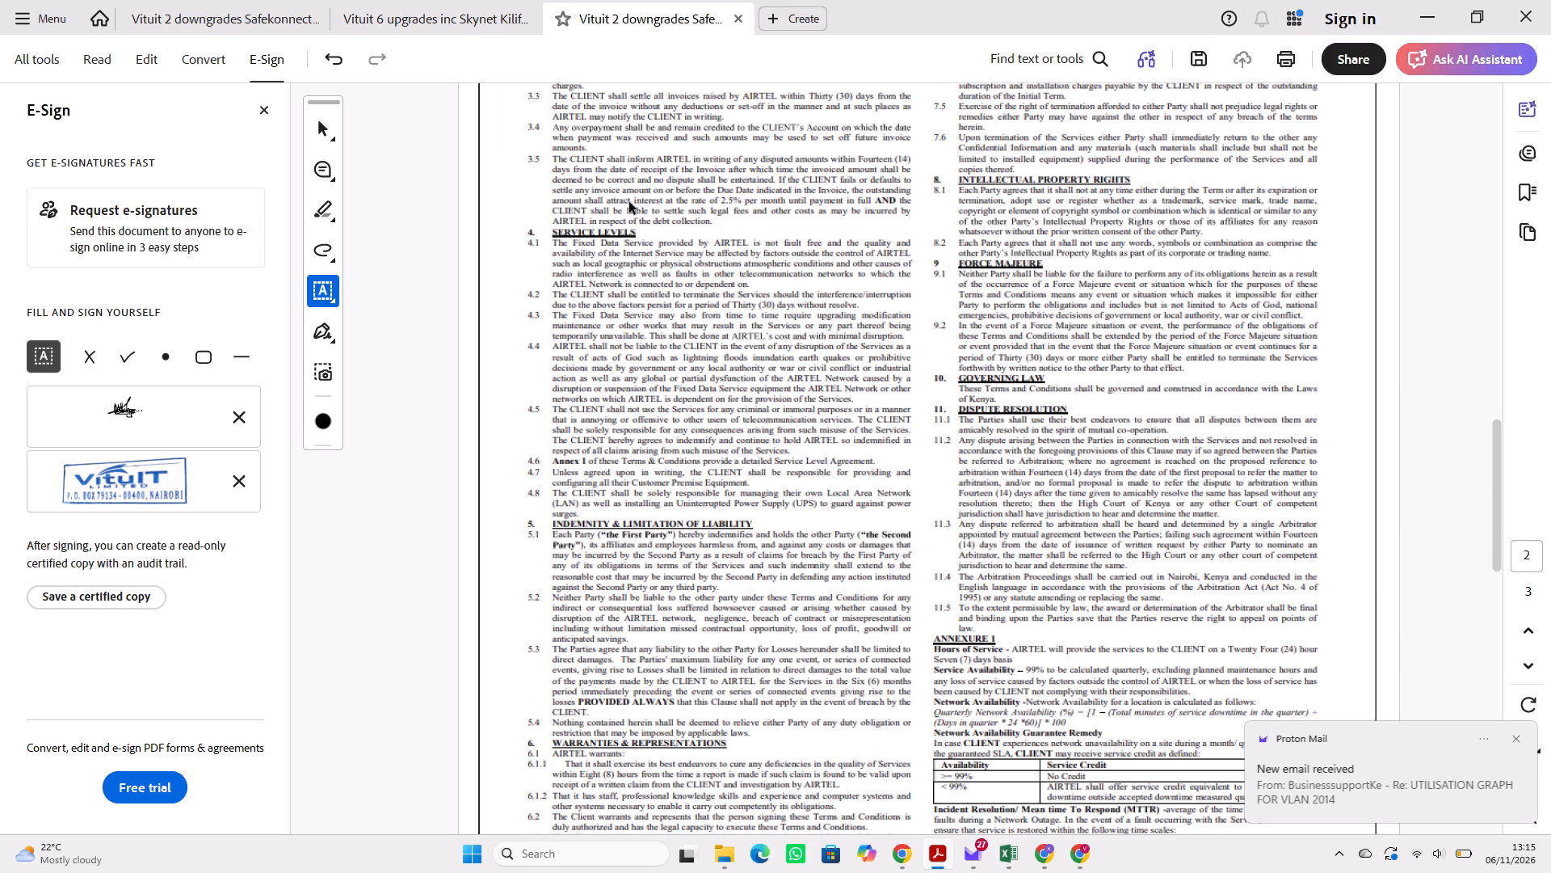
scroll(629, 202, up, 8)
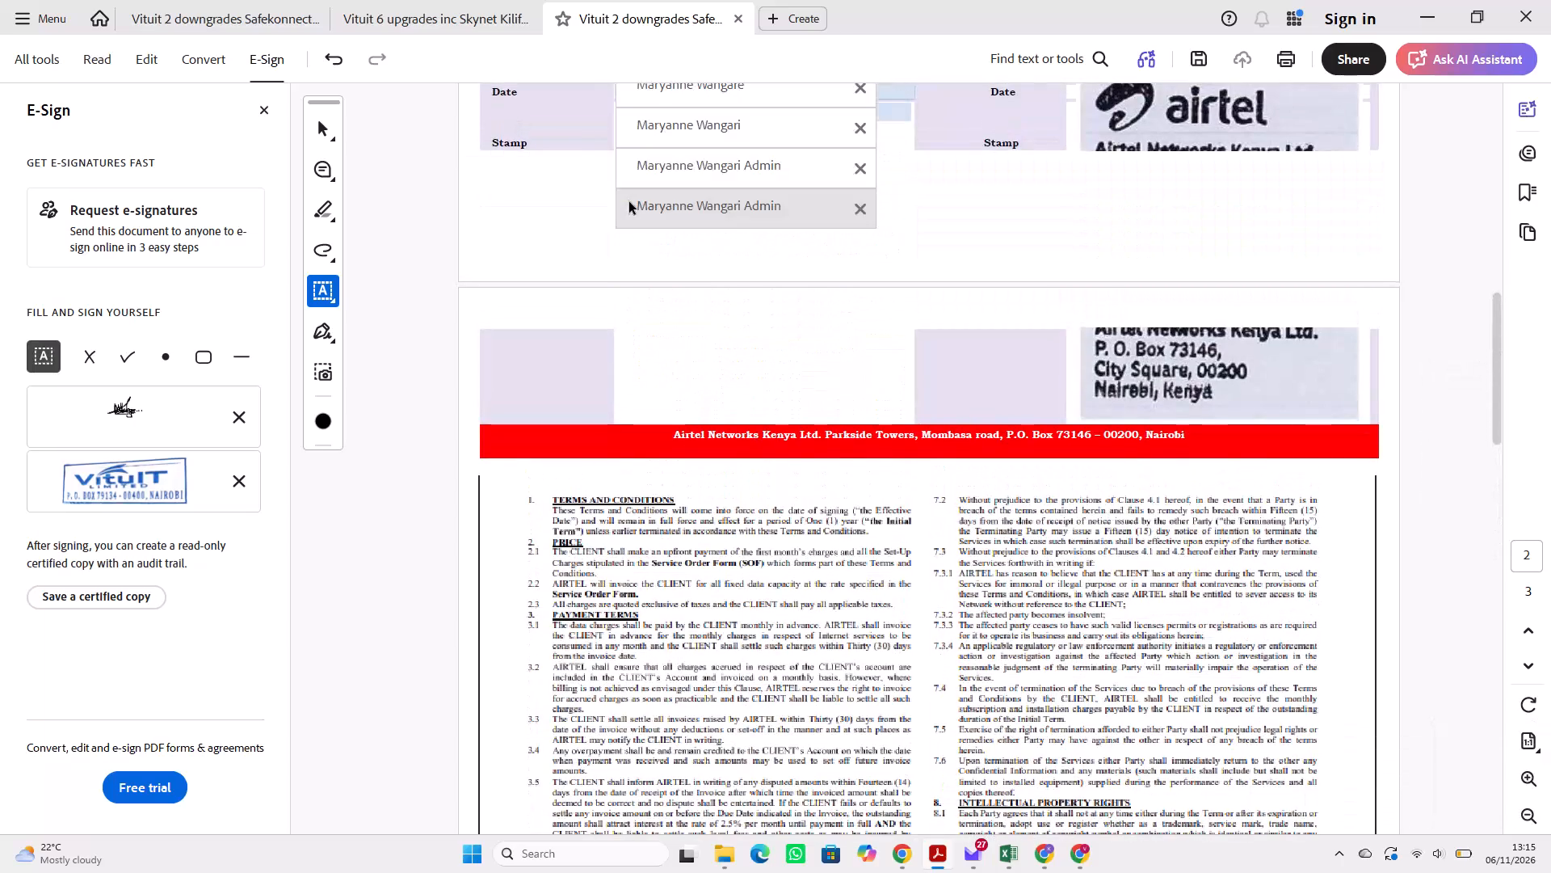
scroll(629, 202, up, 1)
click(704, 172)
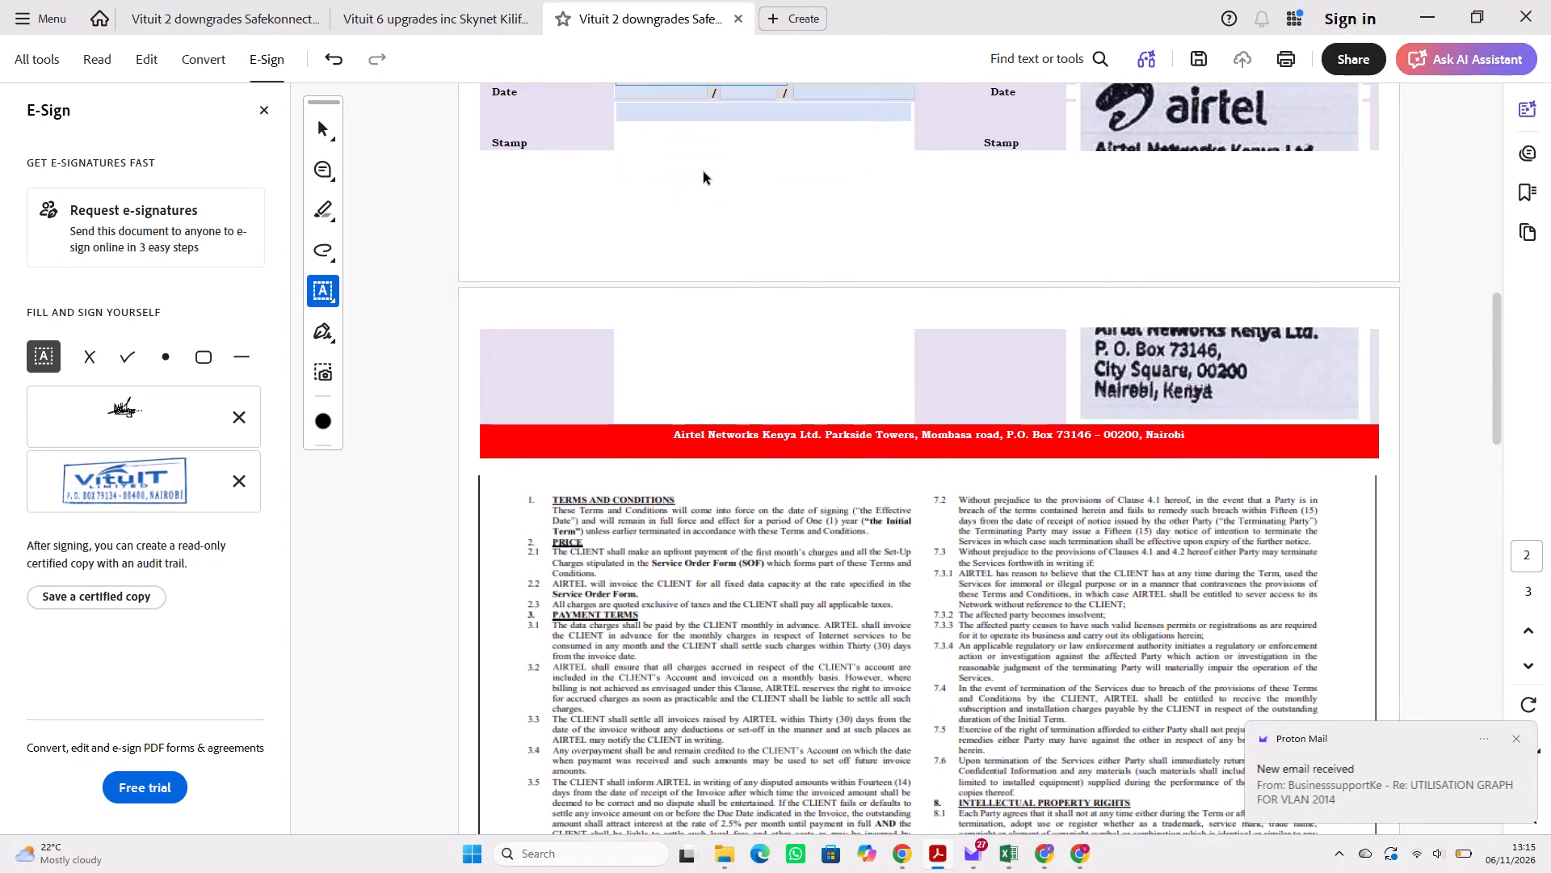
Reduce the text size of the name and title entry and align it with the purchaser's Name and Title rows.
scroll(704, 172, up, 2)
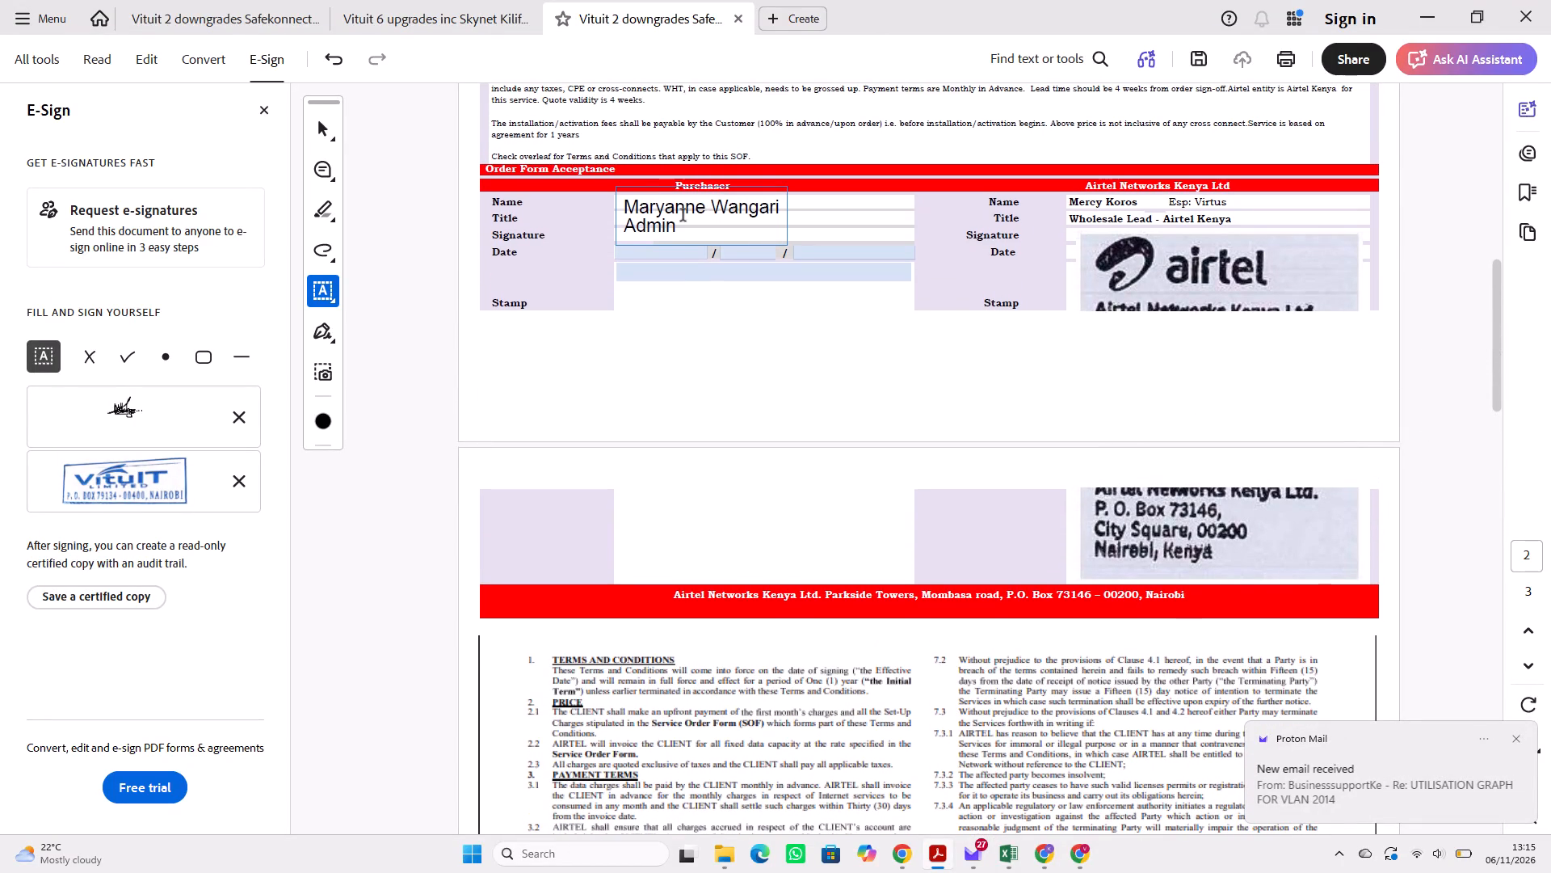
scroll(683, 216, up, 1)
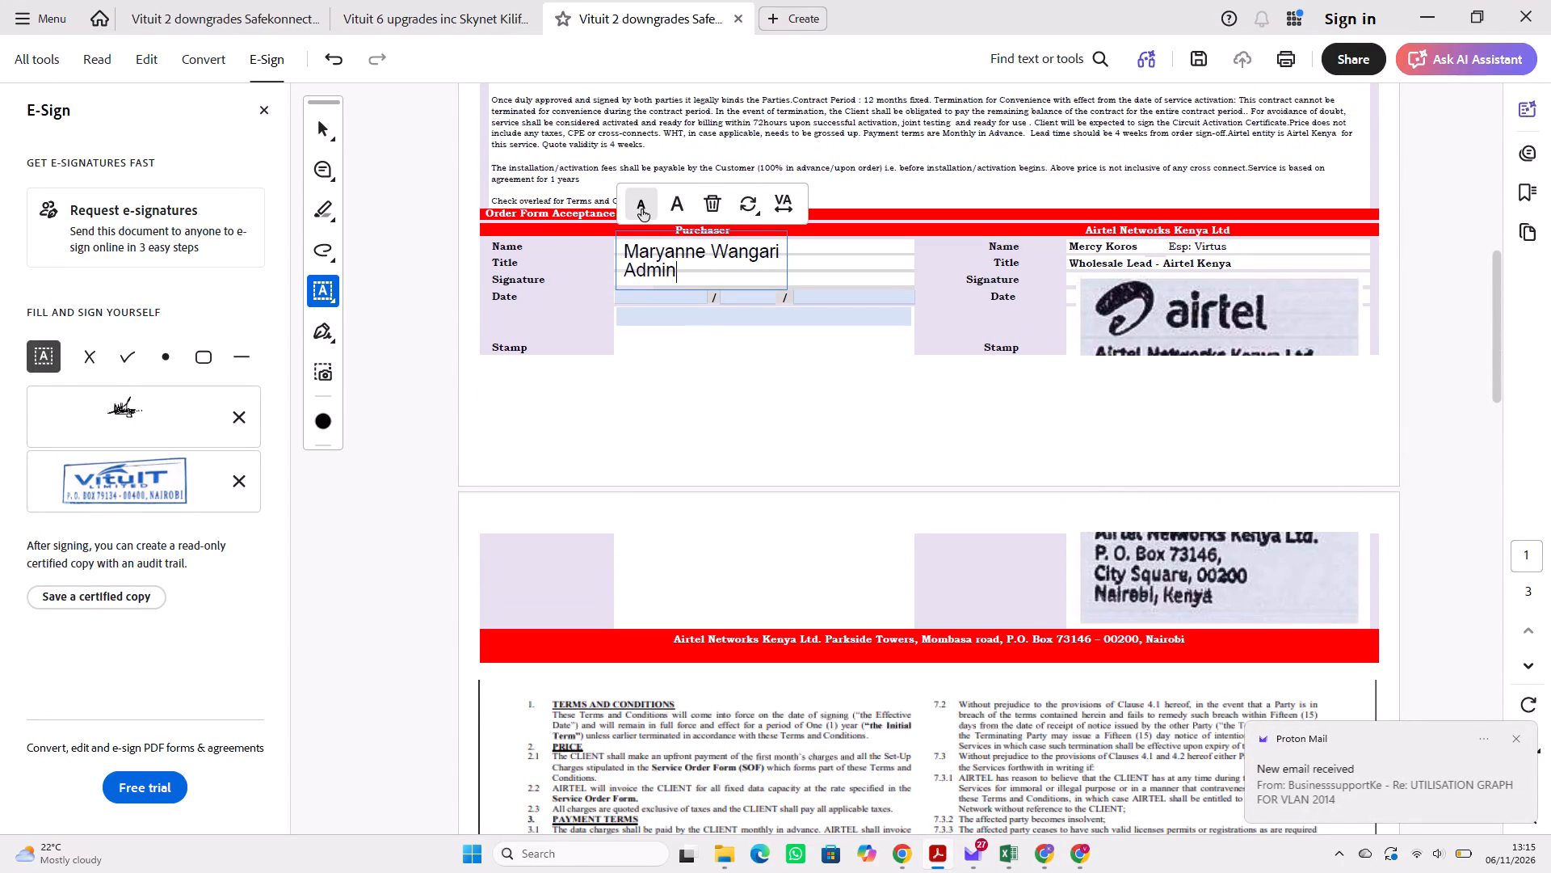
click(642, 209)
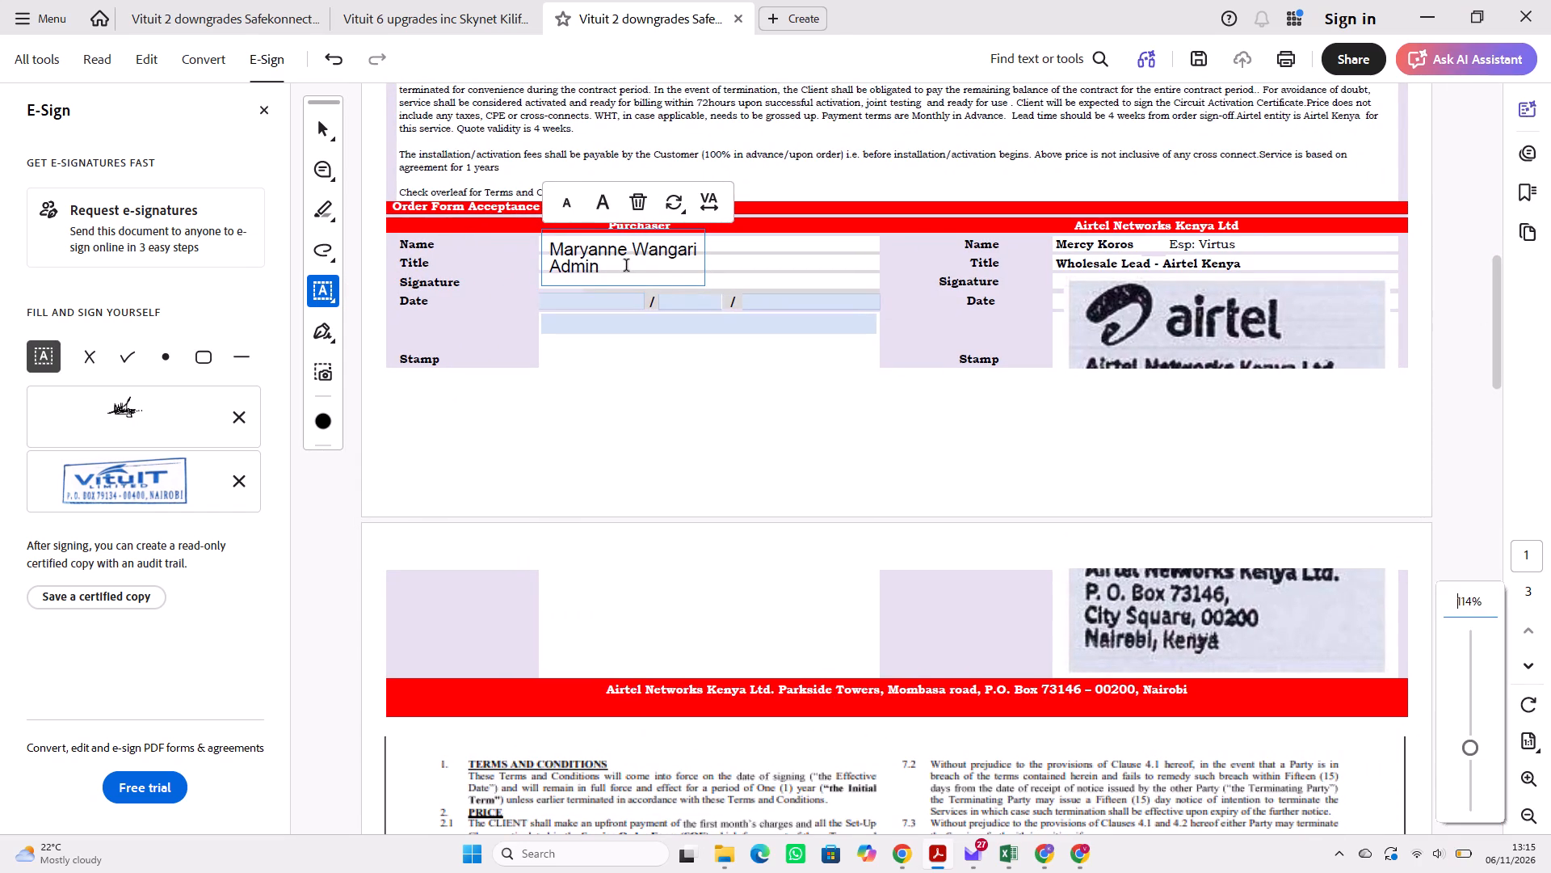
drag(627, 266, 672, 277)
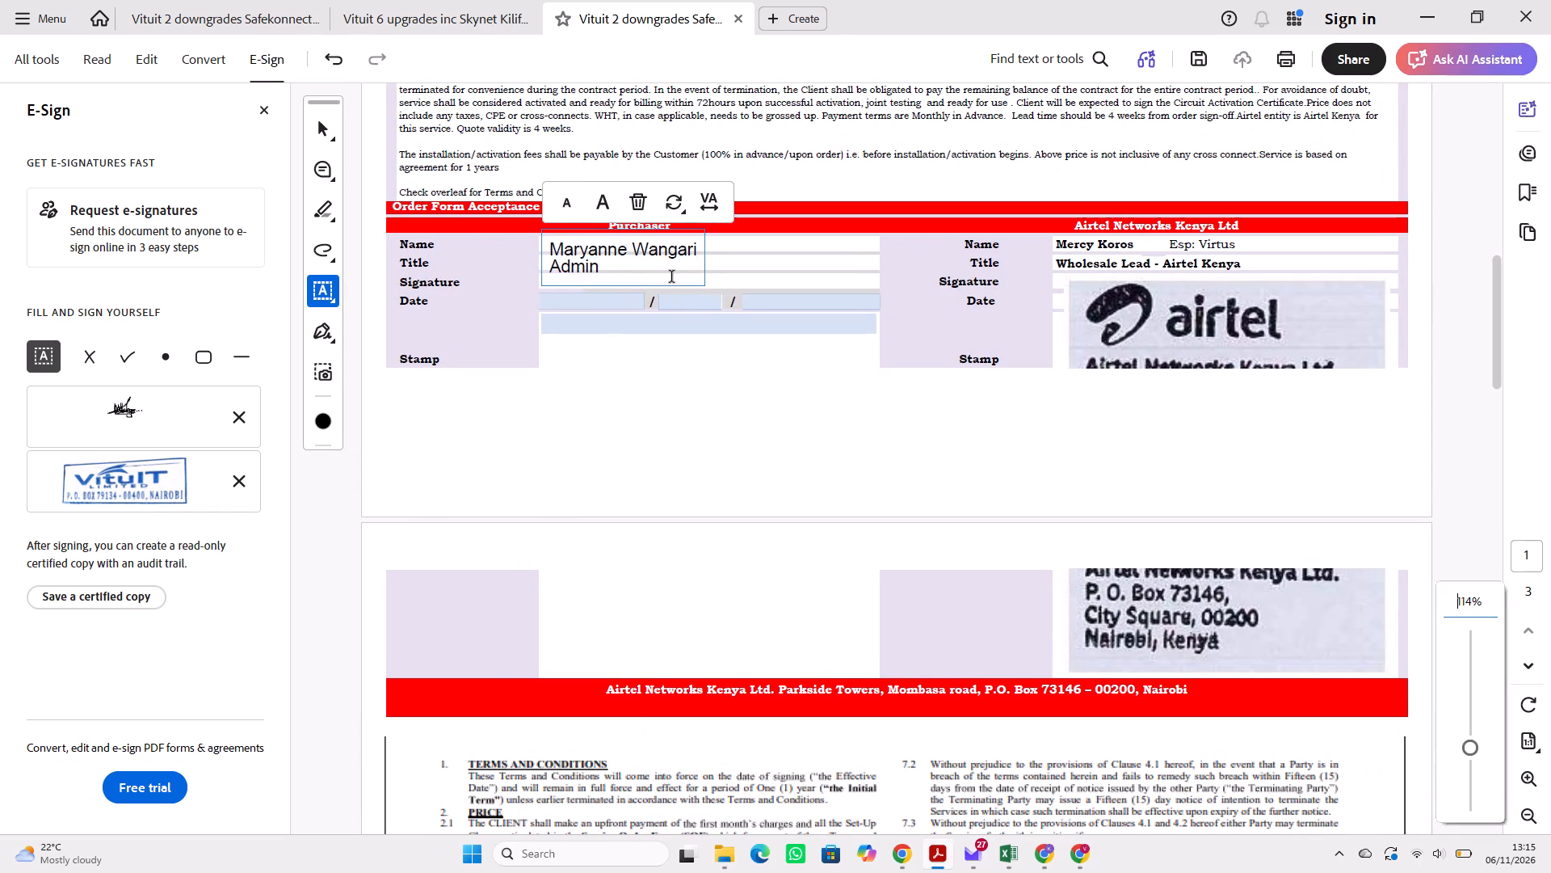
drag(672, 277, 709, 262)
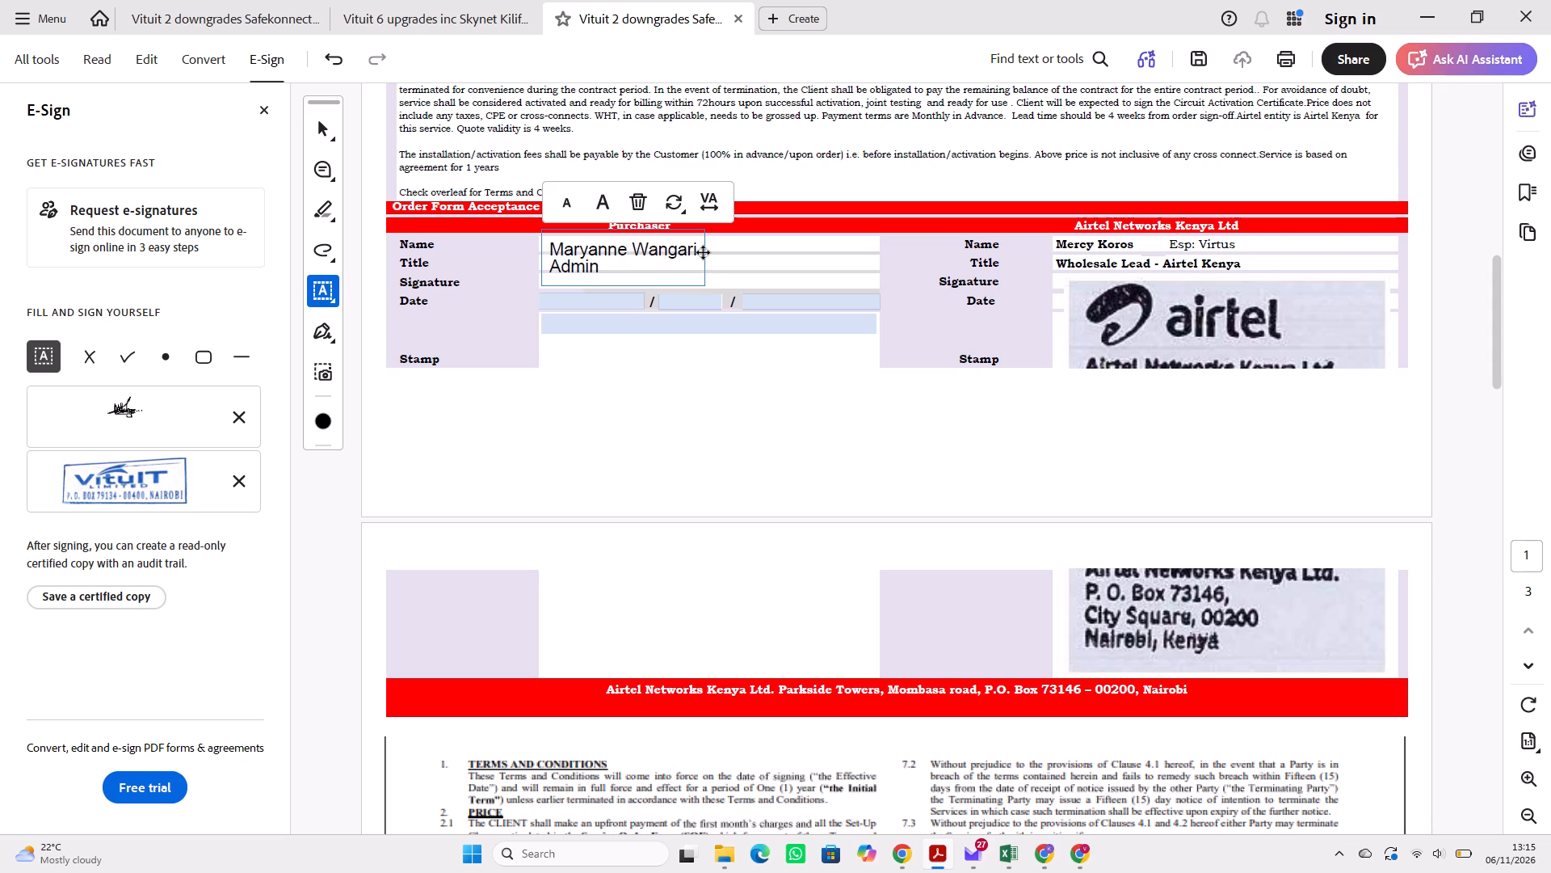
drag(704, 254, 695, 247)
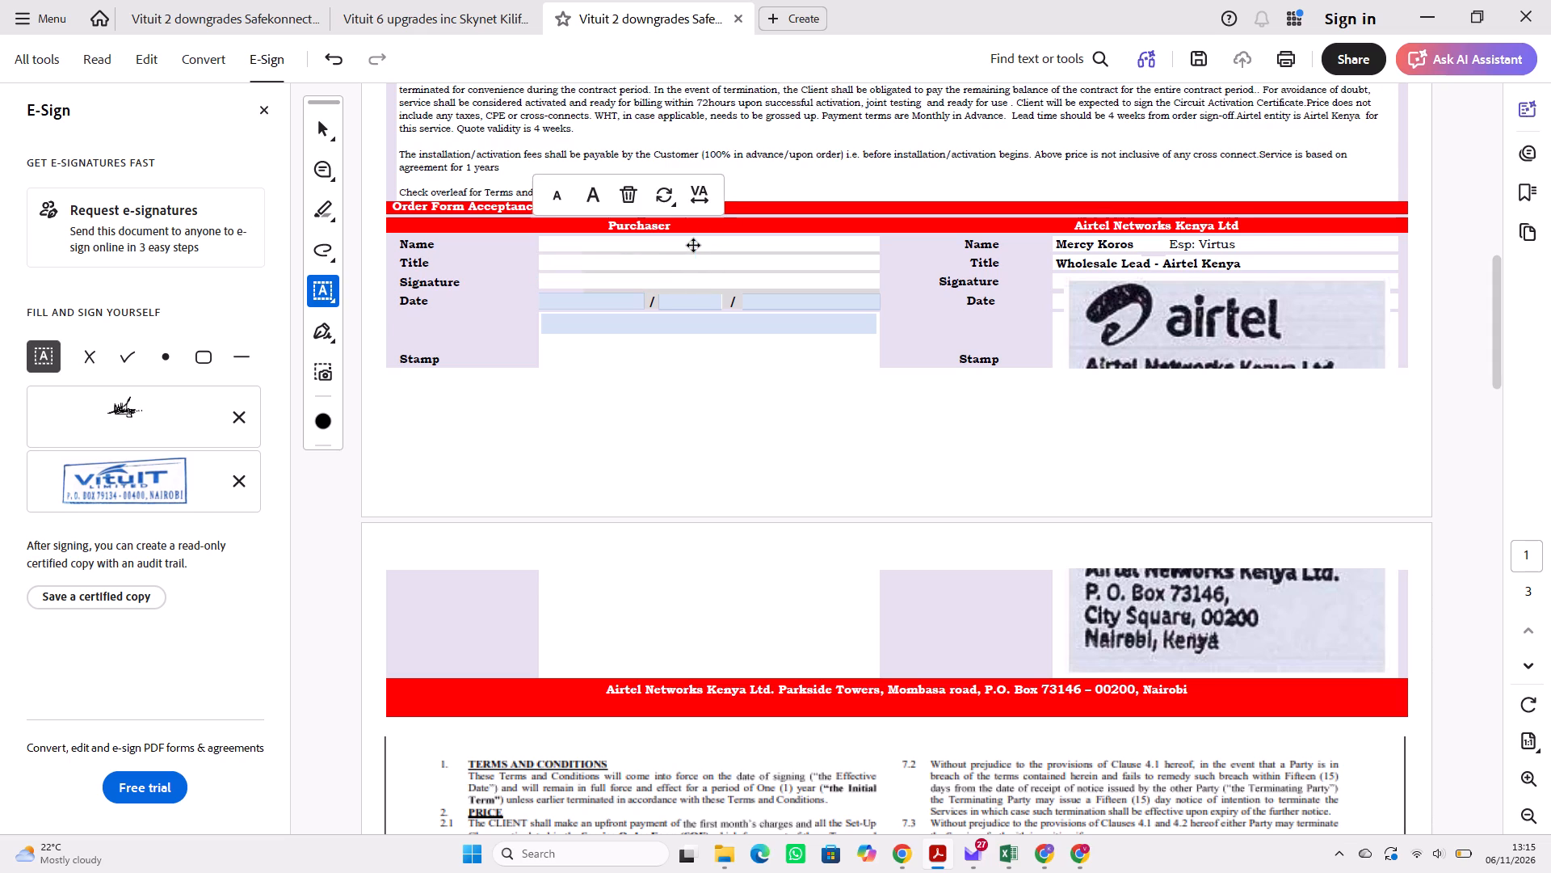
Fill in the purchaser's Date as 6th / Oct / 2026 using the saved date entry spaced to fit the form.
click(567, 302)
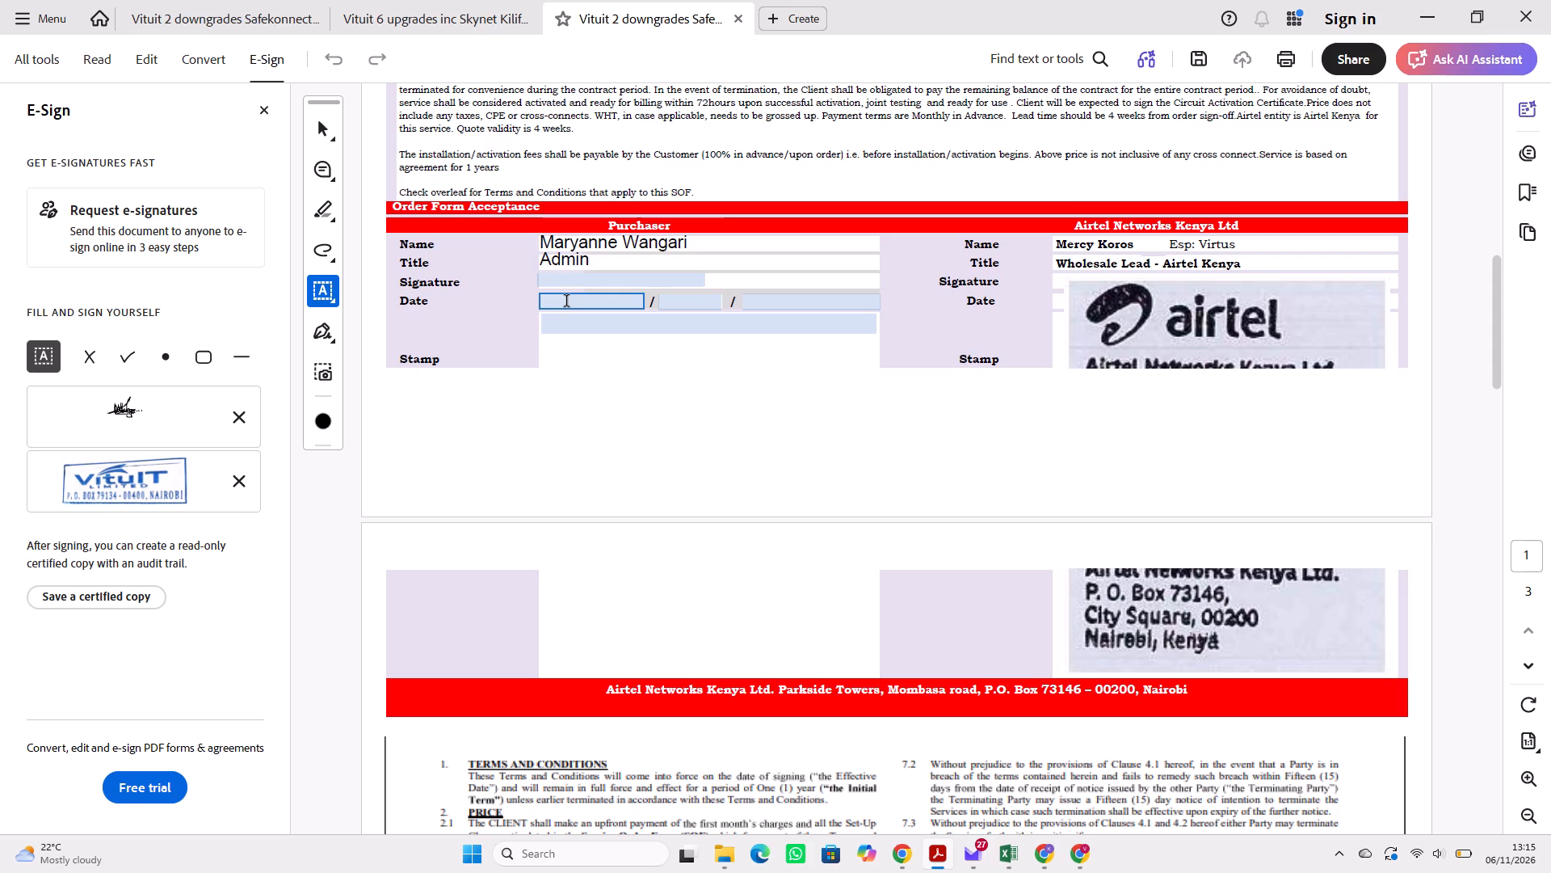
key(6)
key(t)
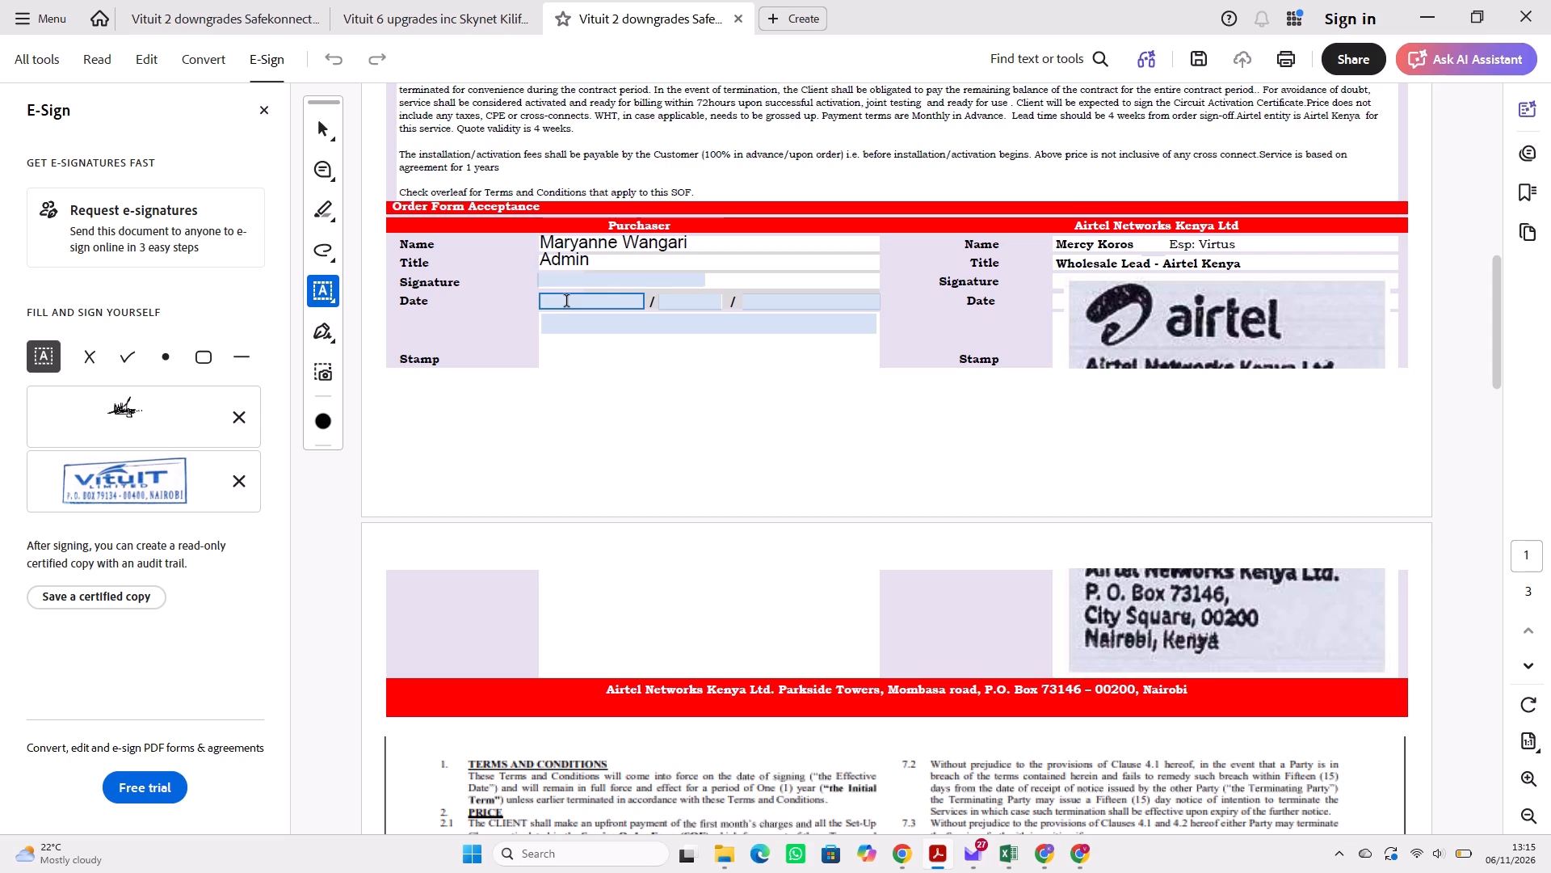
click(567, 302)
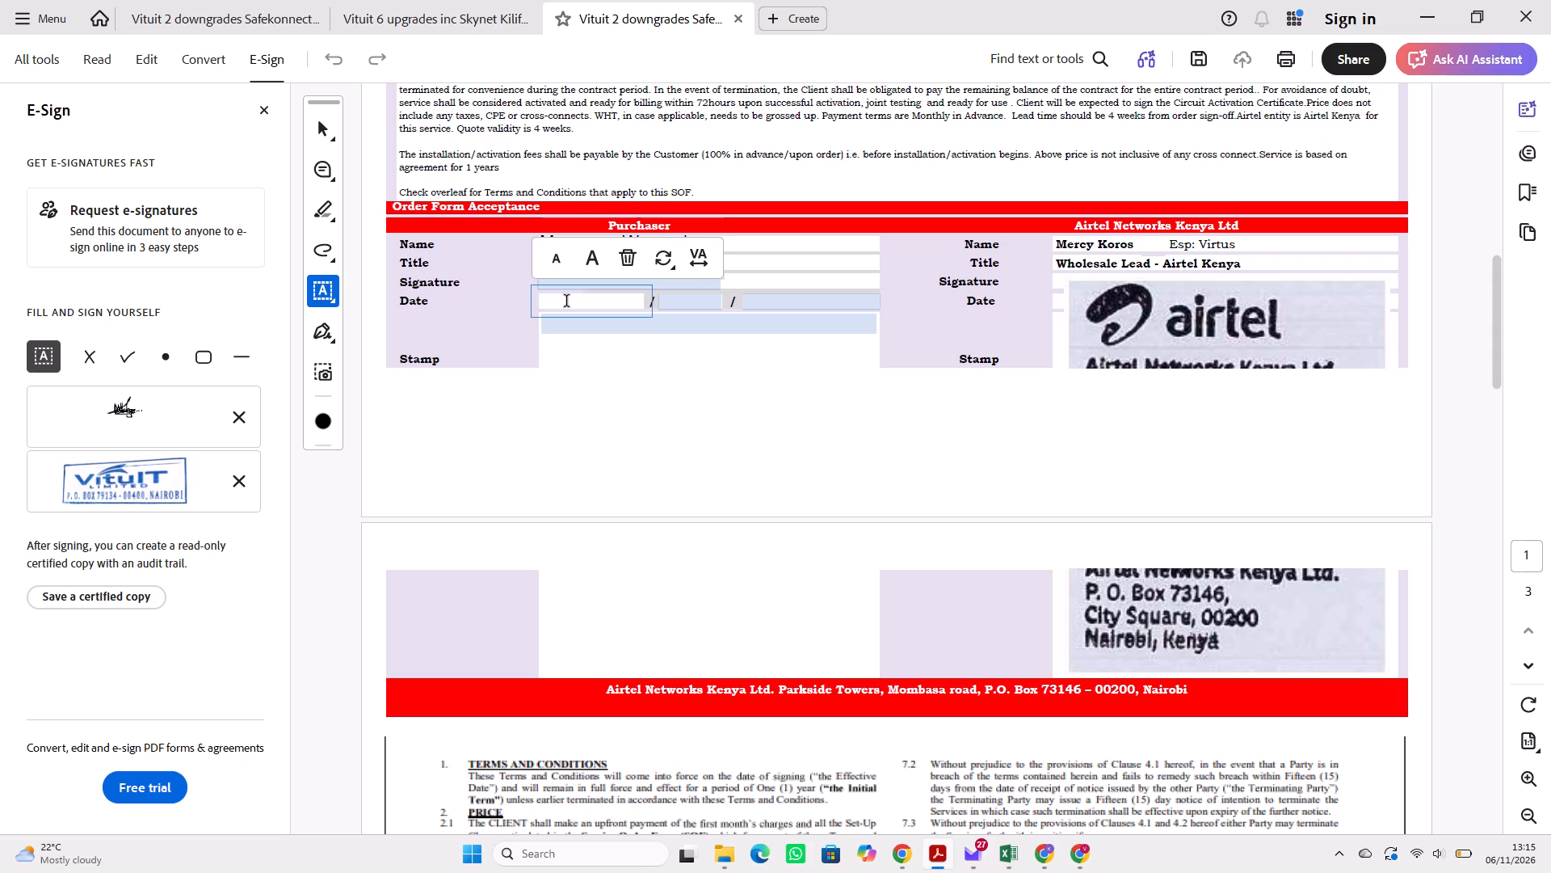
key(6)
text(th)
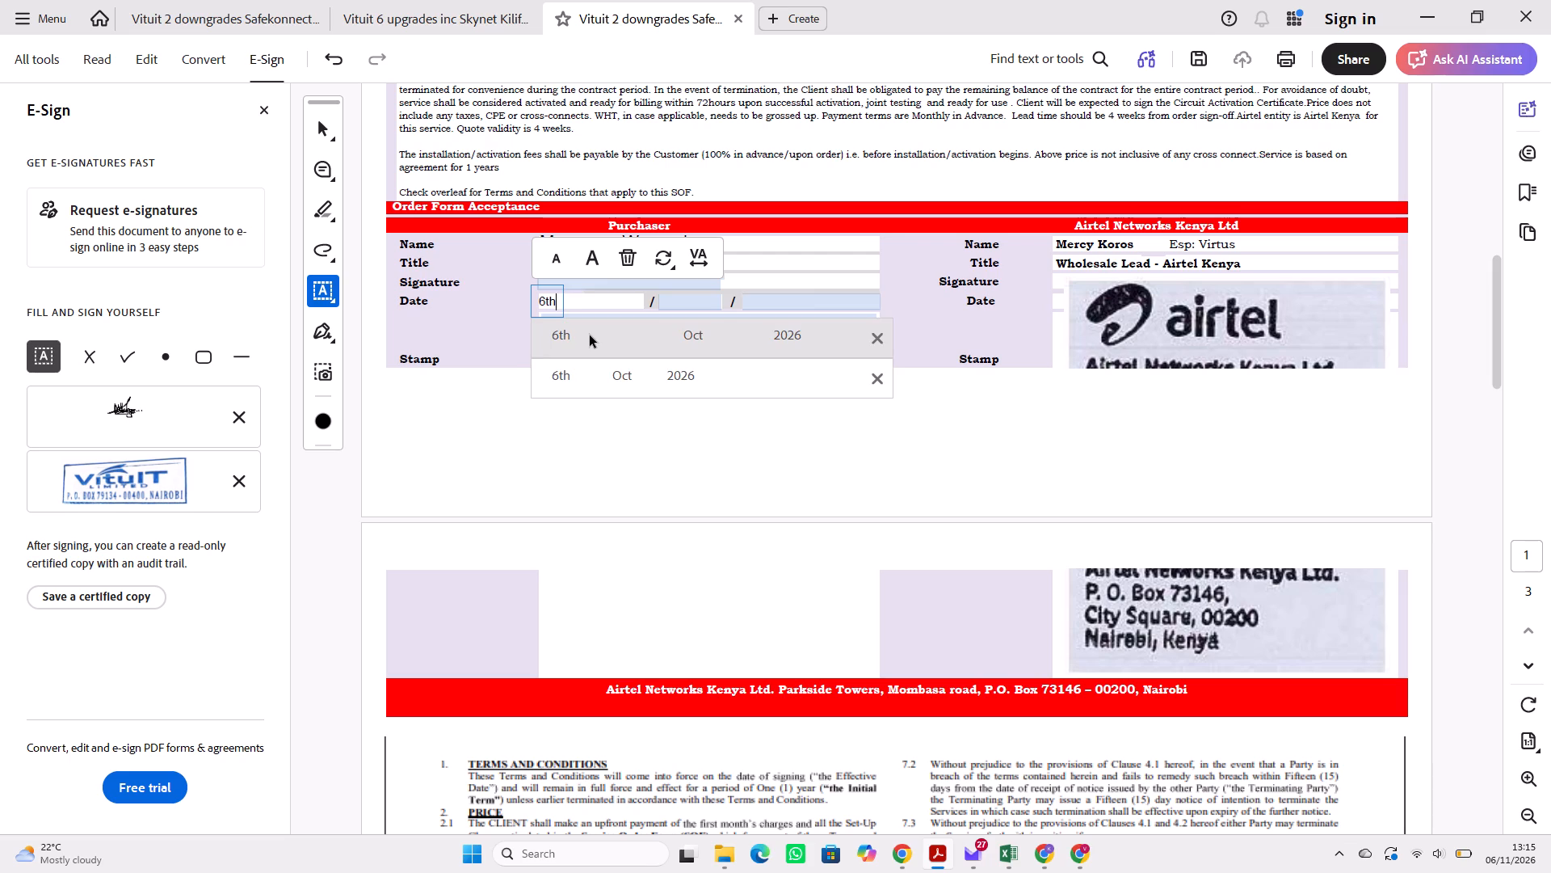
click(590, 335)
click(631, 381)
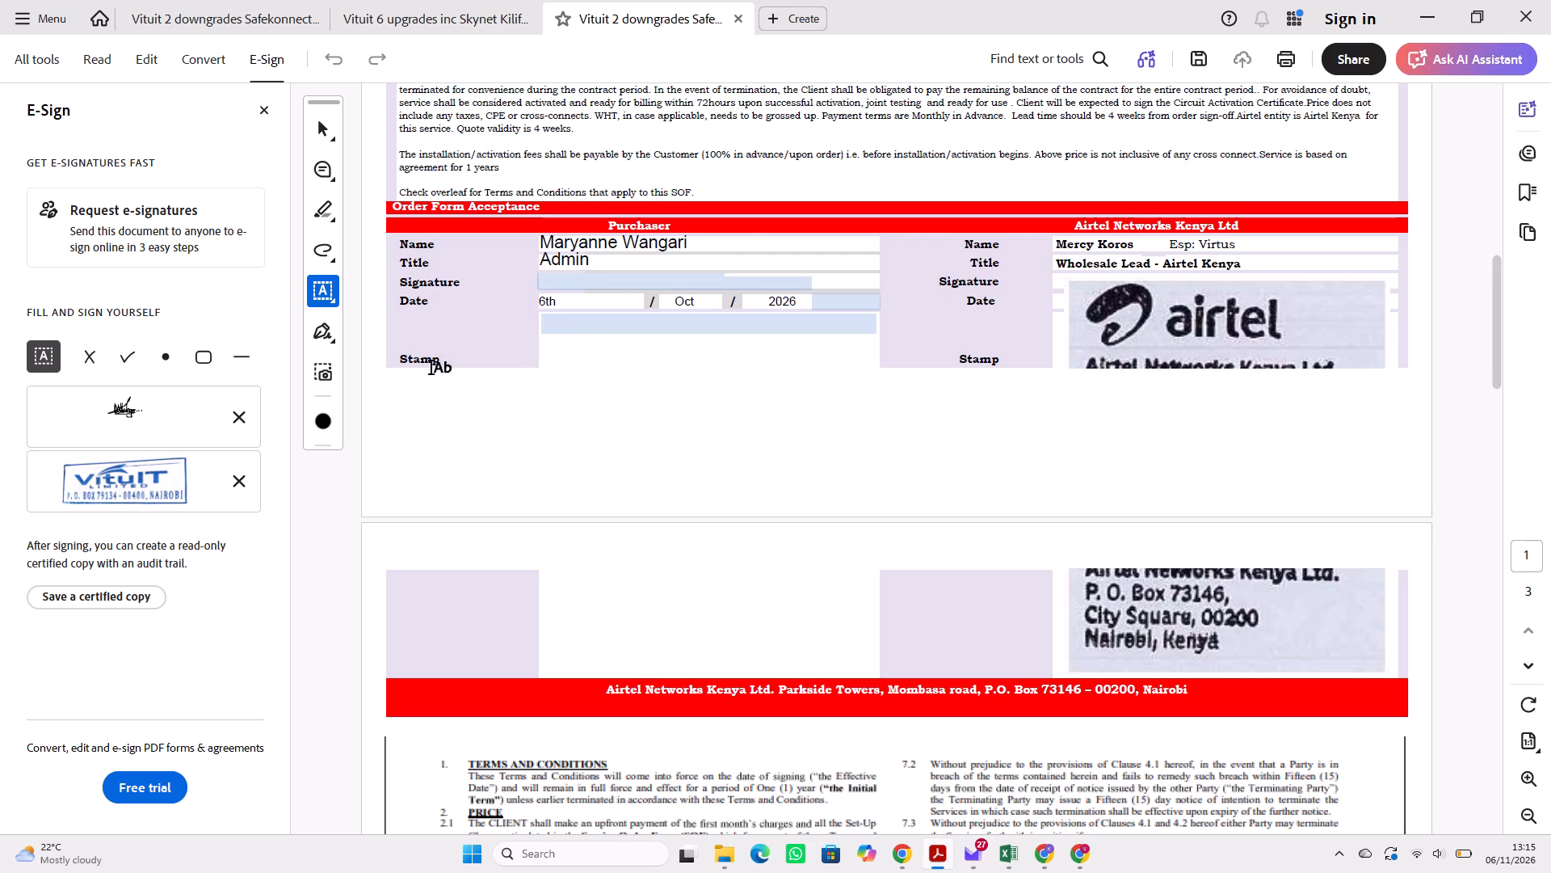
Place the saved VITUIT Limited stamp in the purchaser's Stamp area on page 1, just below the date.
scroll(159, 480, up, 1)
click(153, 486)
click(642, 386)
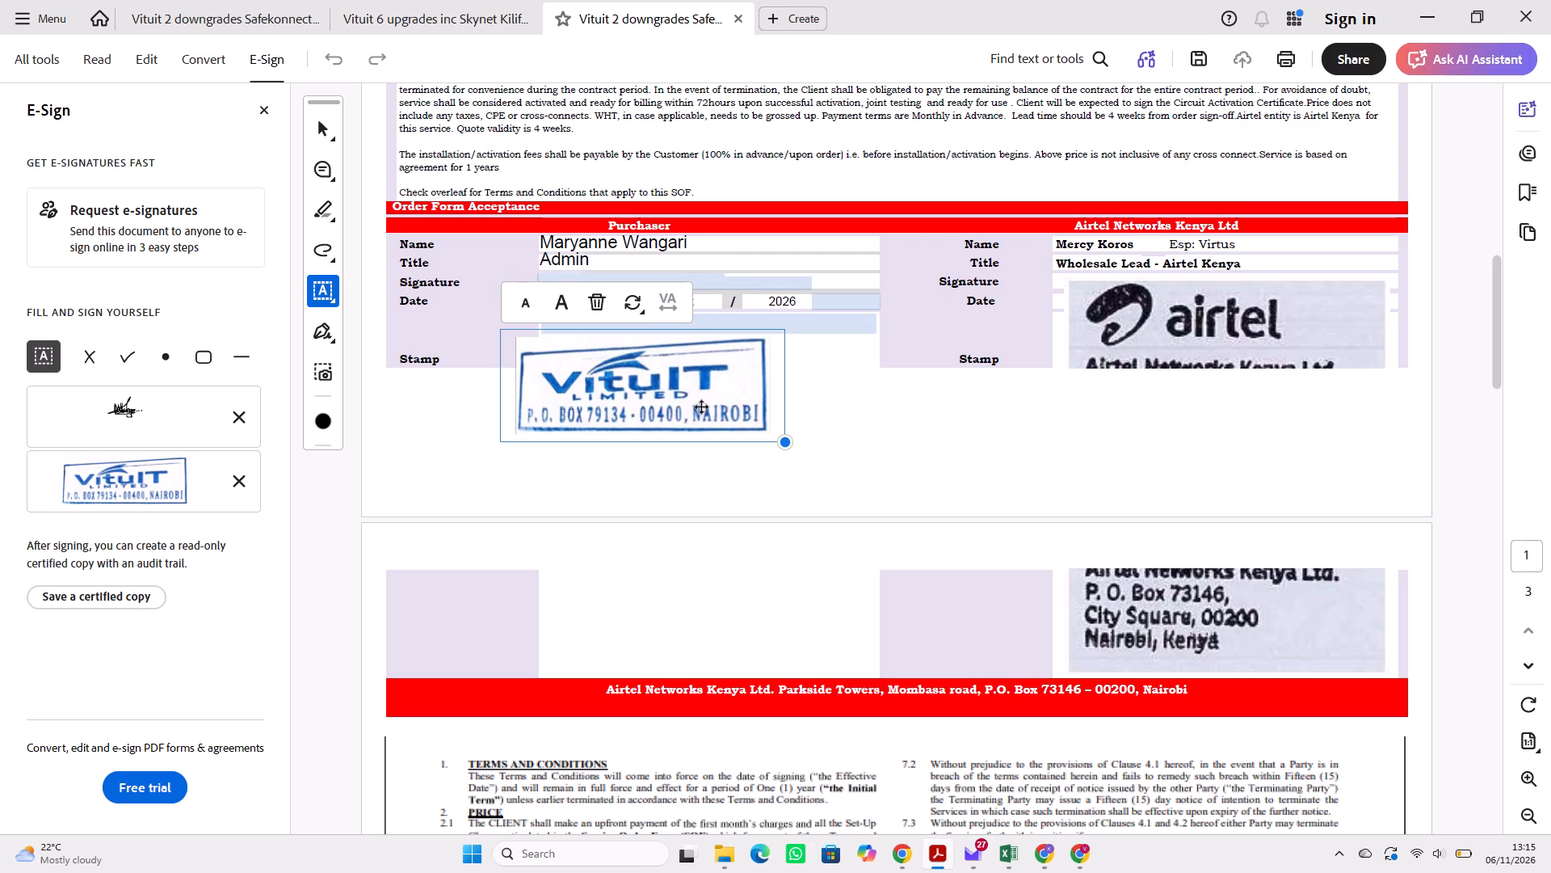
drag(679, 403, 724, 403)
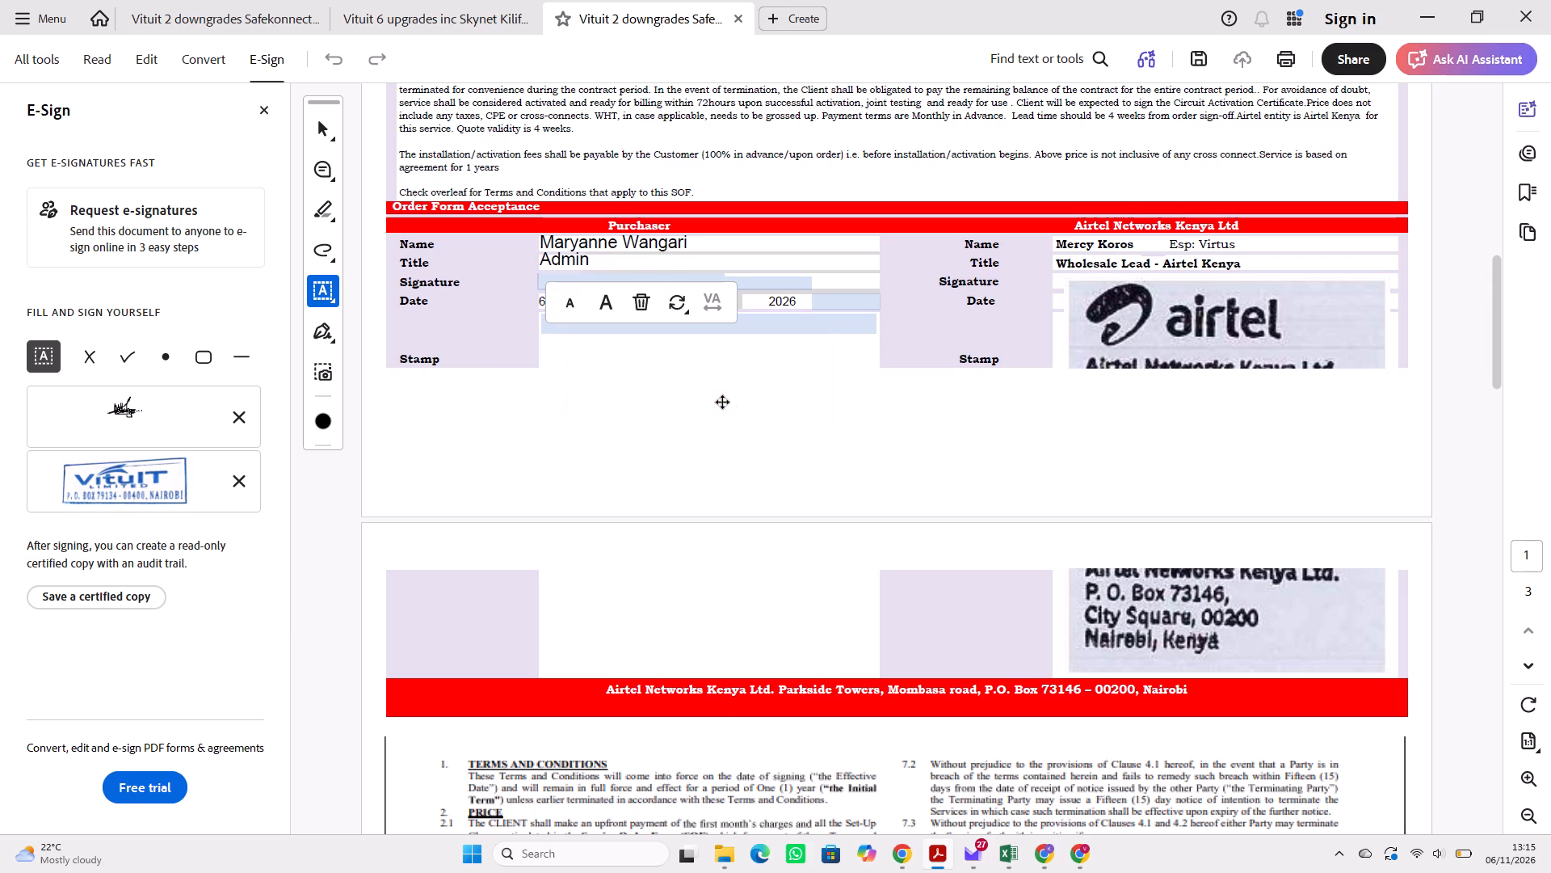
click(882, 427)
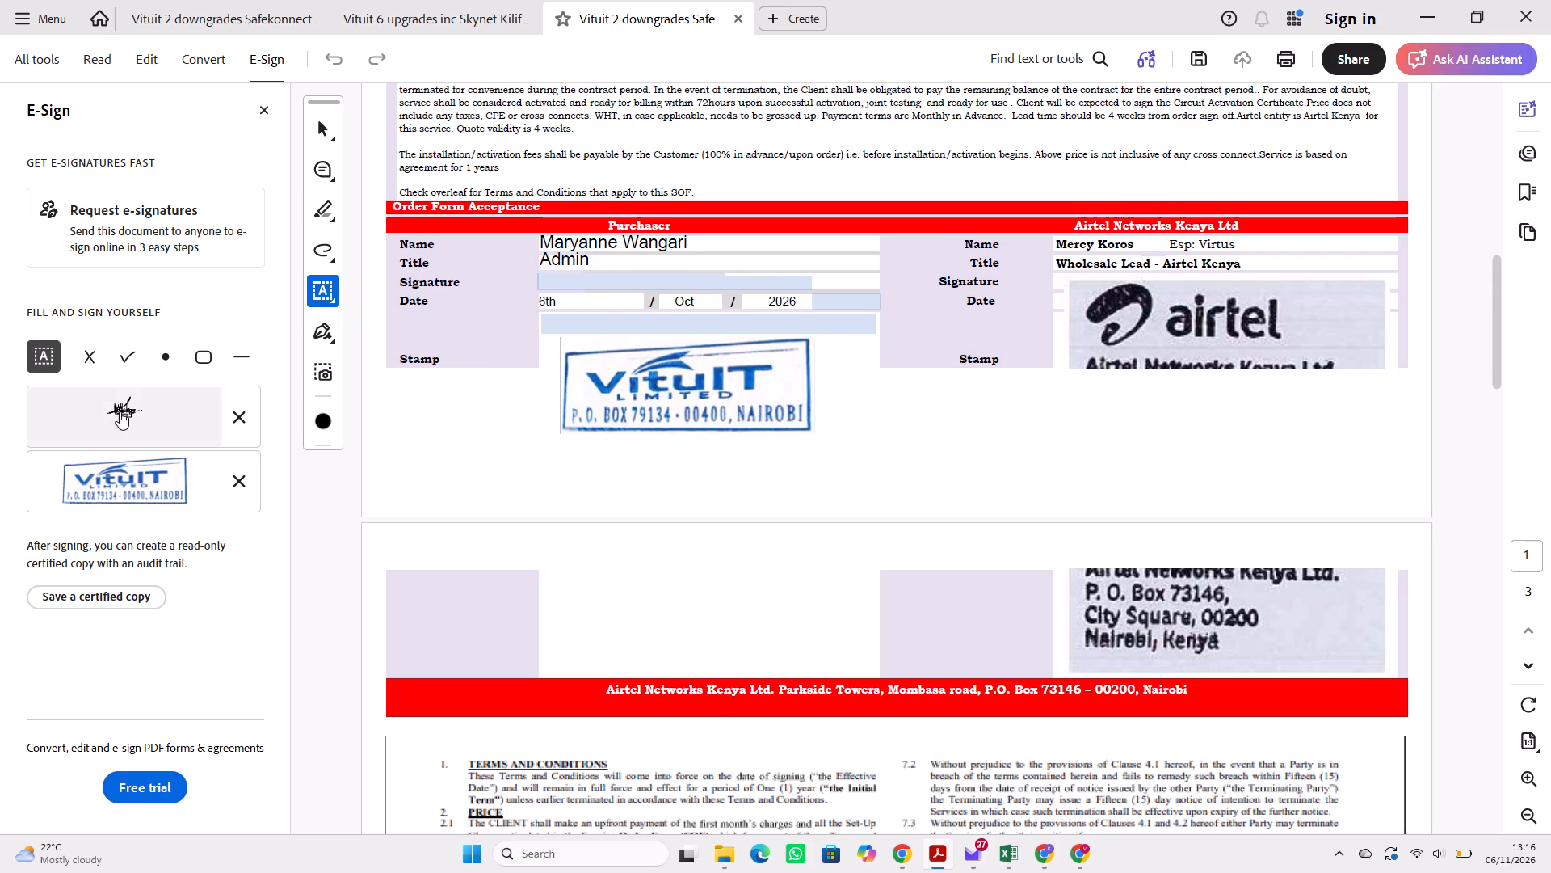
Place the saved signature on the purchaser's Signature row, above the Oct part of the date.
click(113, 409)
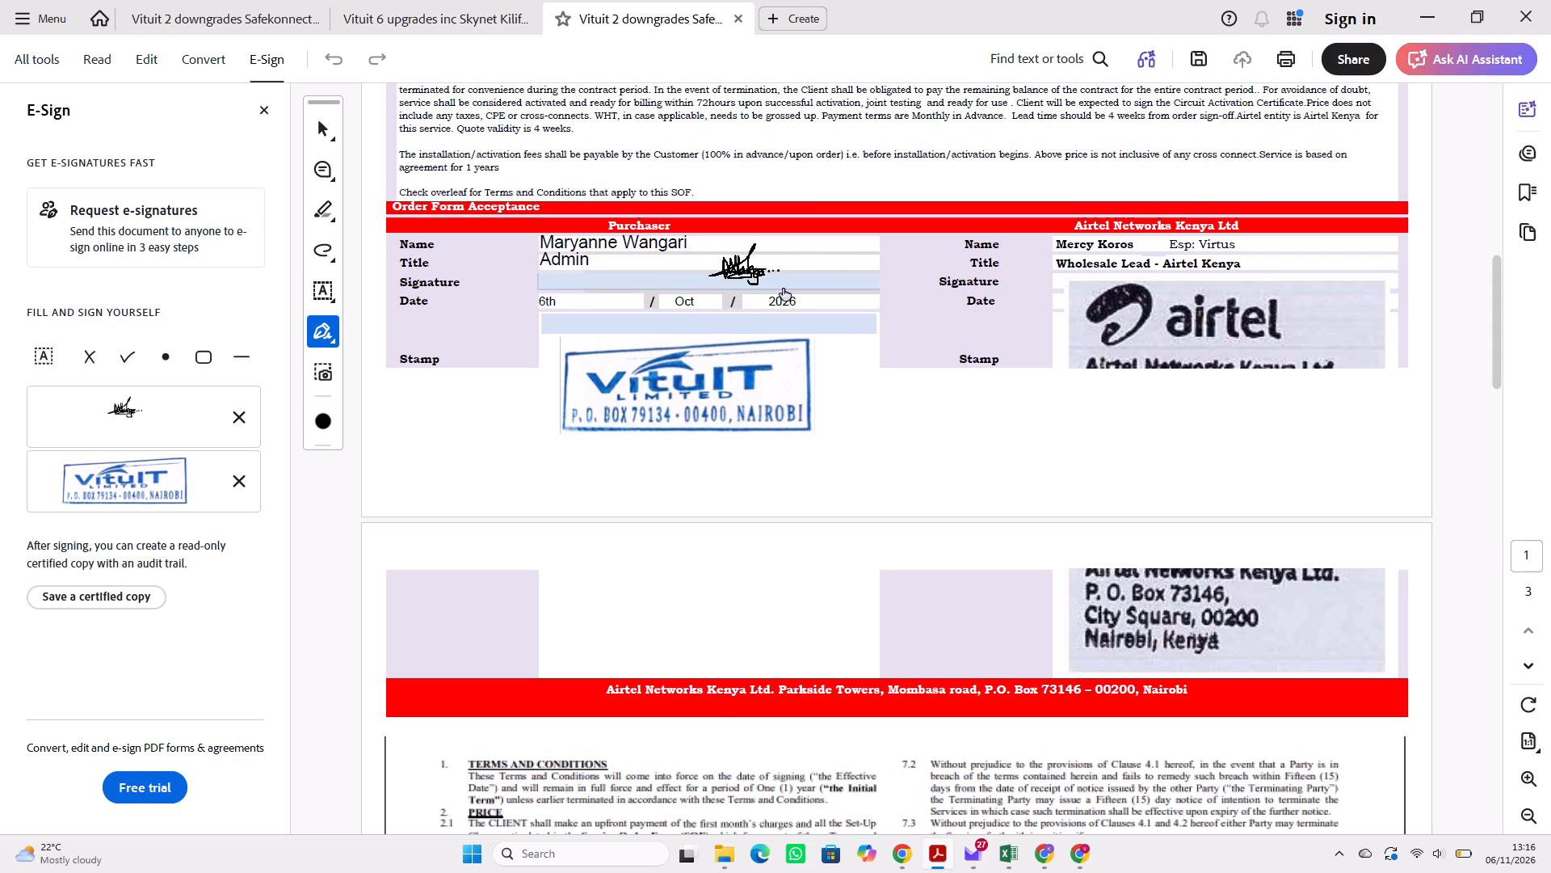
click(853, 295)
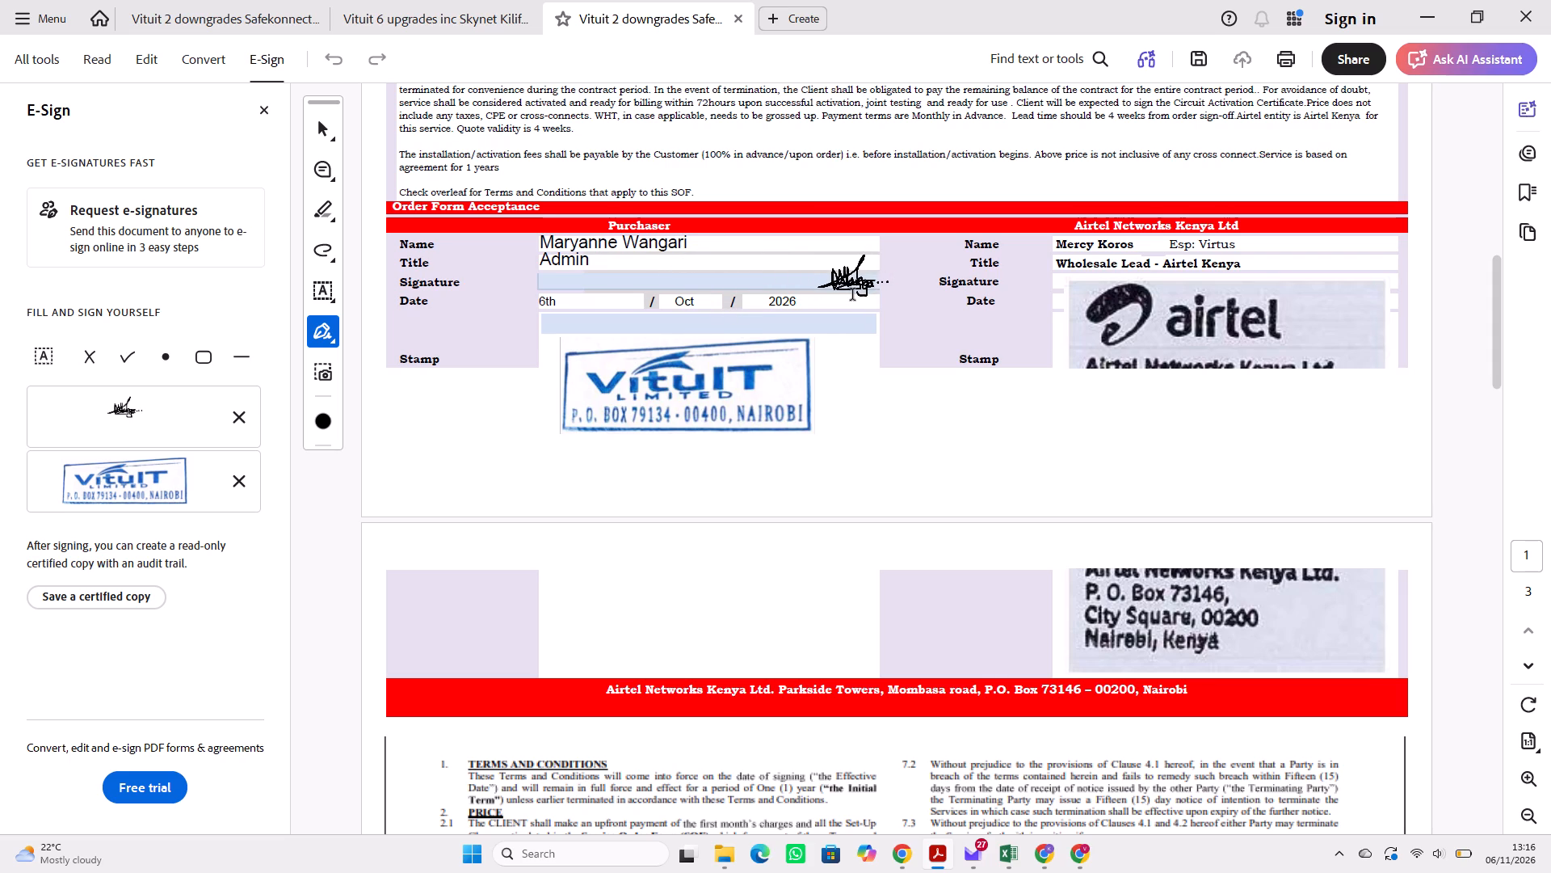
click(859, 284)
drag(859, 284, 705, 285)
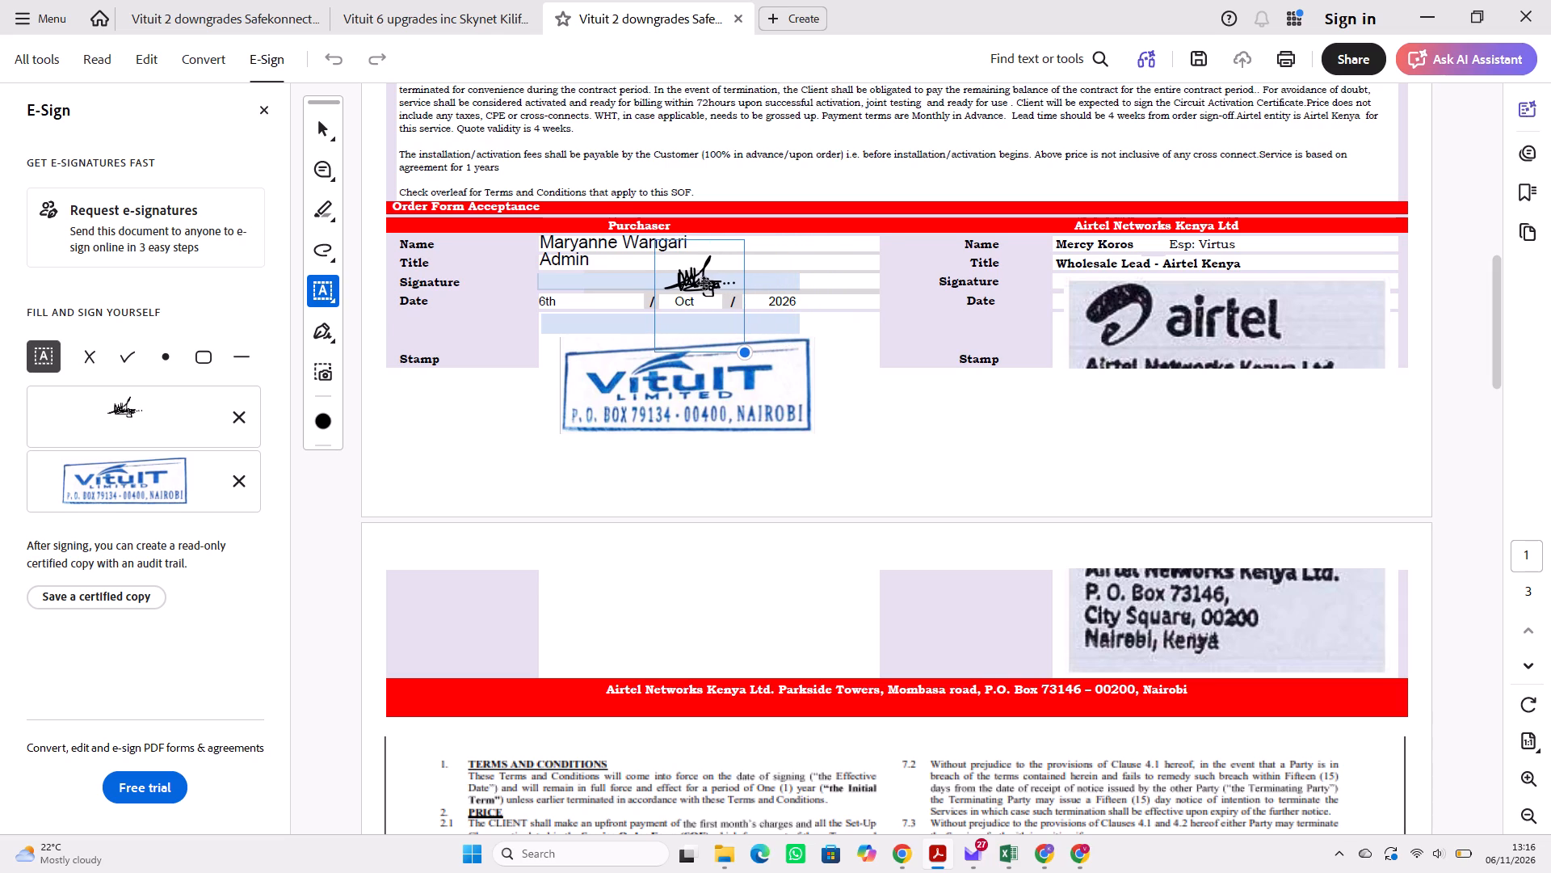
drag(705, 285, 704, 285)
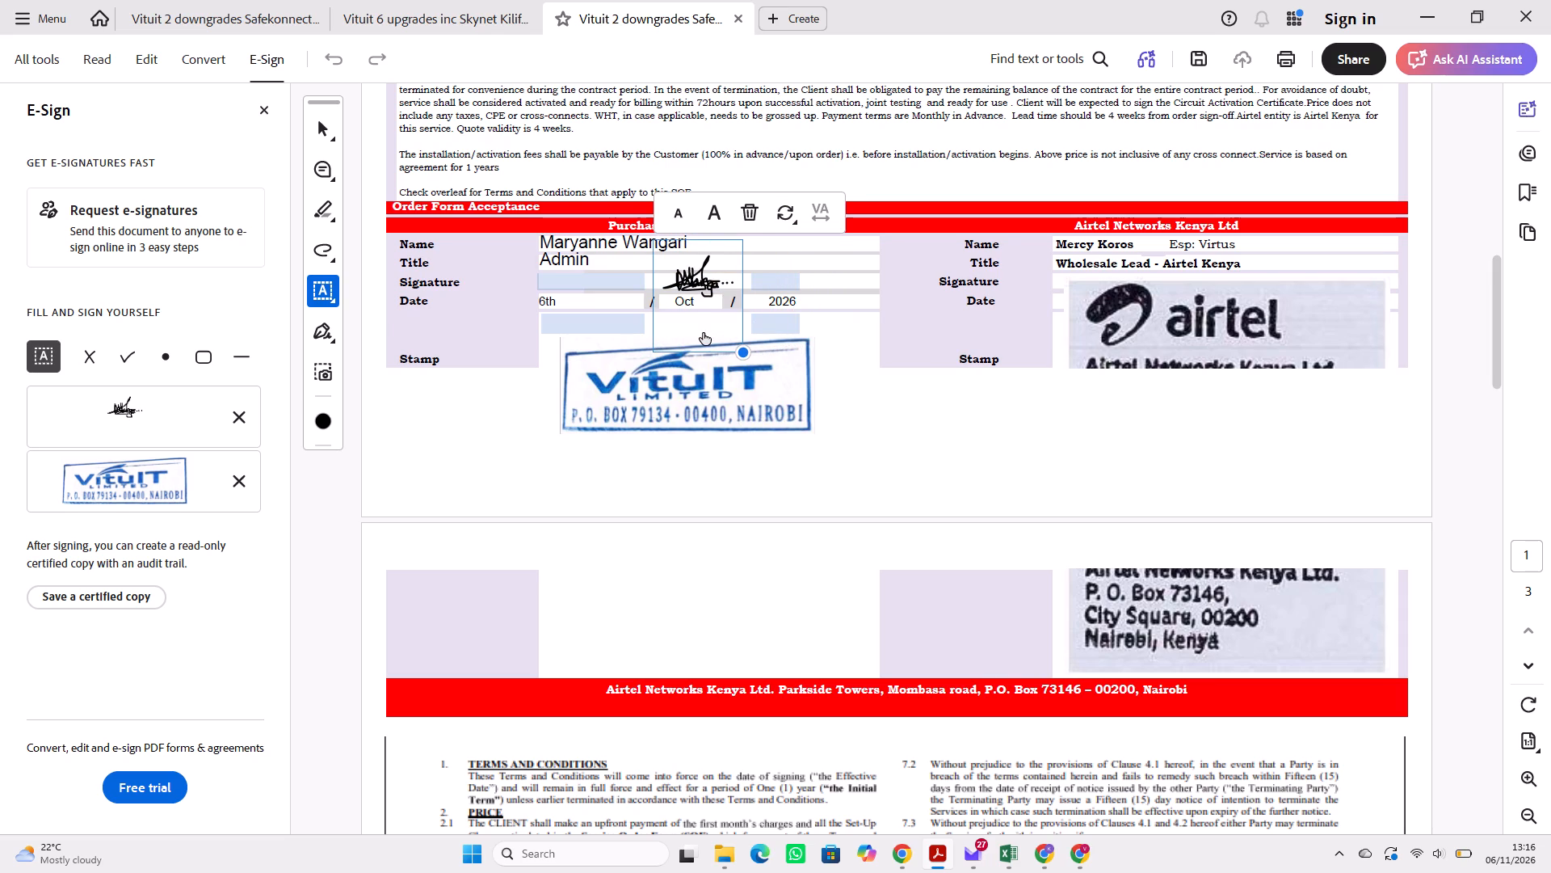
click(704, 333)
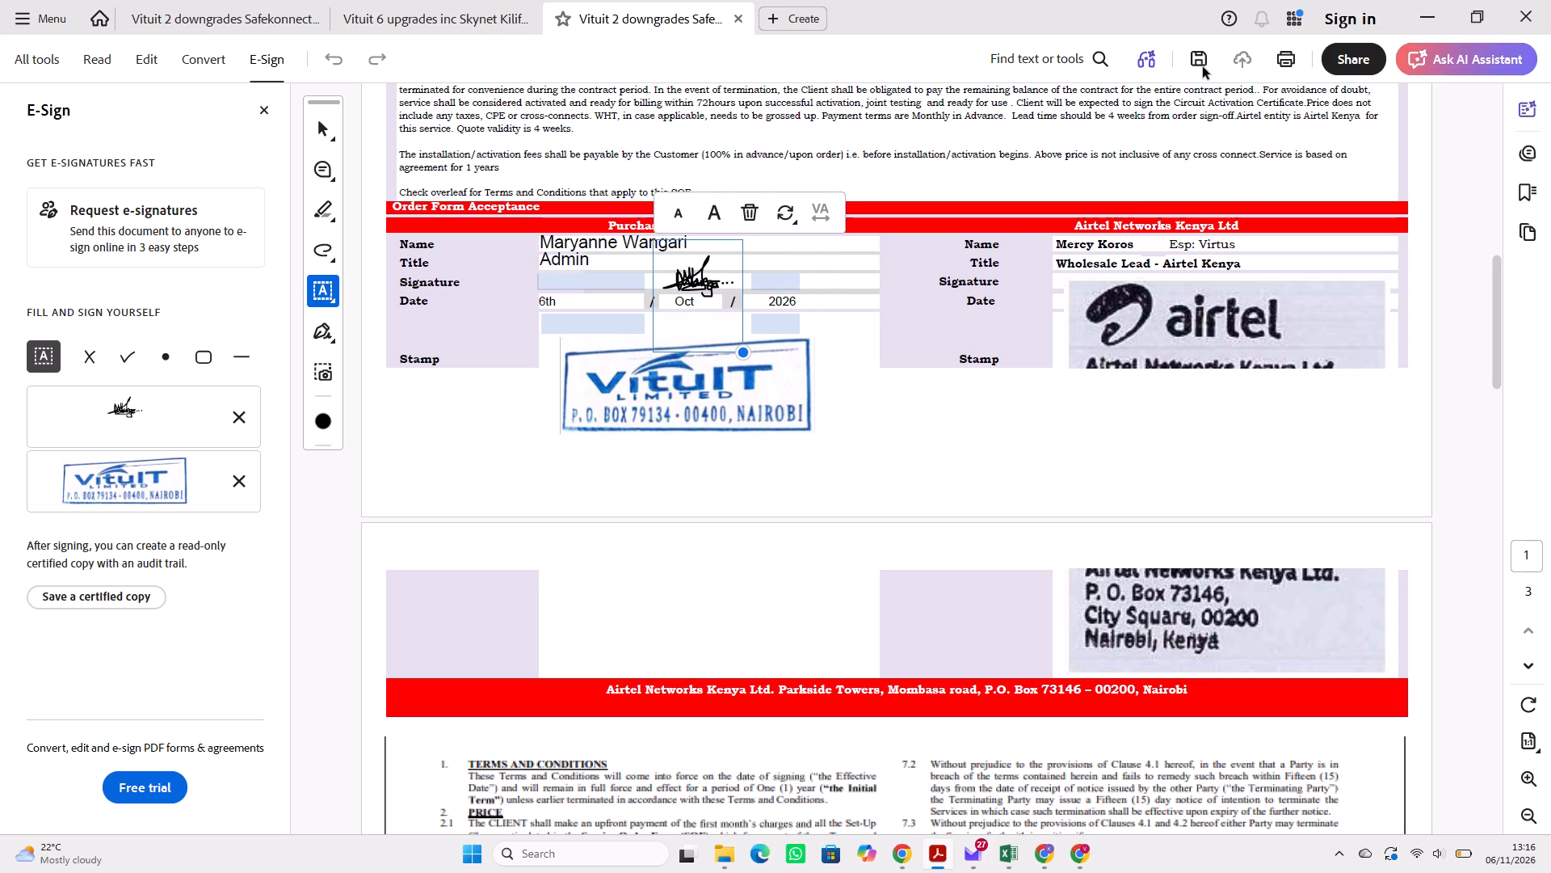
Save the signed Vituit 2 downgrades order form as a PDF in the Desktop's Airtel folder under its suggested file name.
click(1201, 64)
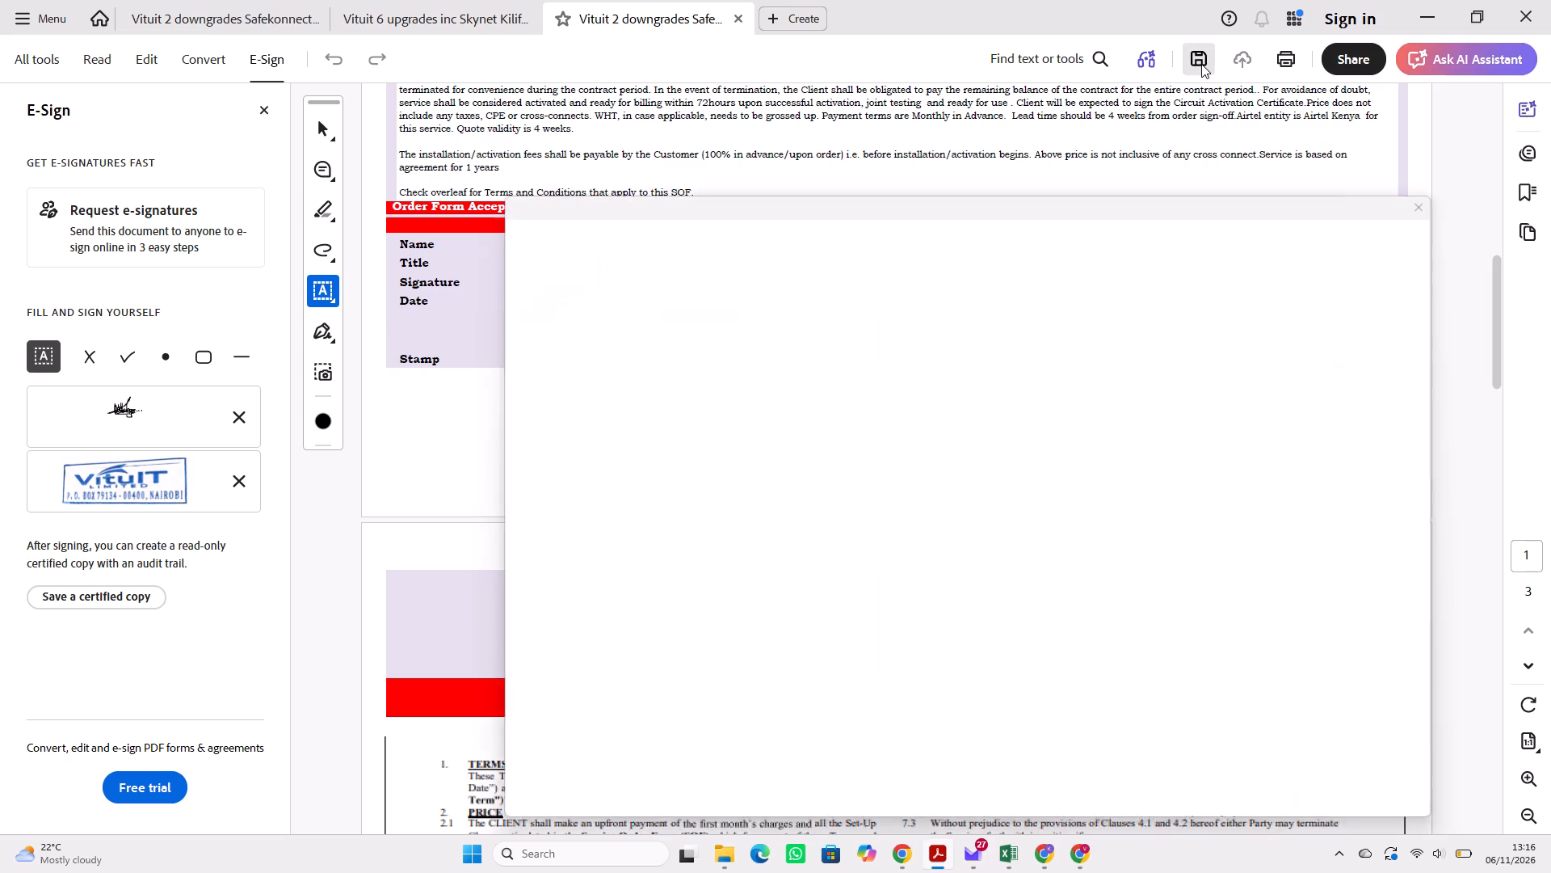
click(982, 405)
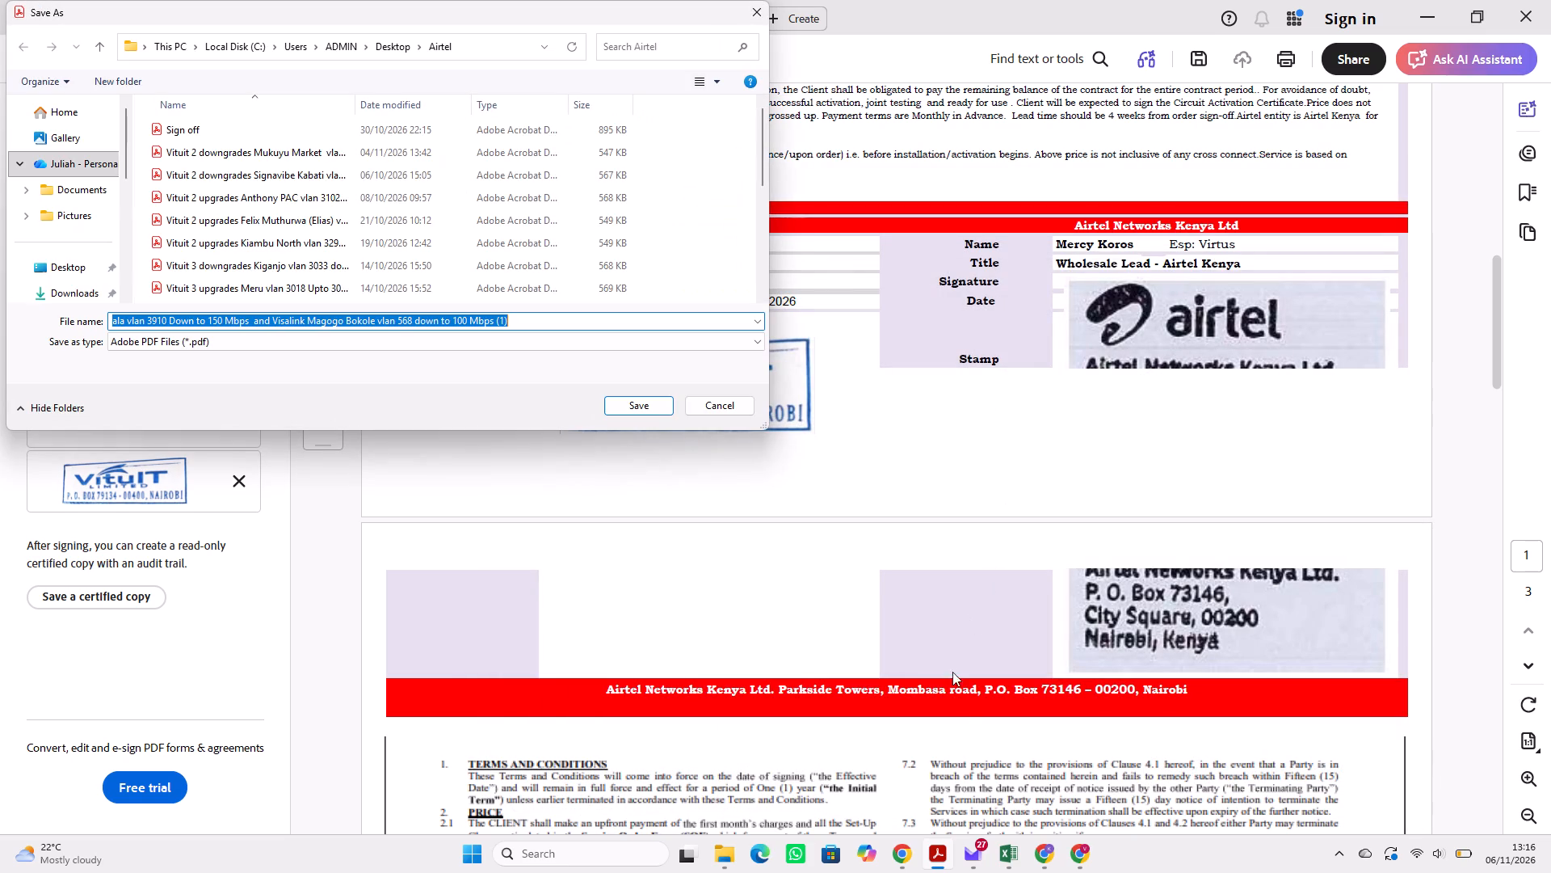
click(624, 413)
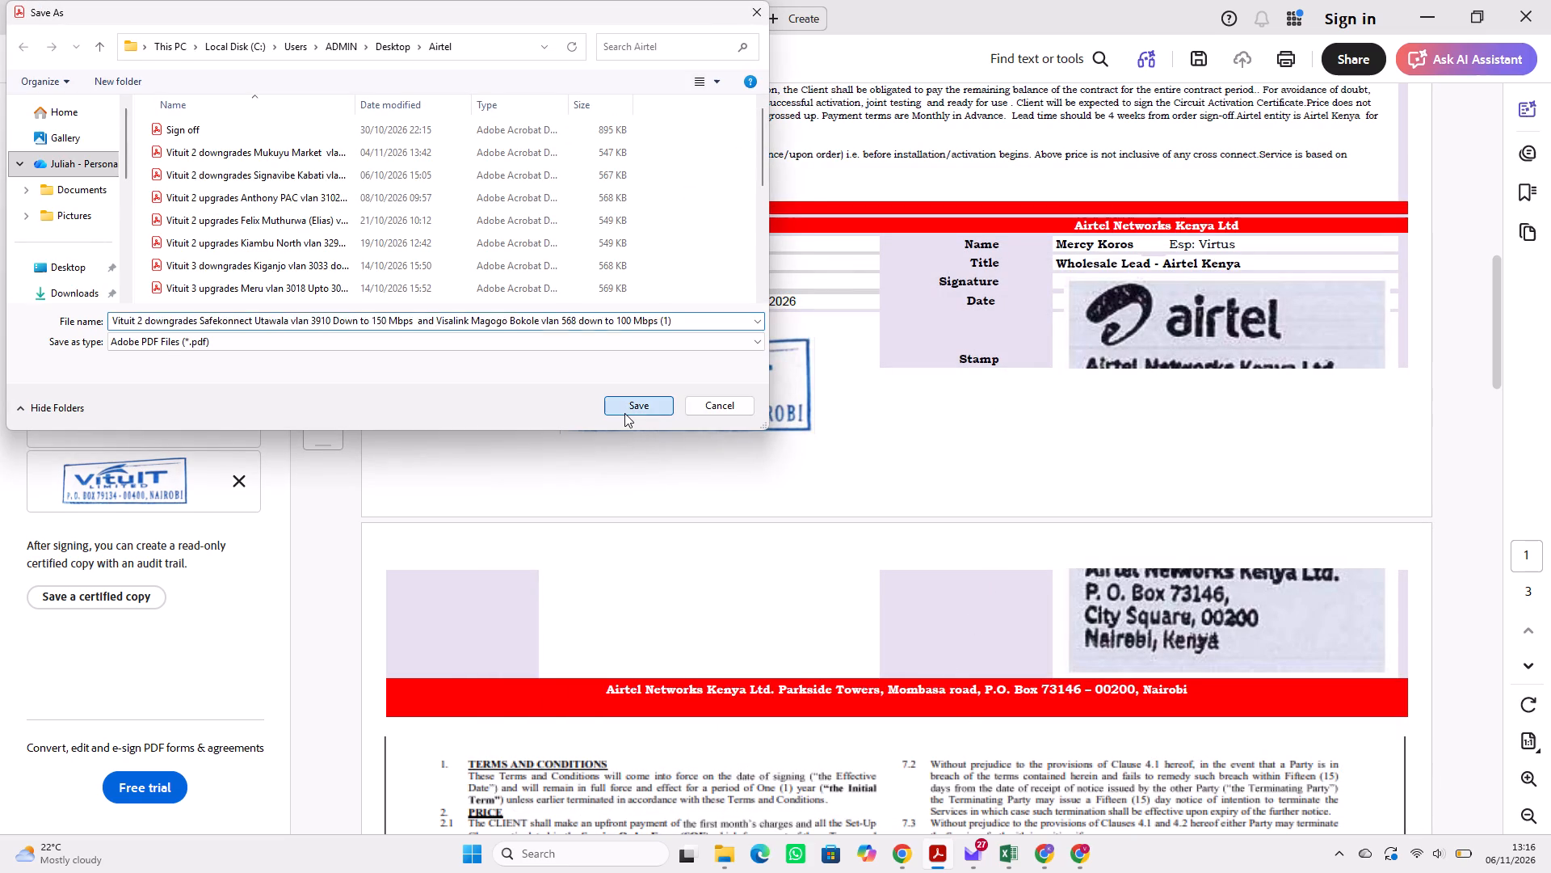
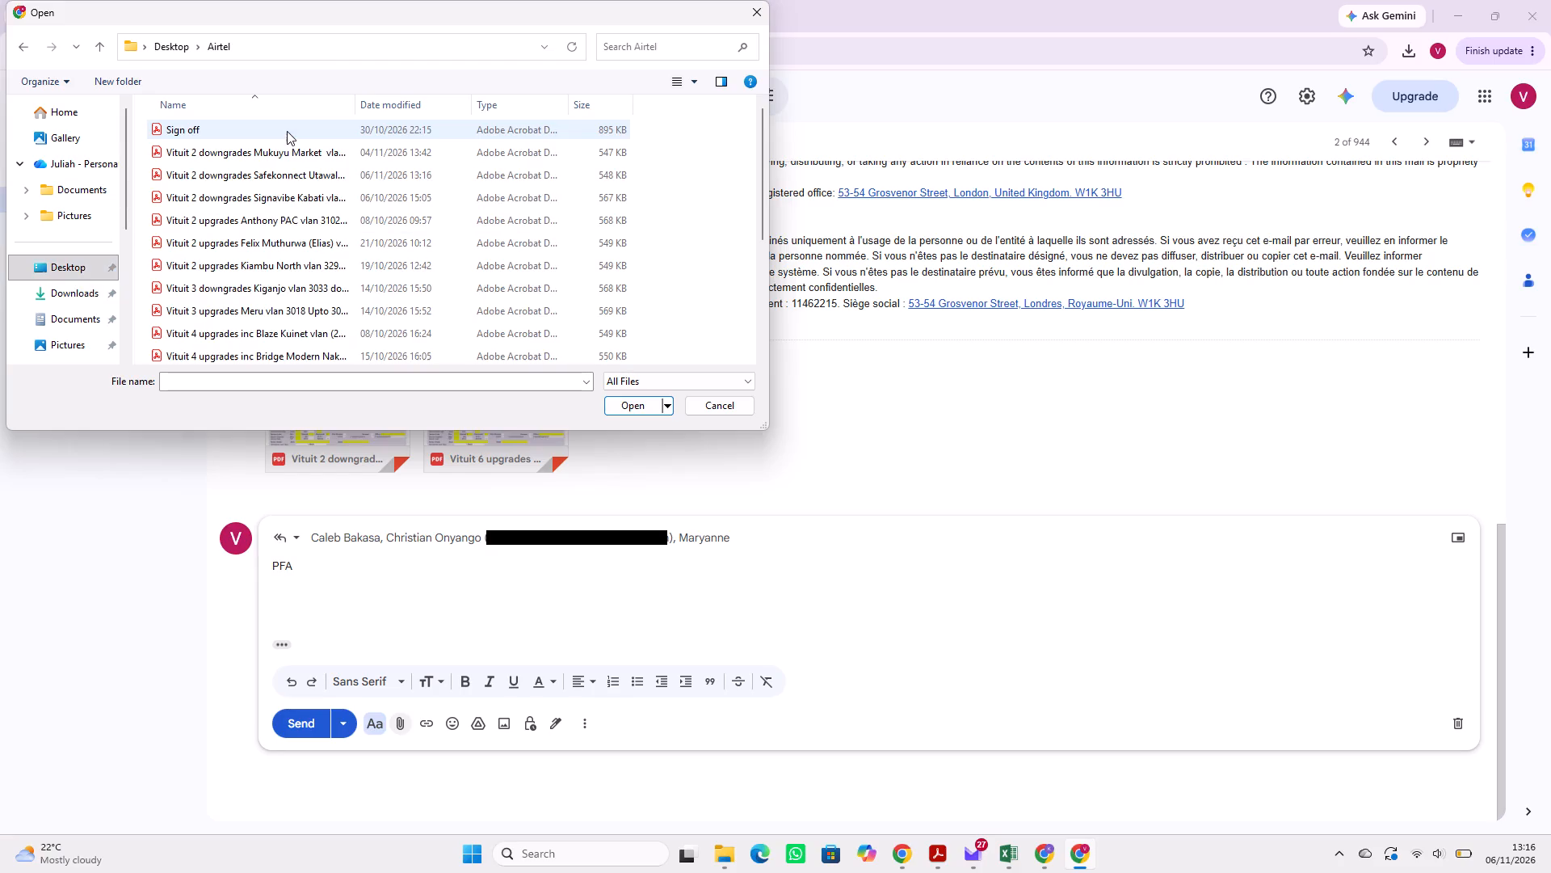
Attach the signed Vituit 2 downgrades Safekonnect Utawala and Vituit 6 upgrades inc Skynet Kilifi PDFs from the Airtel folder to the reply.
click(398, 171)
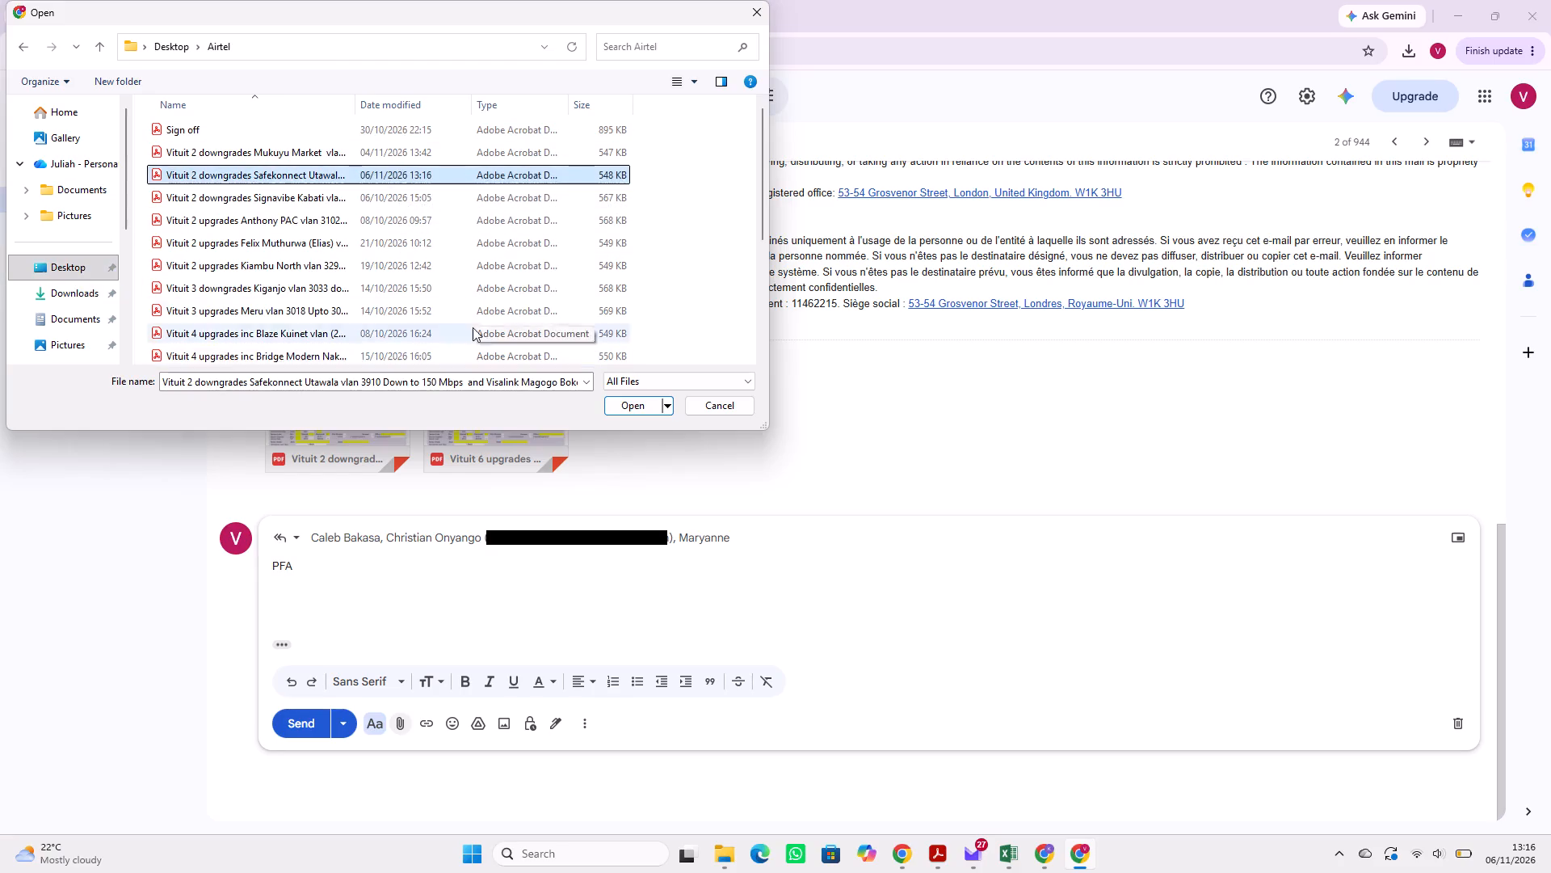
scroll(454, 297, down, 1)
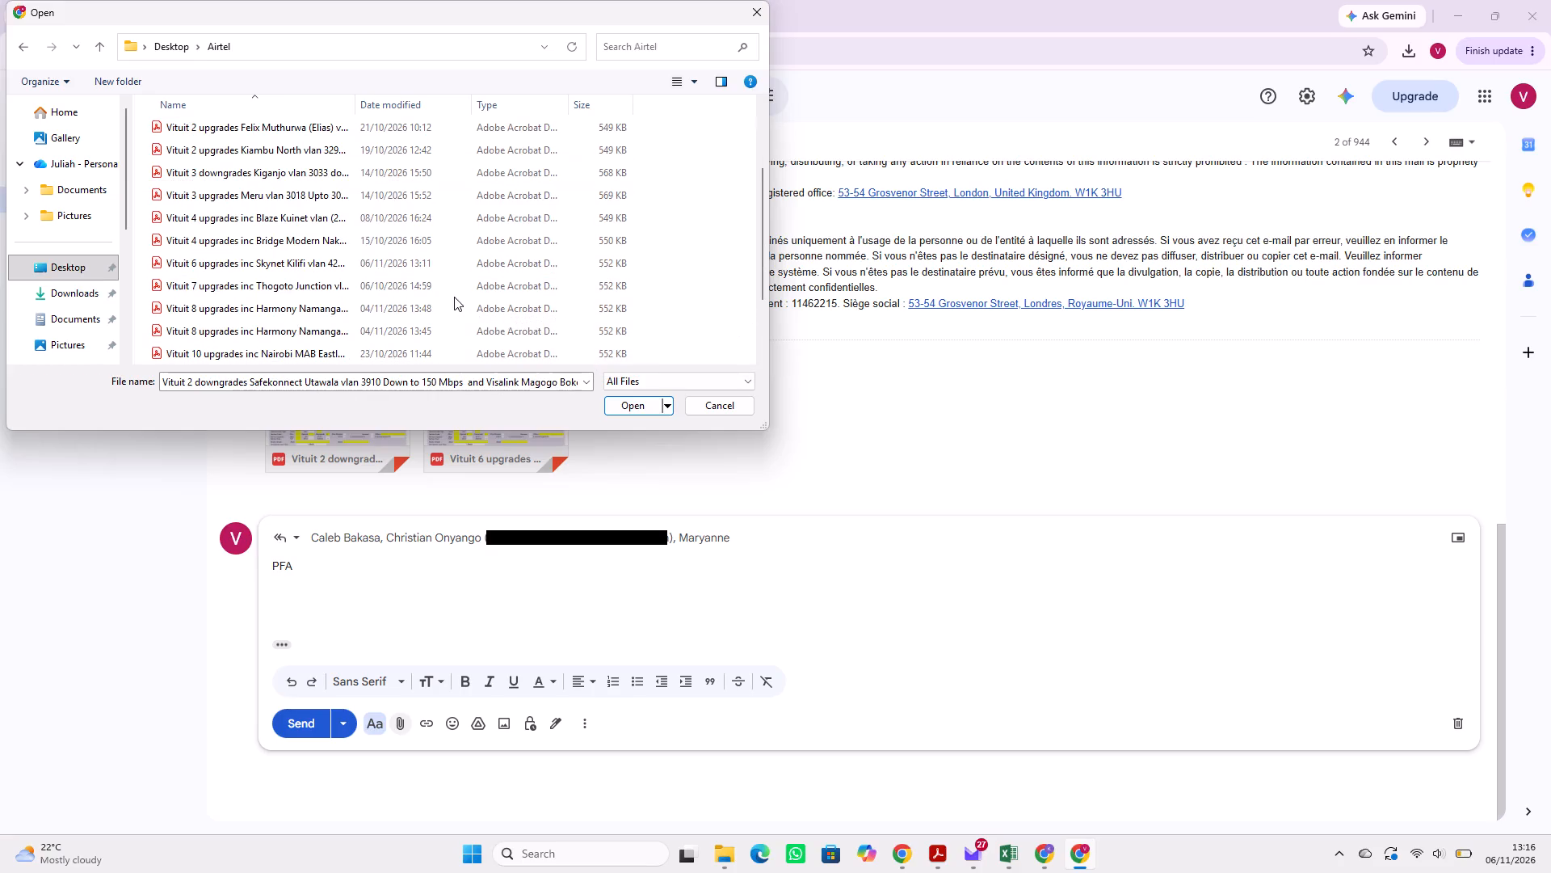
scroll(454, 297, down, 1)
ctrl+click(357, 265)
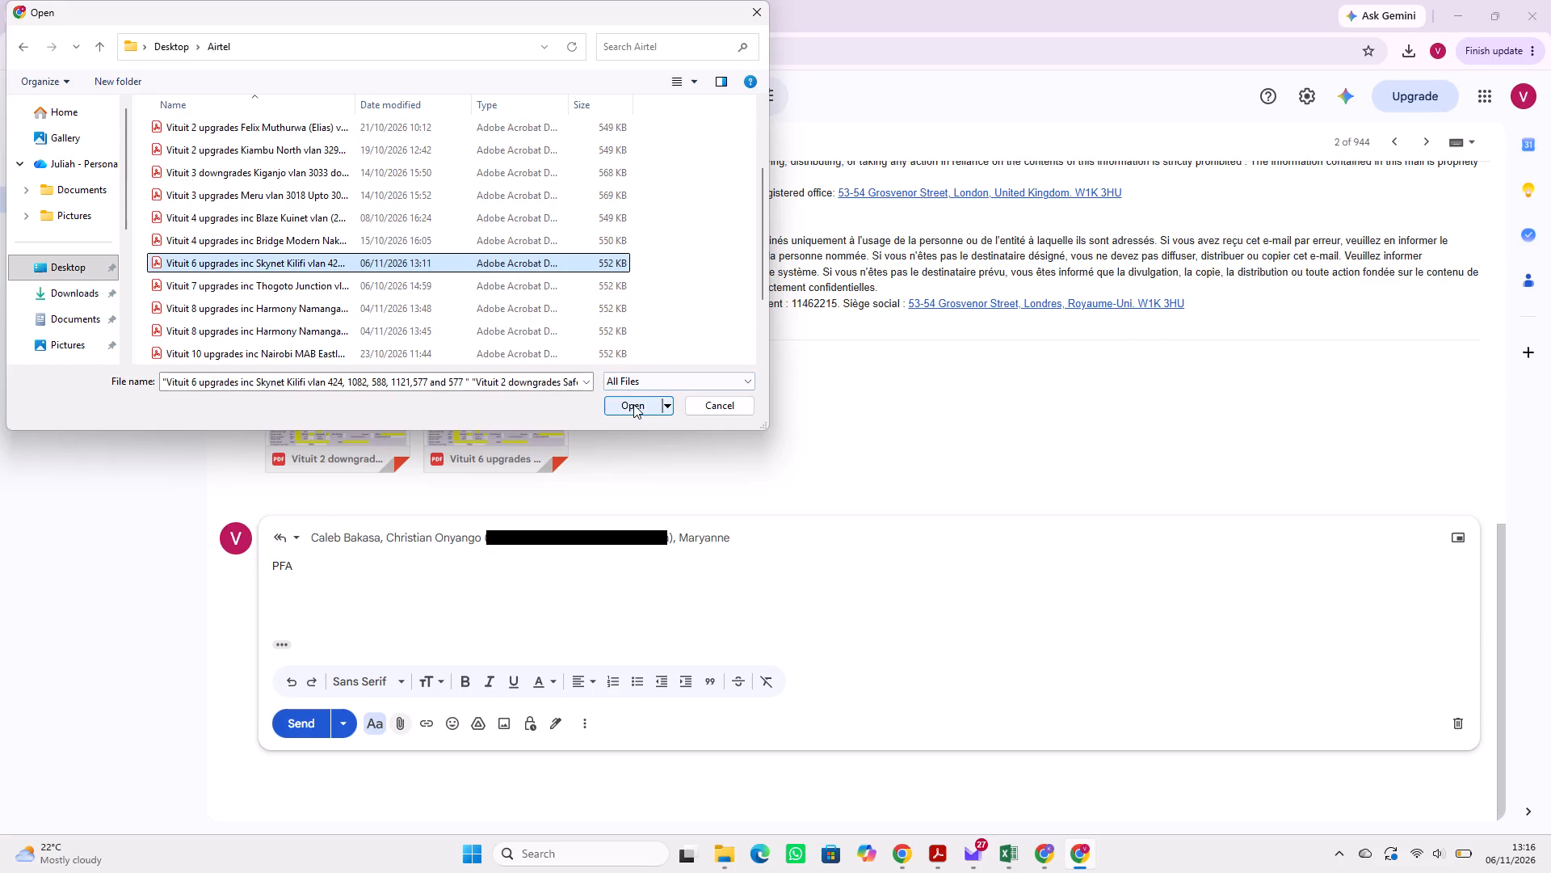
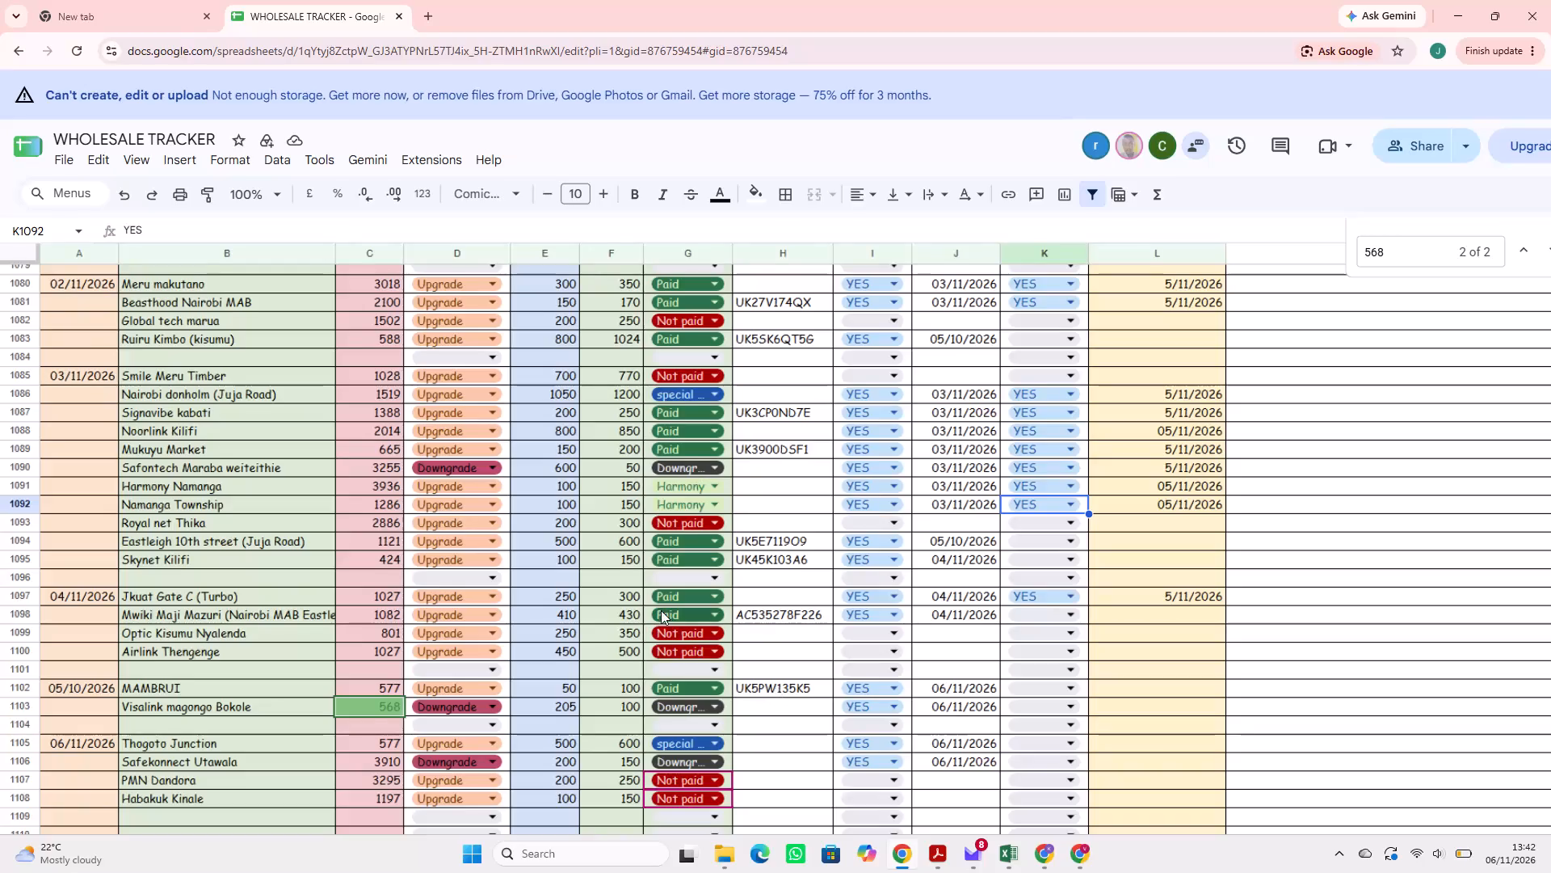
In the WHOLESALE TRACKER spreadsheet in Chrome, search the VITUIT VLANS sheet for VLAN 3033.
scroll(661, 610, right, 3)
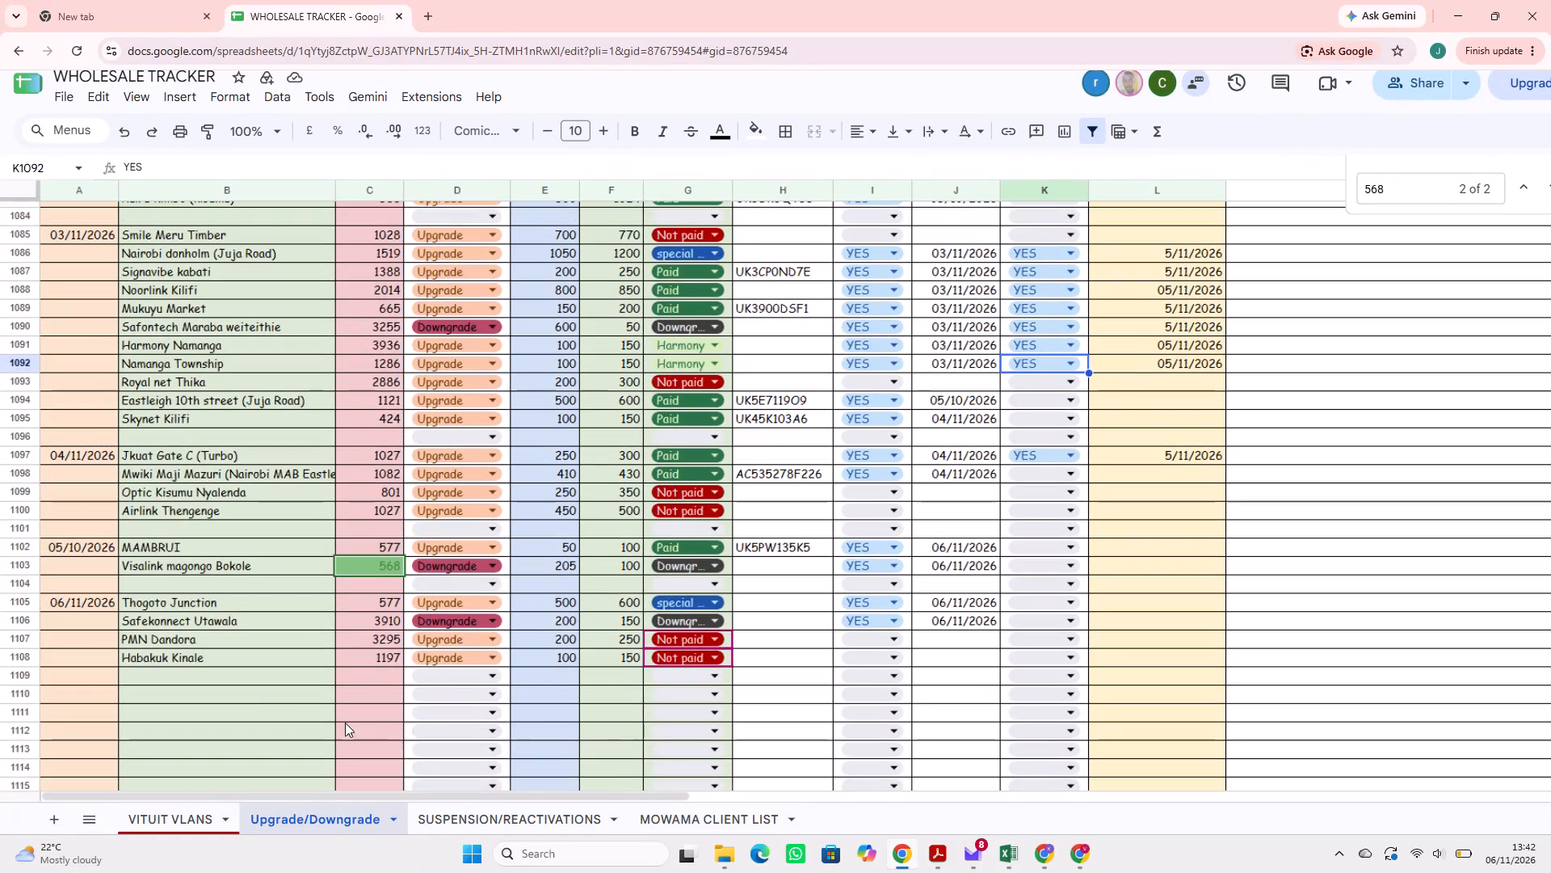
click(184, 820)
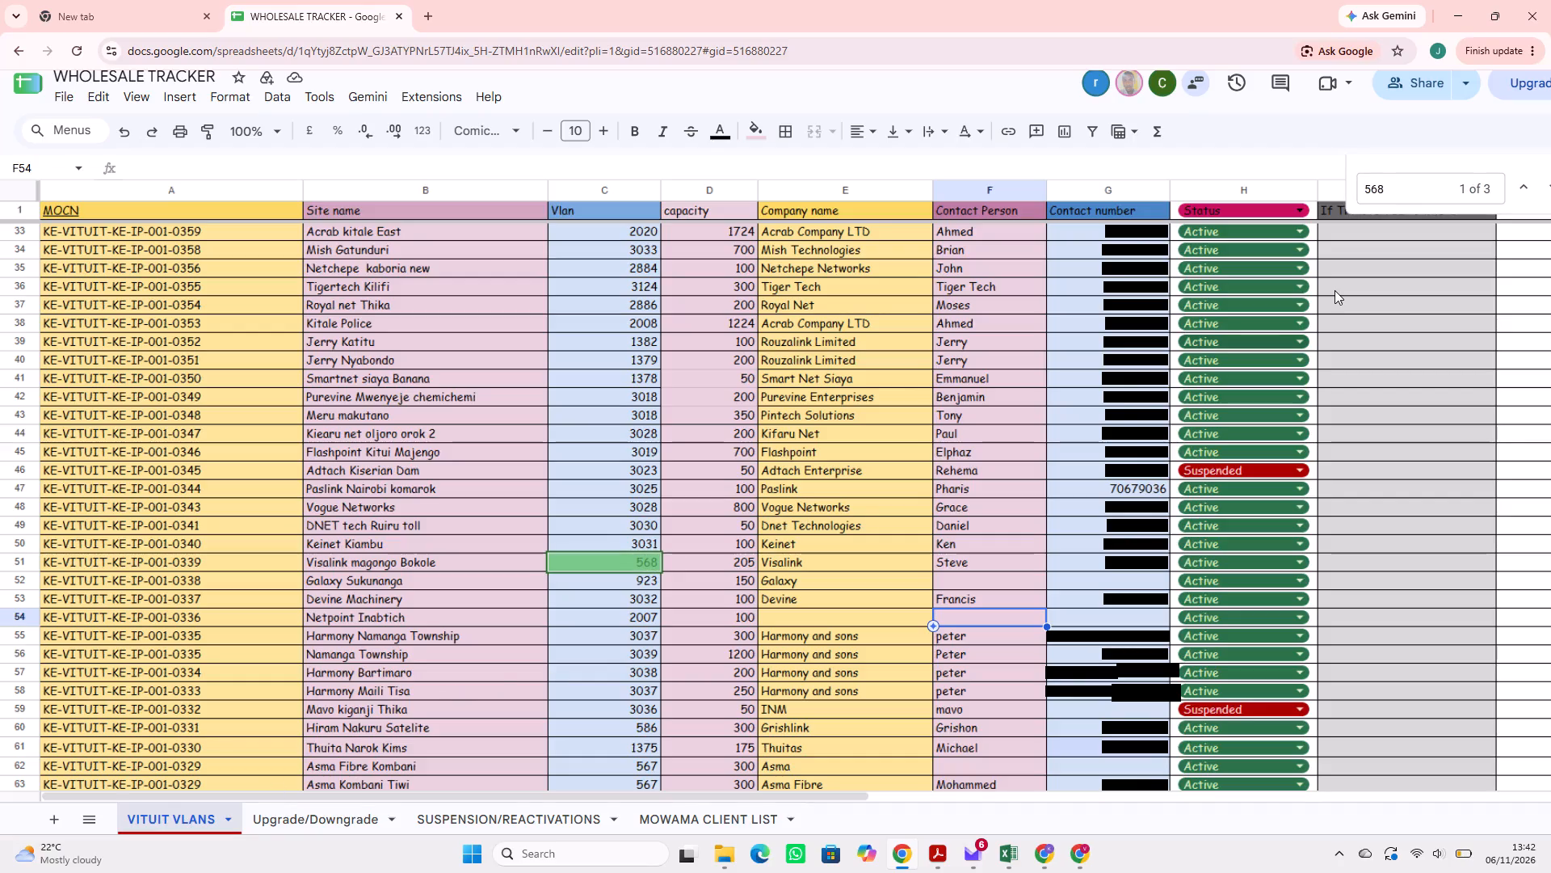
click(1423, 184)
key(BackSpace)
key(BackSpace)
key(BackSpace)
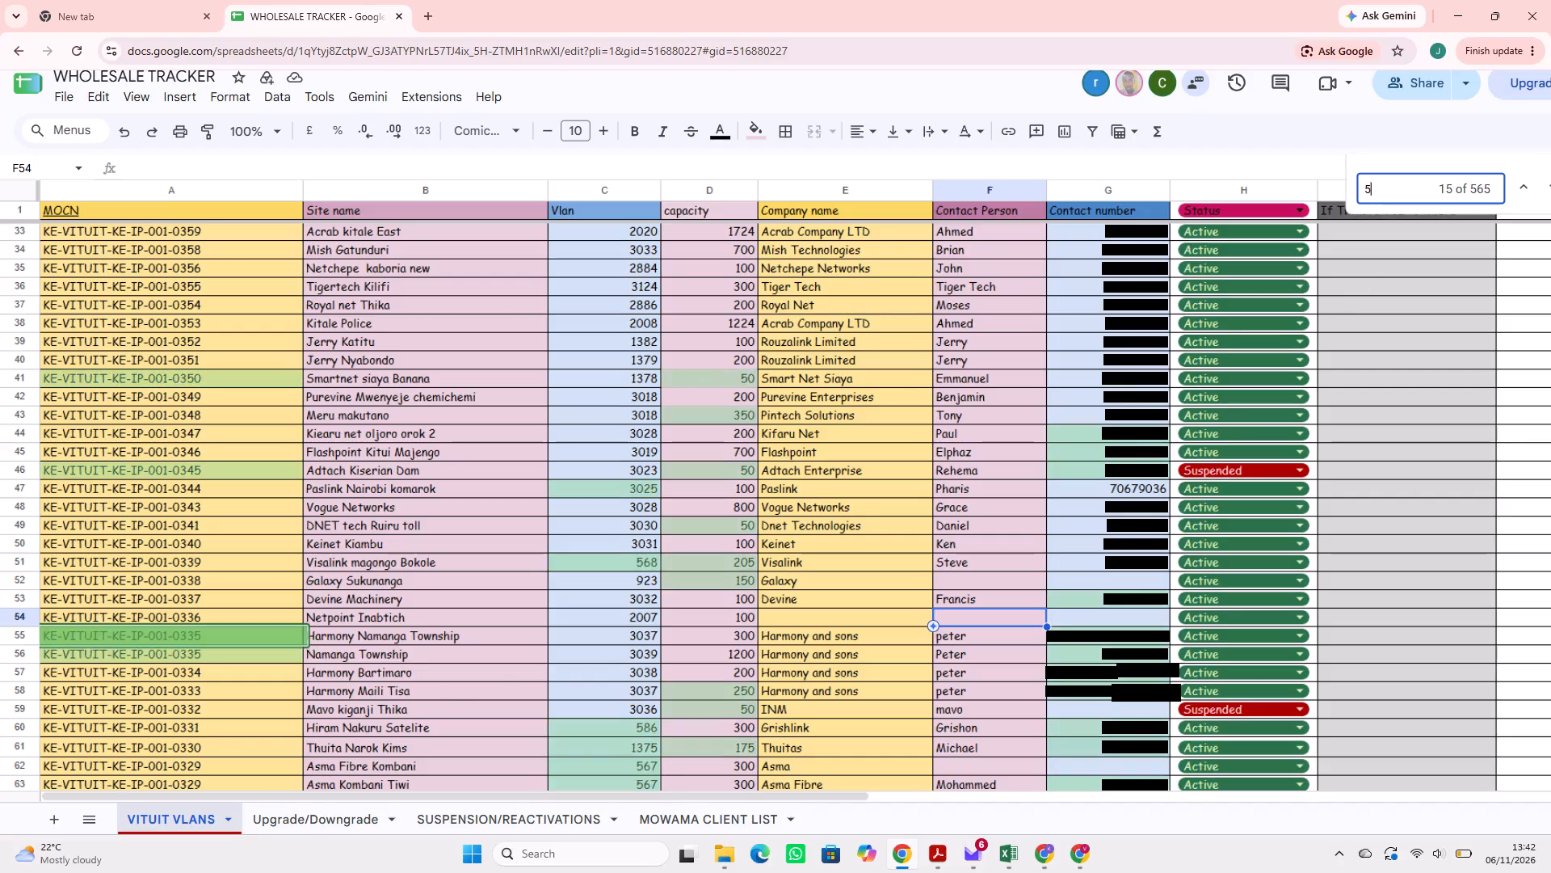
text(3033)
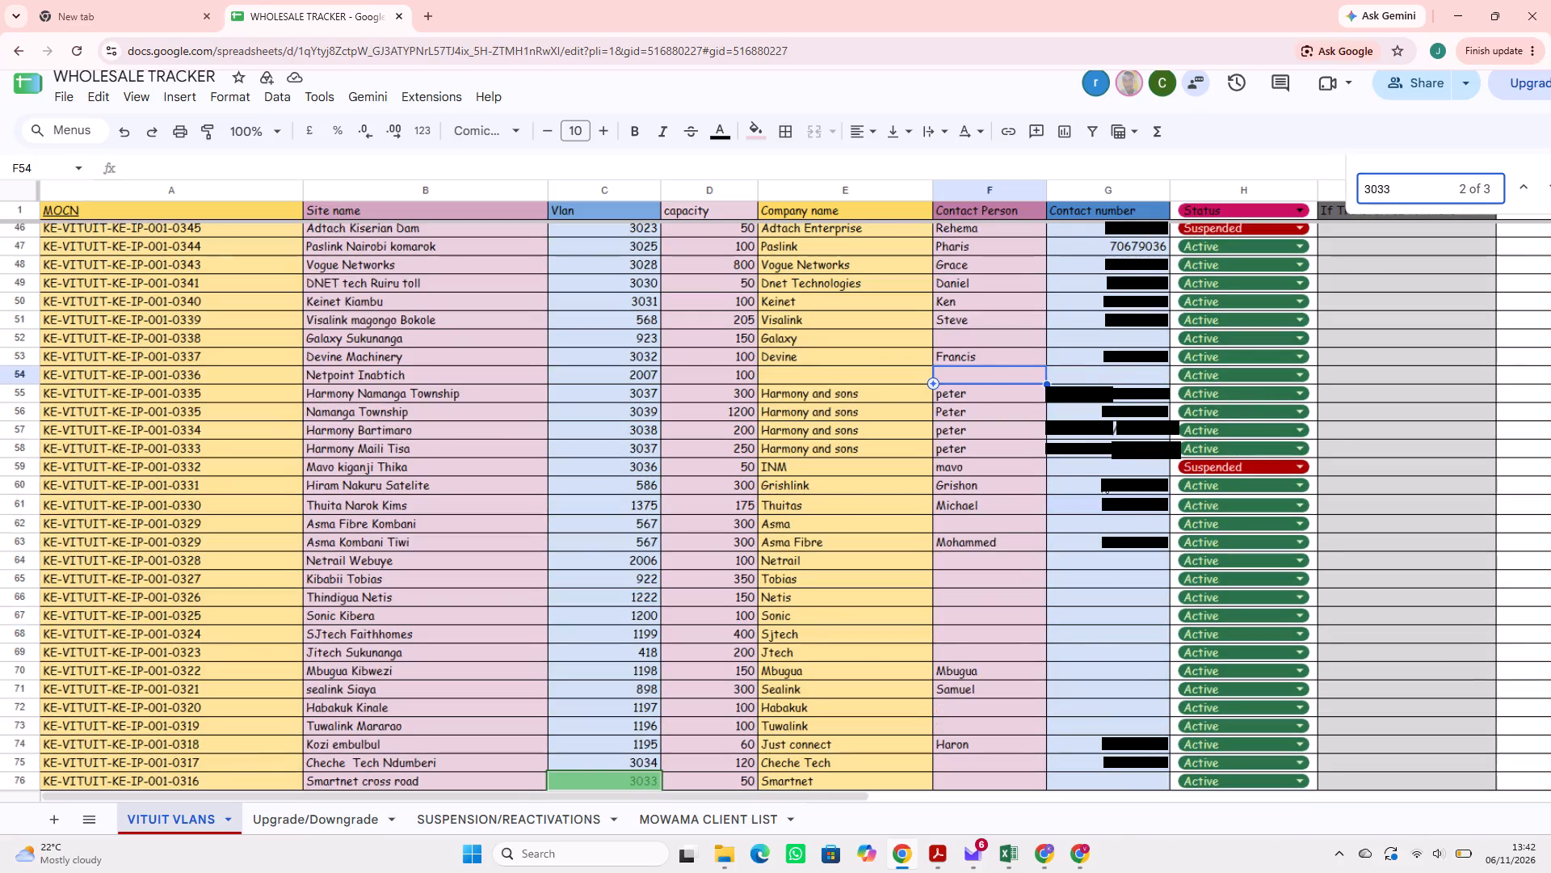
Examine the site names, VLANs, capacities and statuses in the VITUIT VLANS list around and below the Smartnet cross road row.
scroll(1085, 478, right, 2)
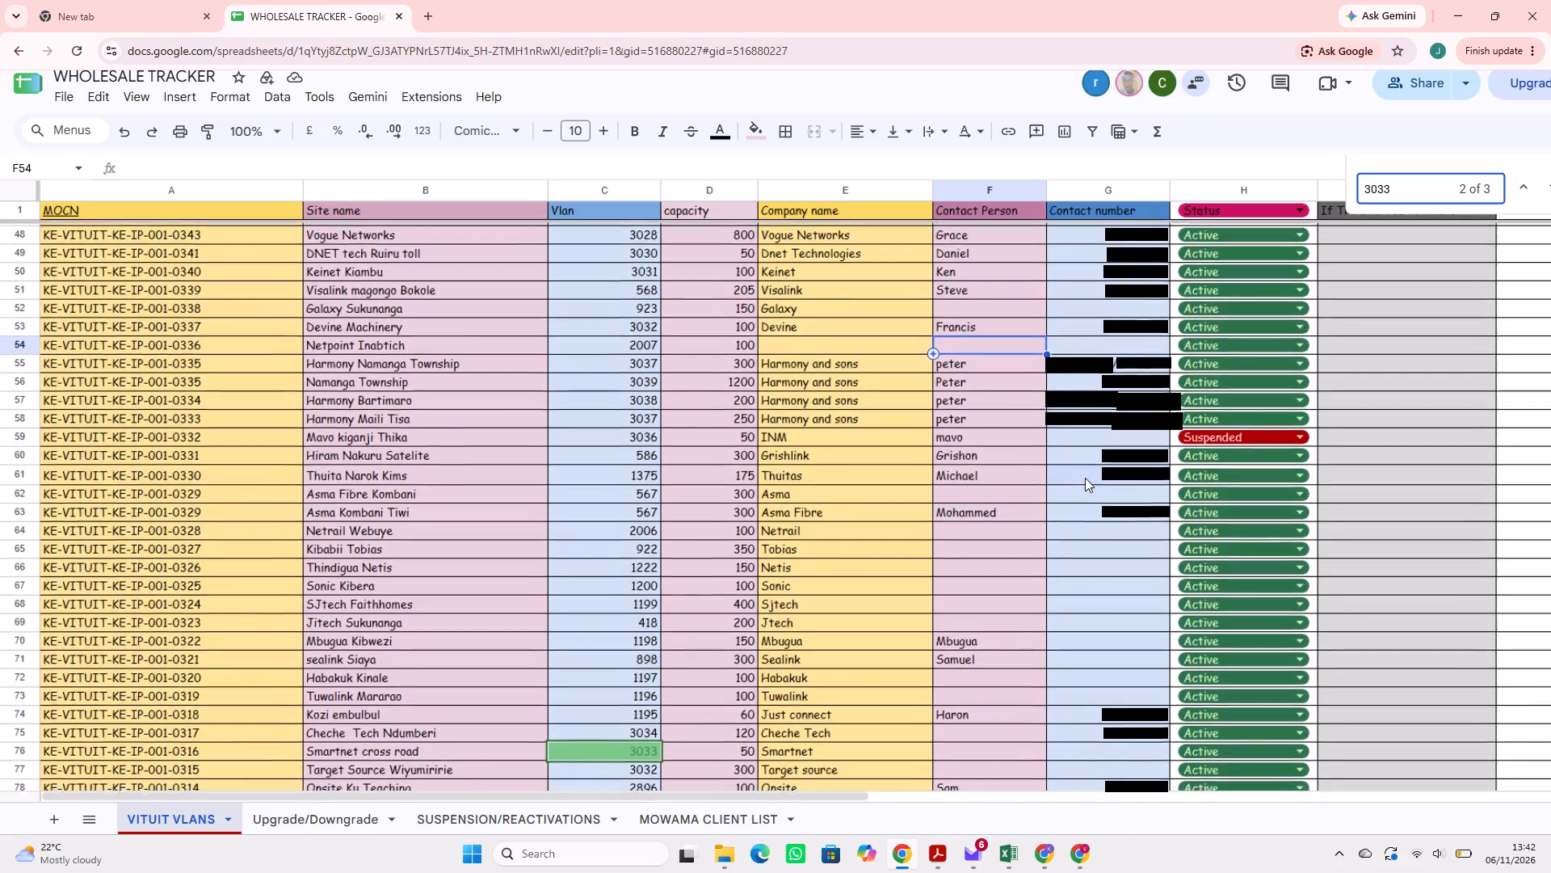
scroll(1085, 478, right, 1)
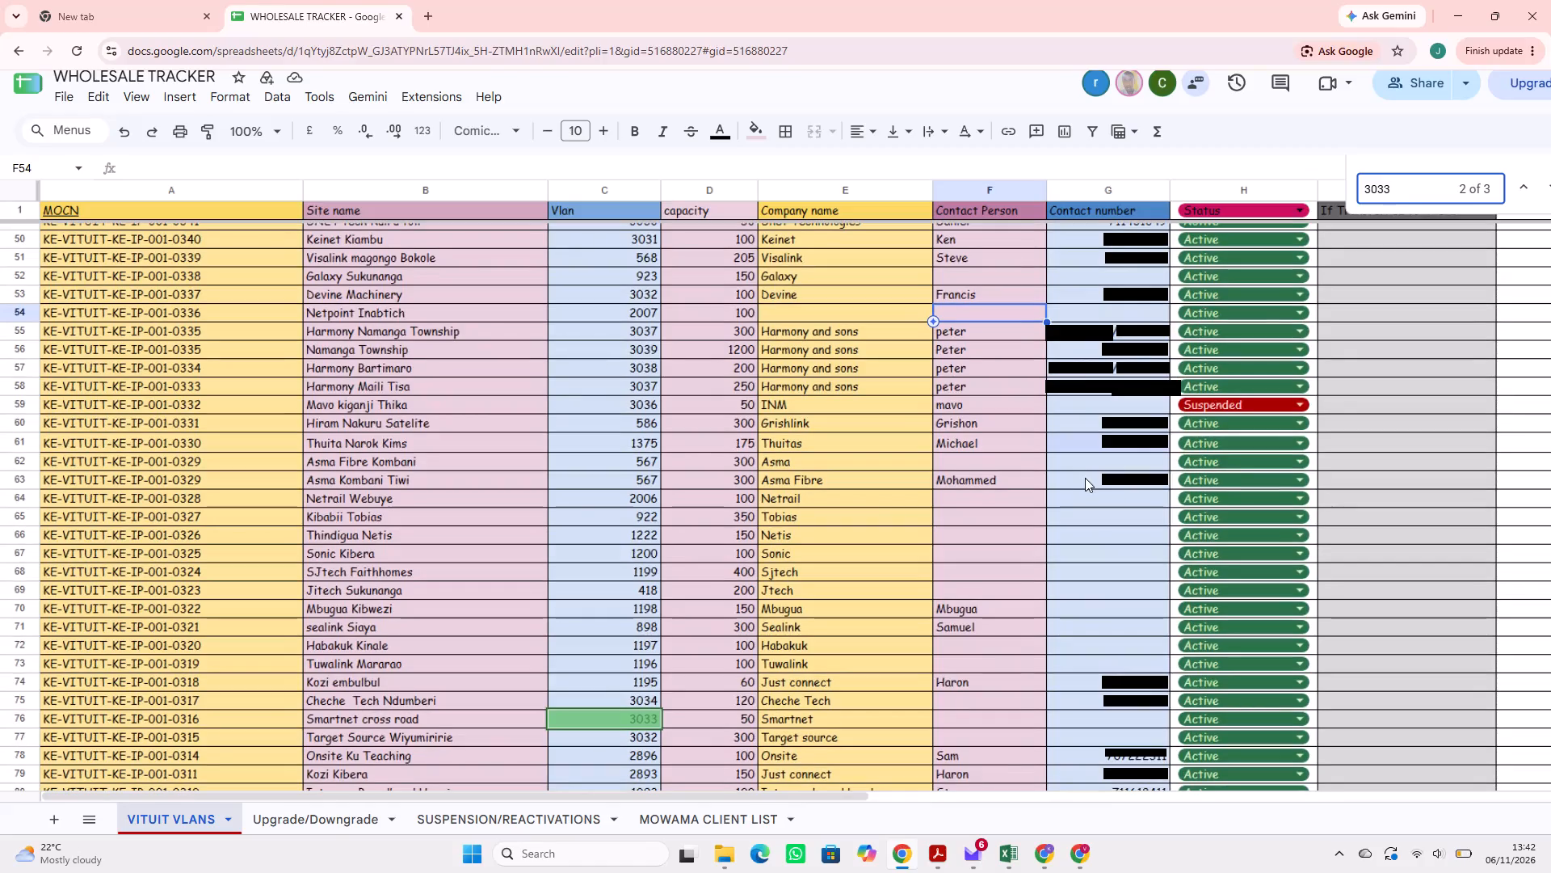
scroll(1085, 478, right, 3)
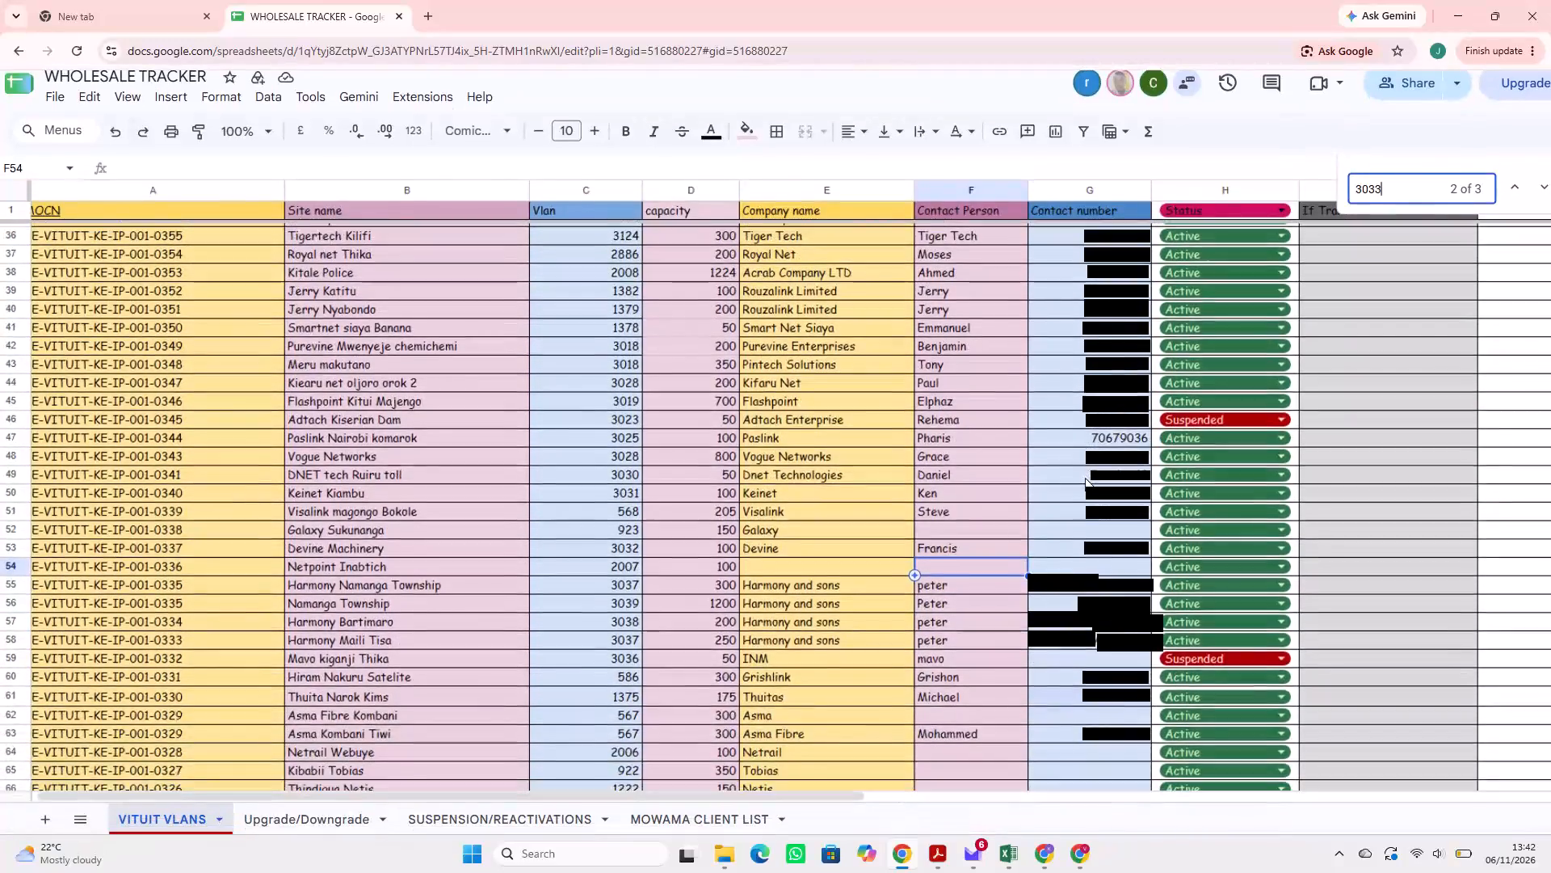
scroll(1085, 478, down, 5)
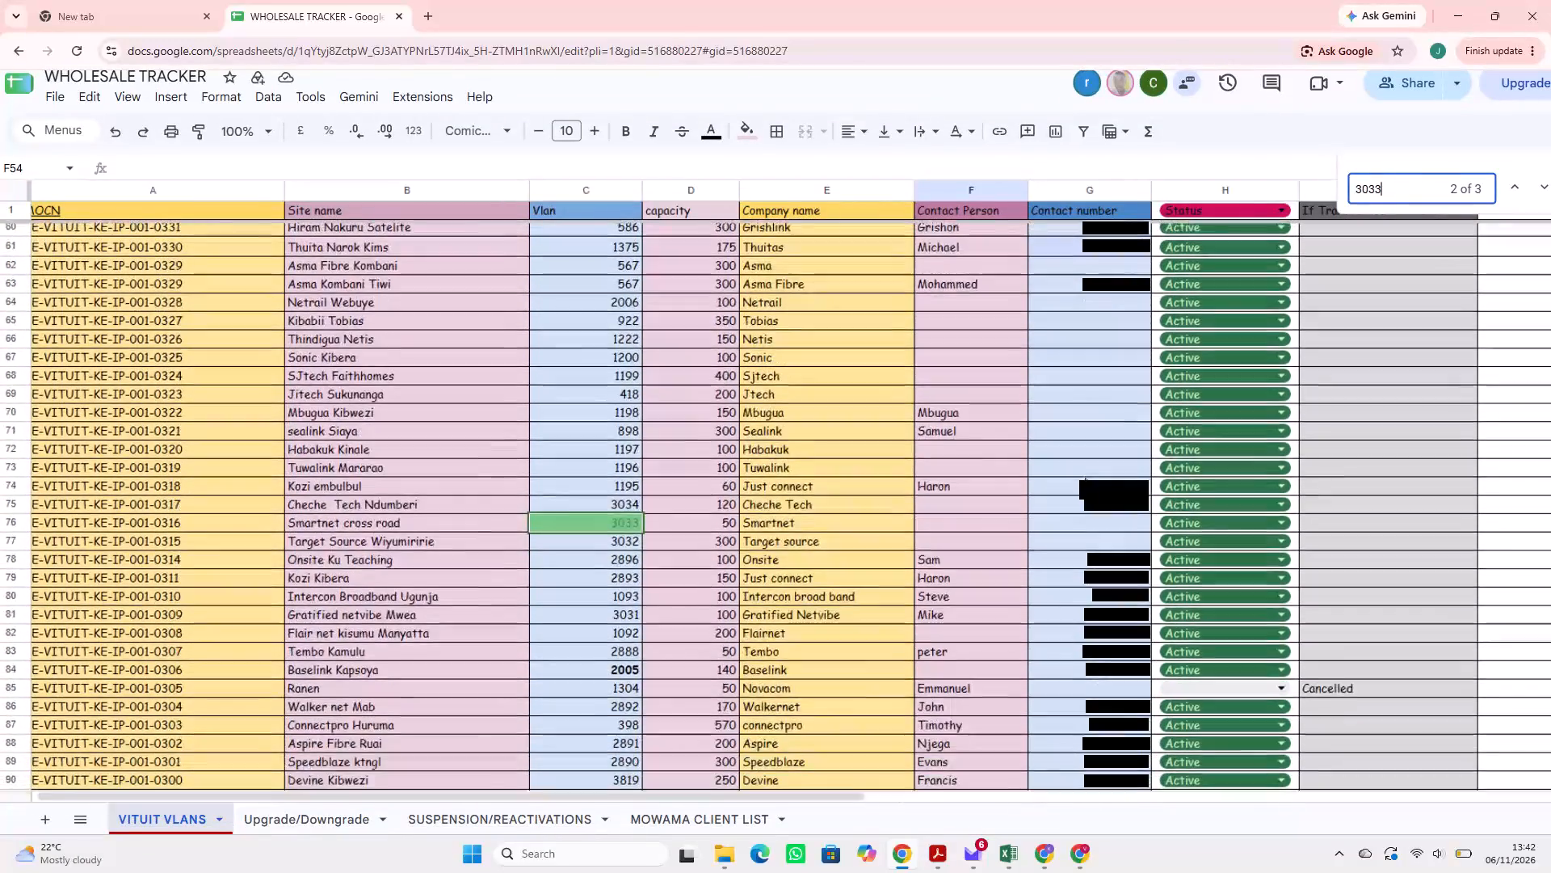
scroll(1085, 478, down, 3)
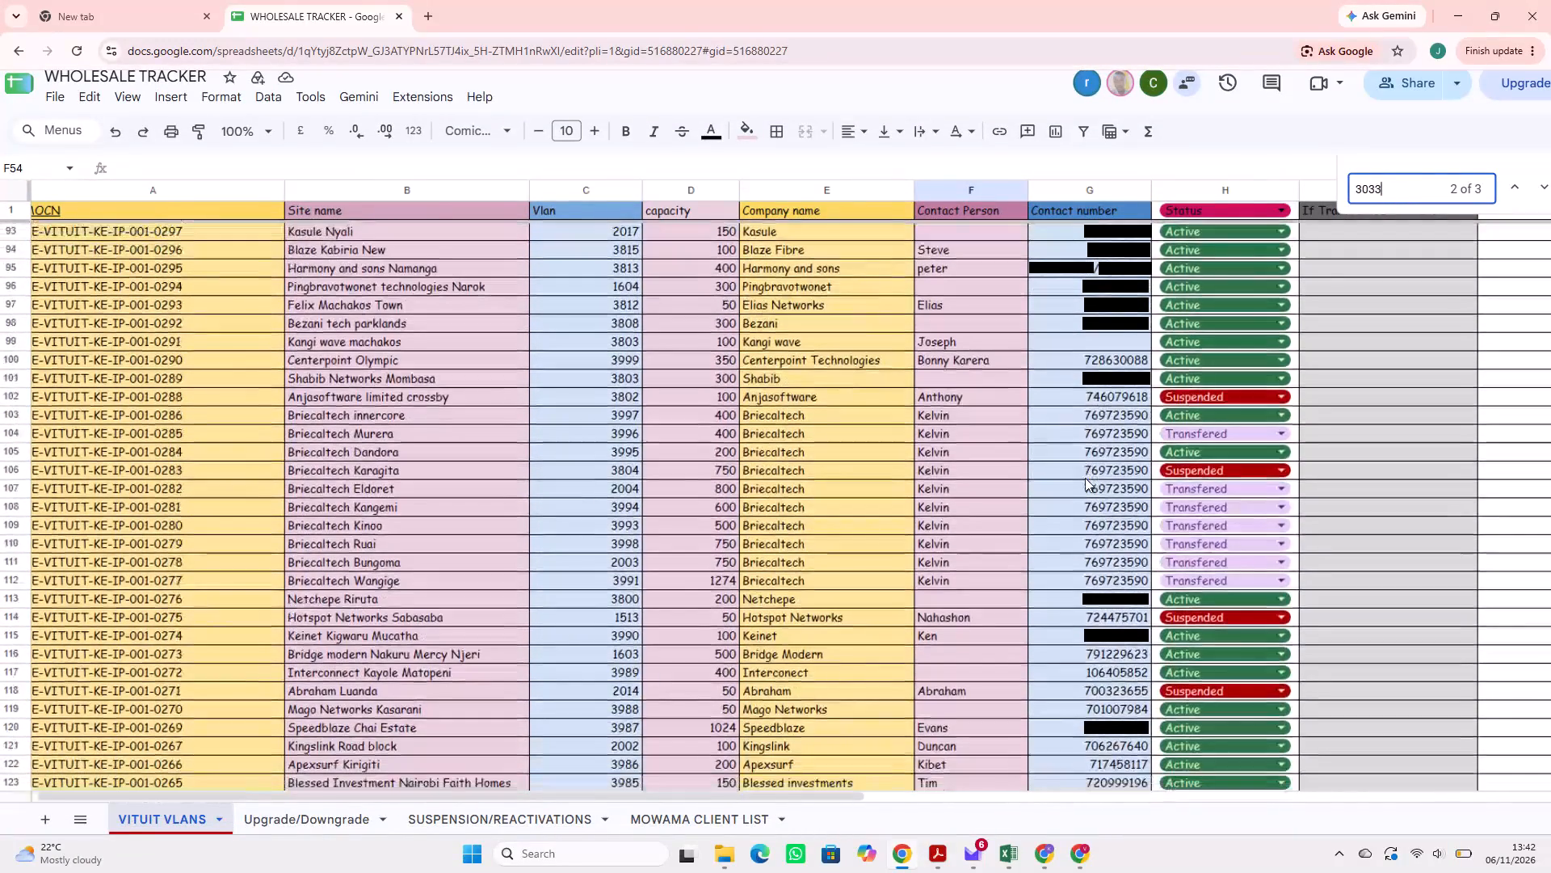
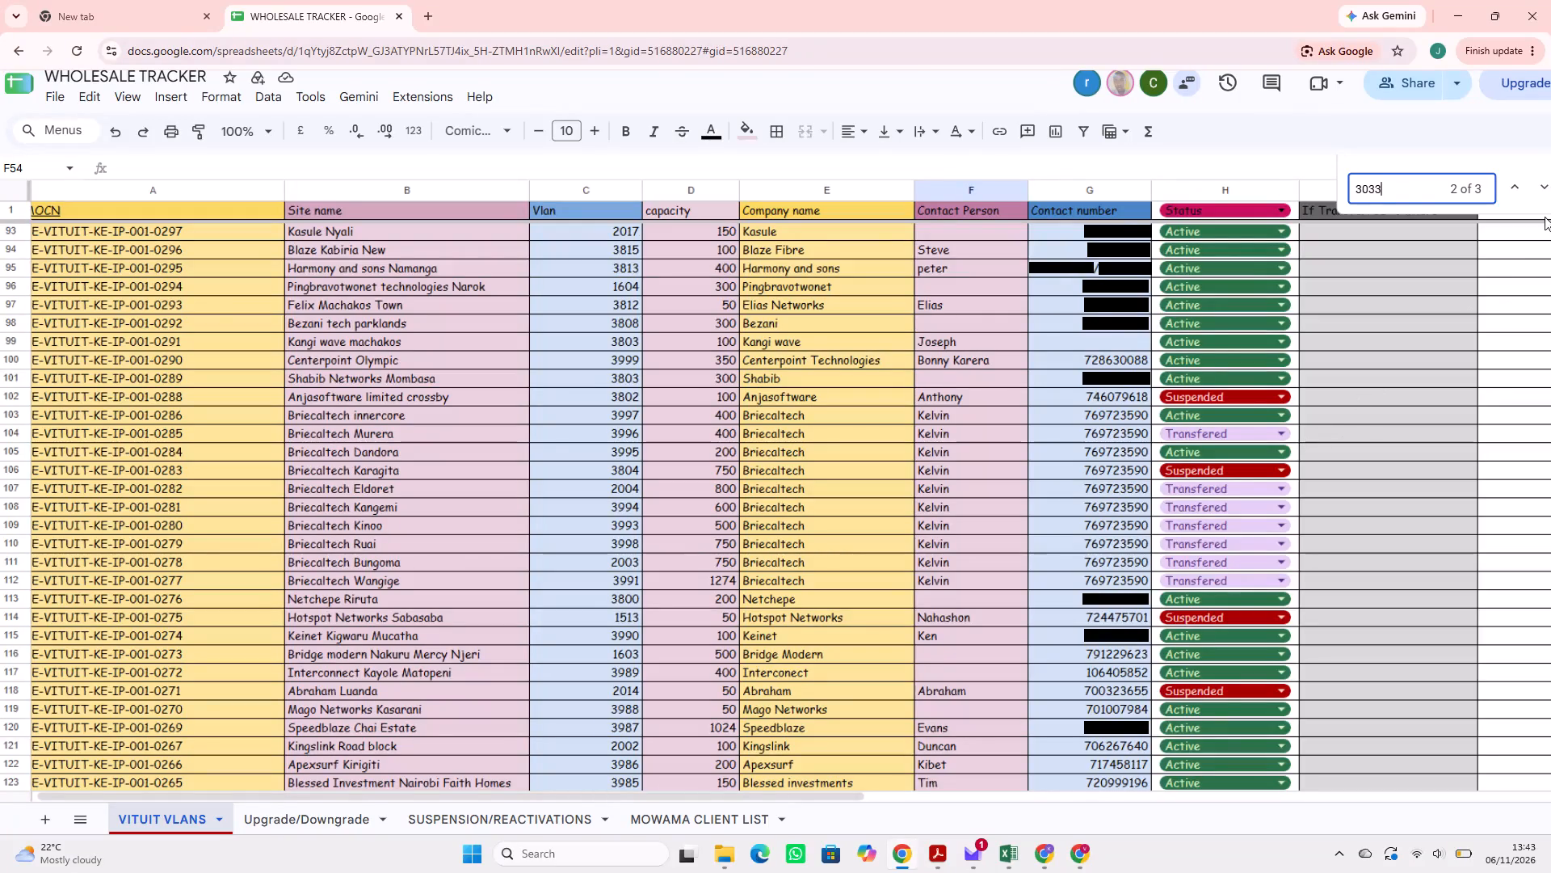
Step through all the matches for VLAN 3033 in the VITUIT VLANS sheet to compare the sites using it.
click(1540, 188)
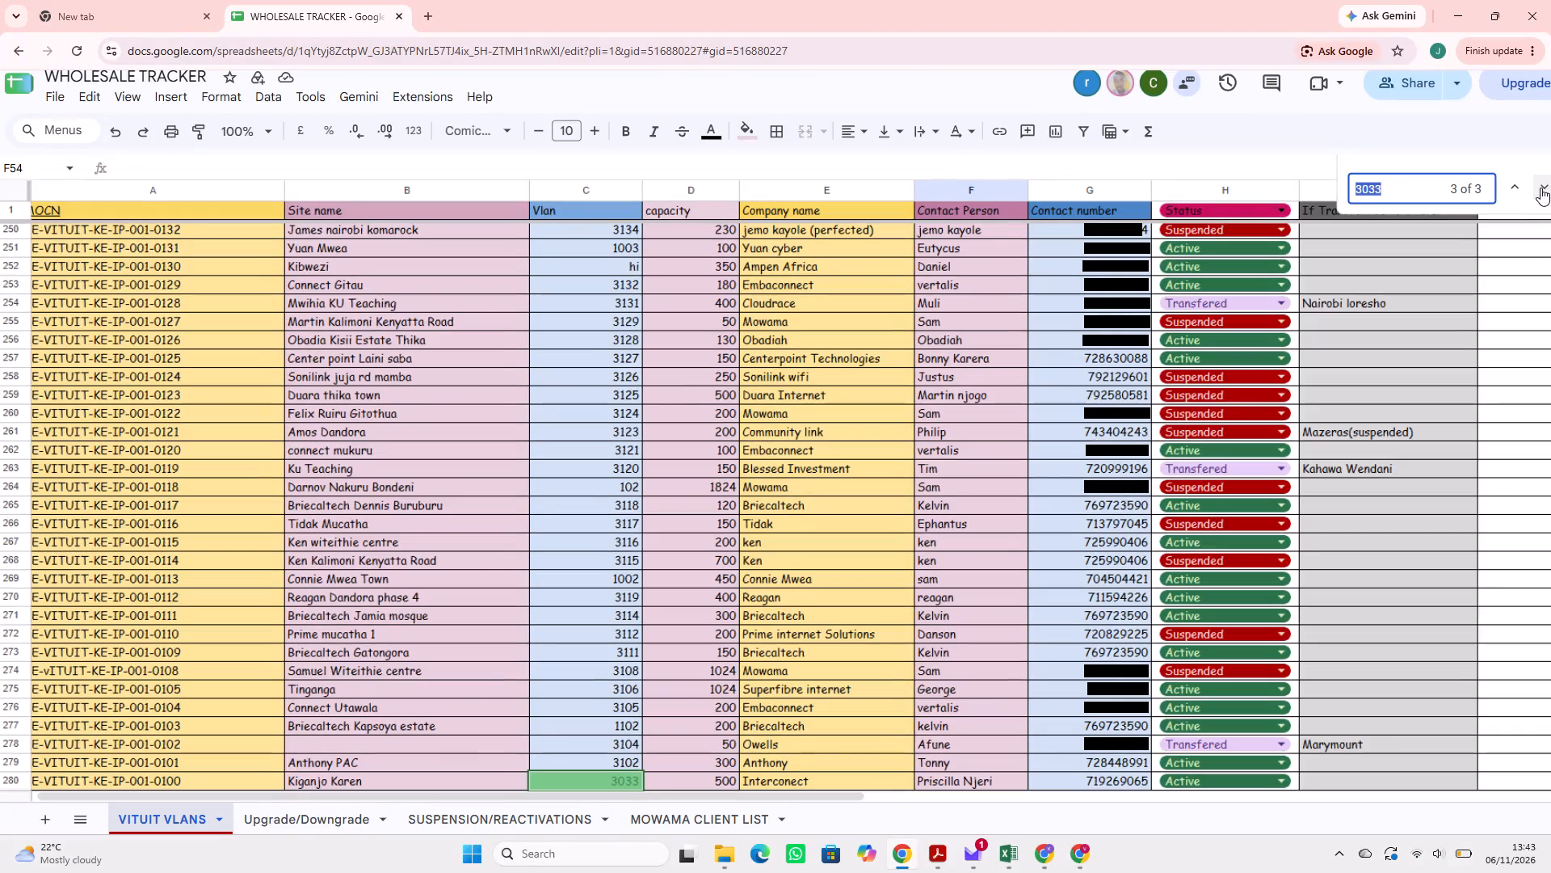
click(1540, 188)
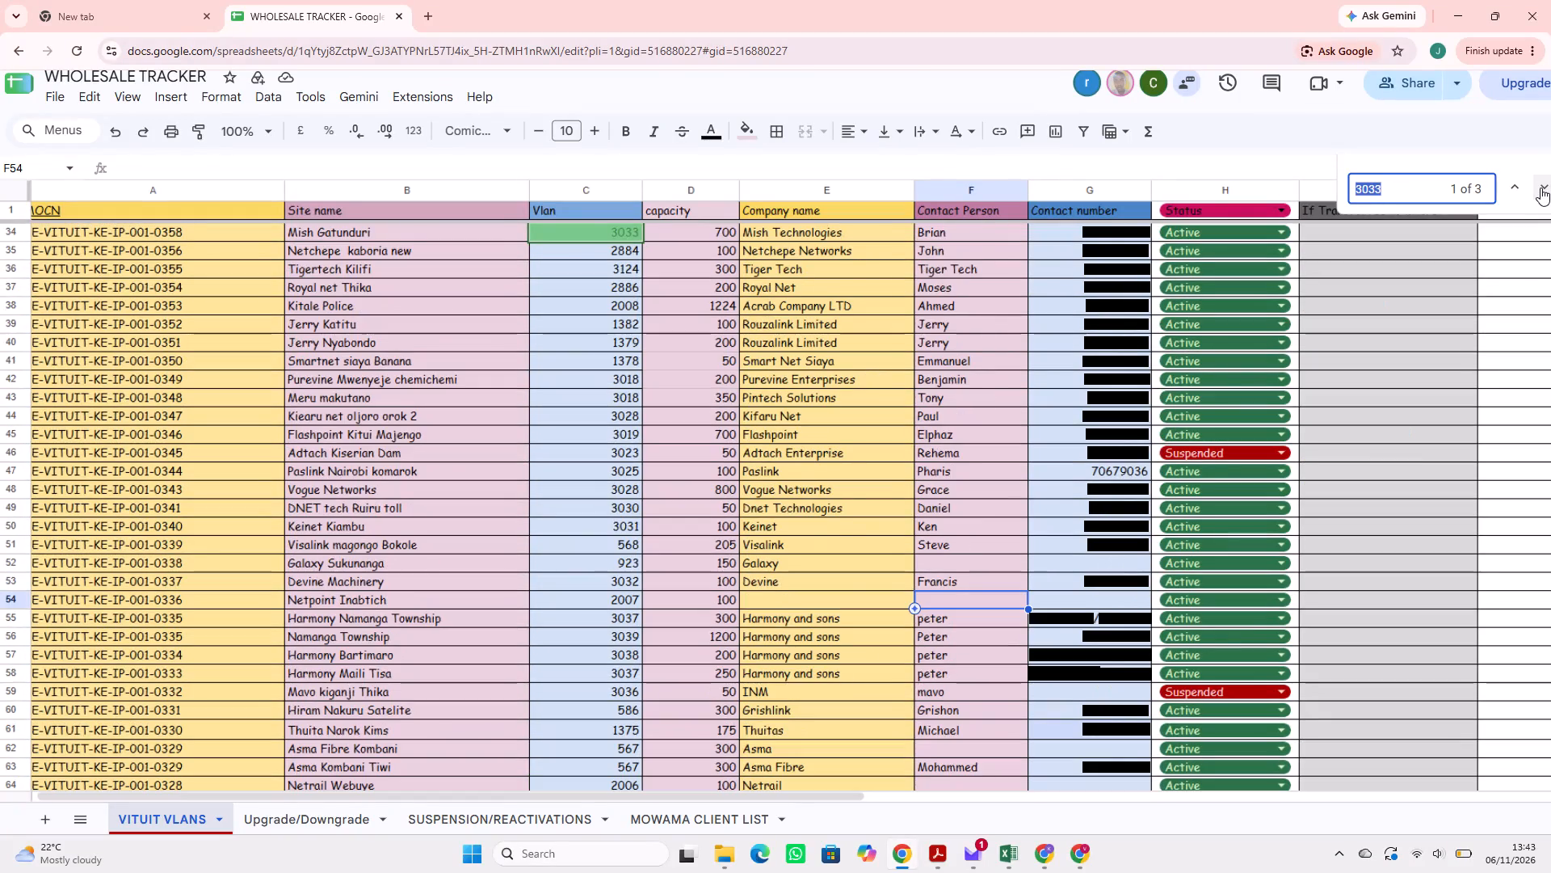
click(1540, 188)
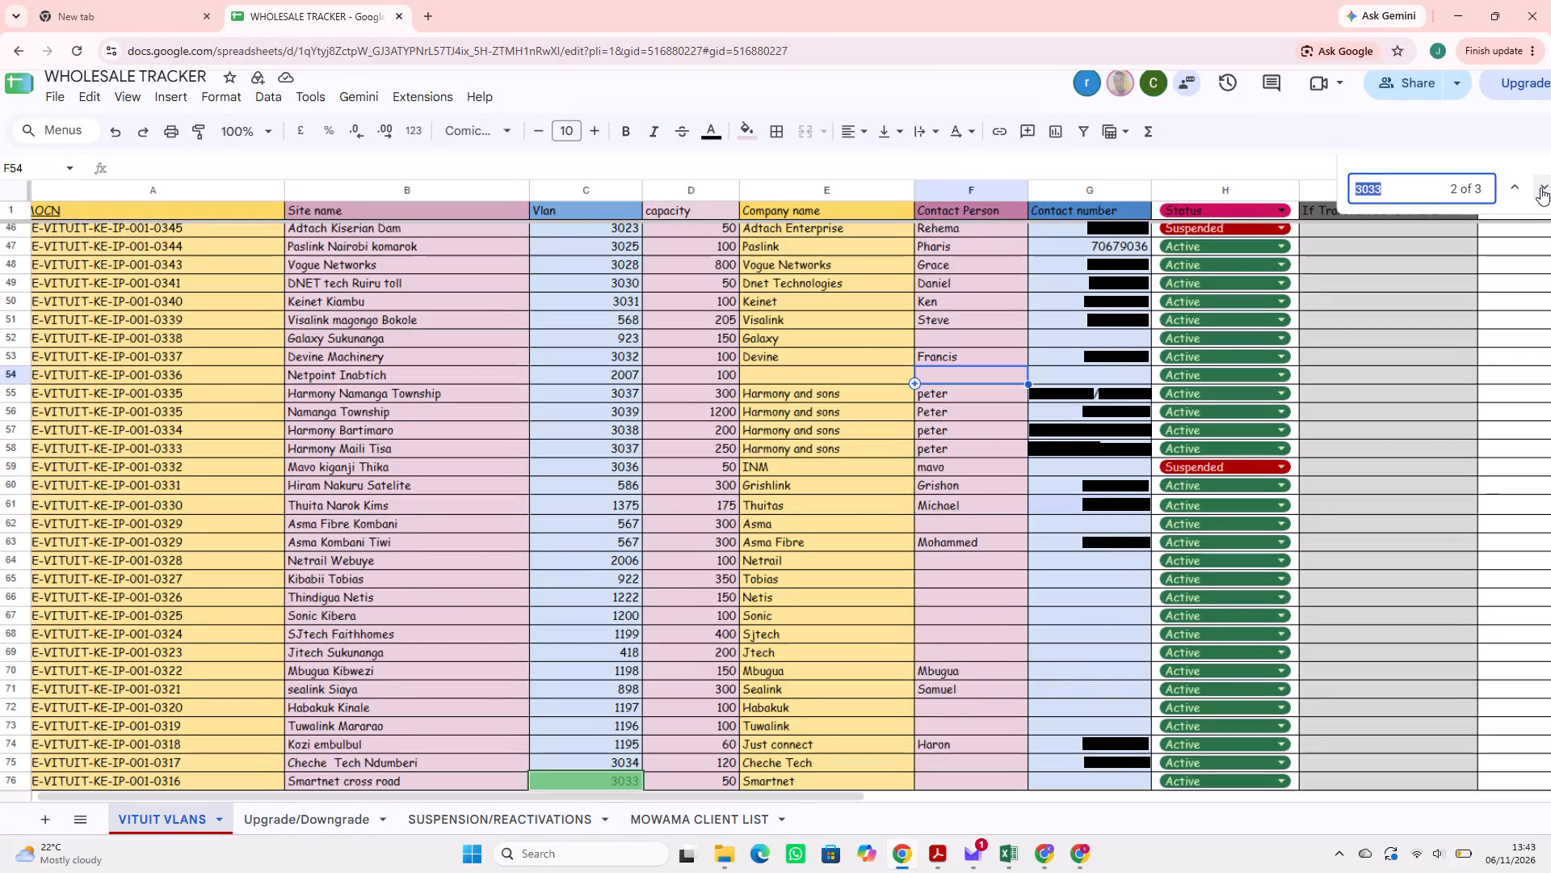
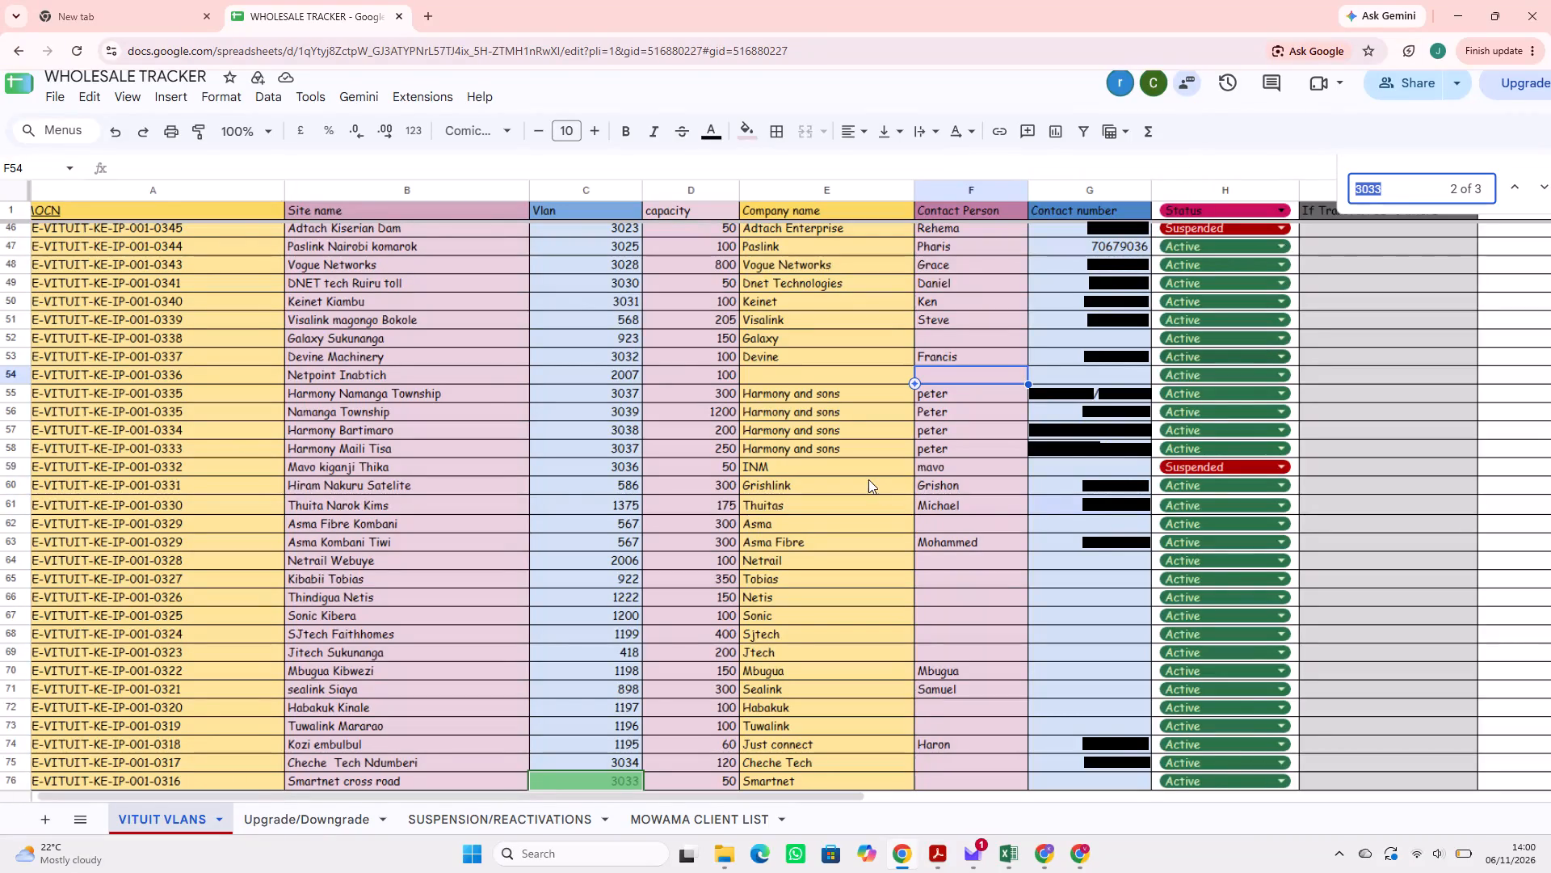
Open the Upgrade/Downgrade sheet and look through the site entries dated from late October to early November 2026.
click(324, 826)
scroll(725, 679, up, 2)
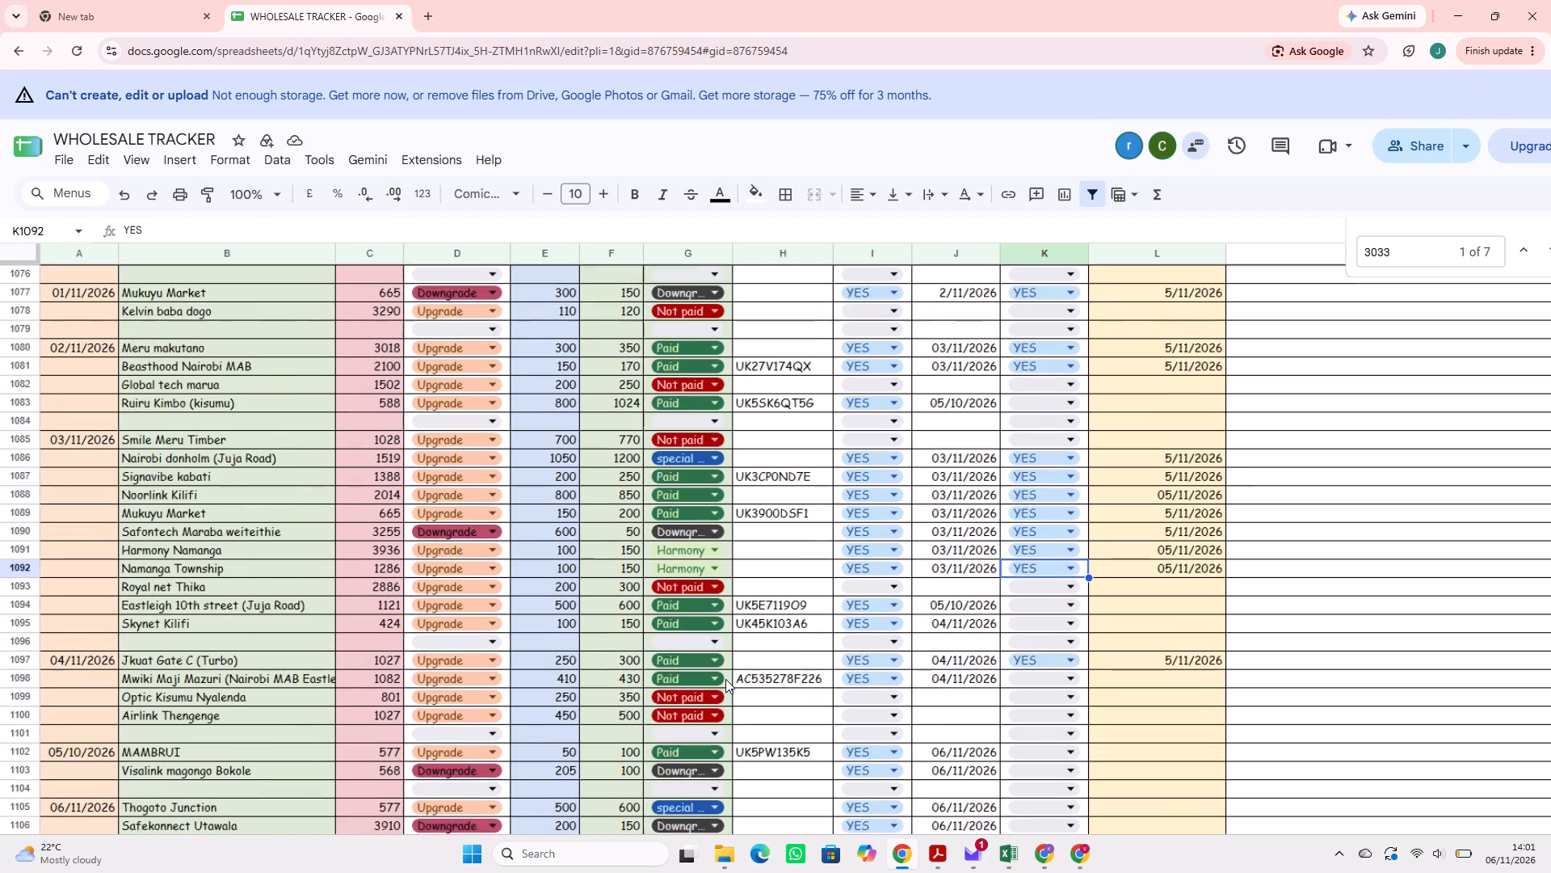
scroll(725, 679, up, 1)
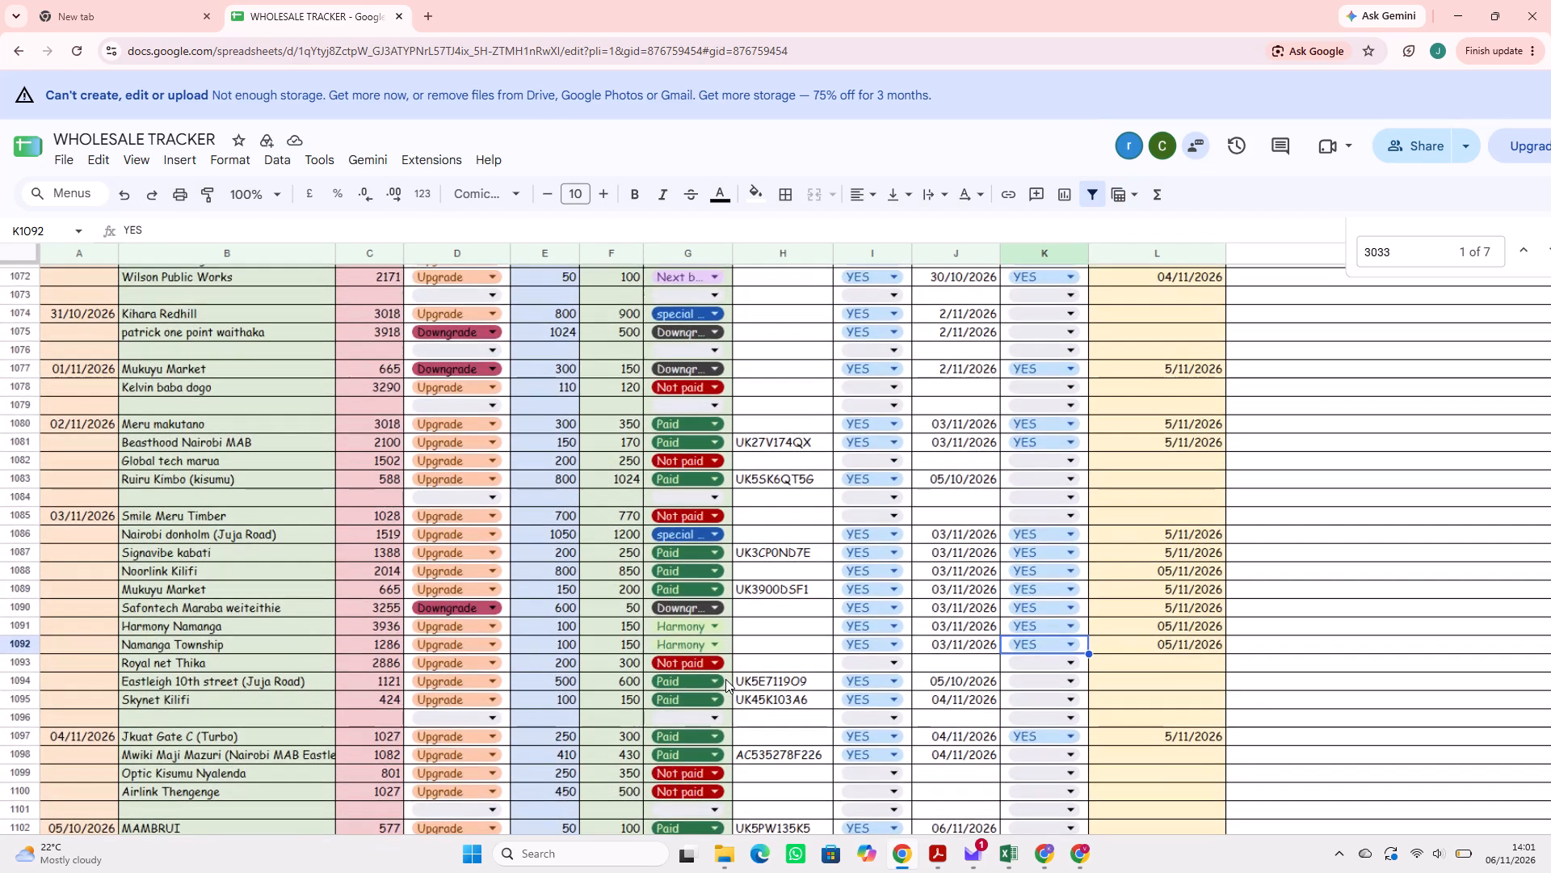
scroll(725, 679, up, 2)
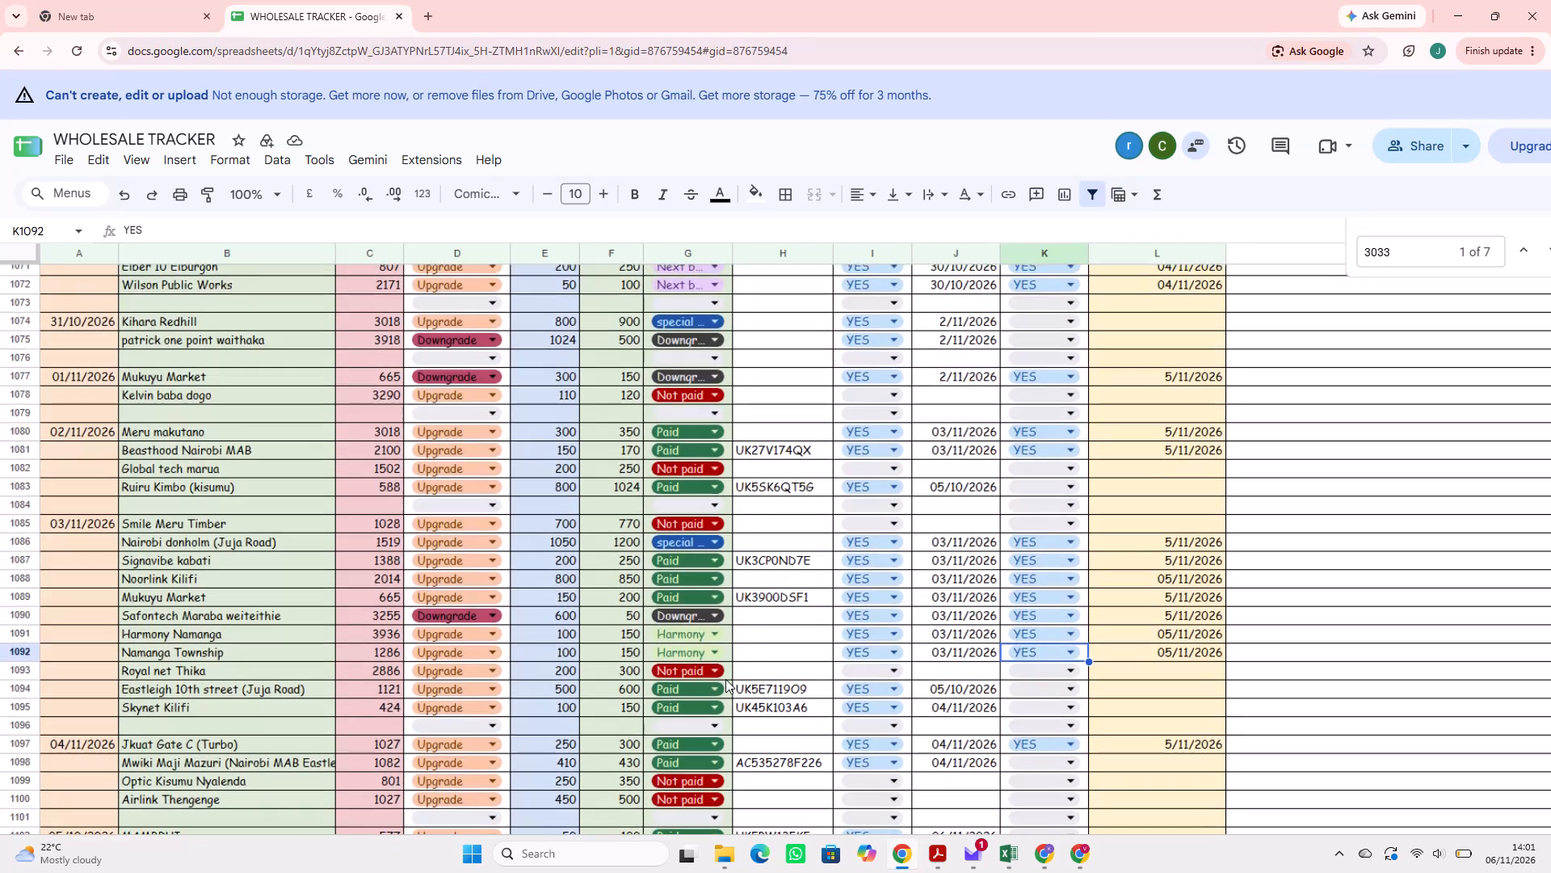
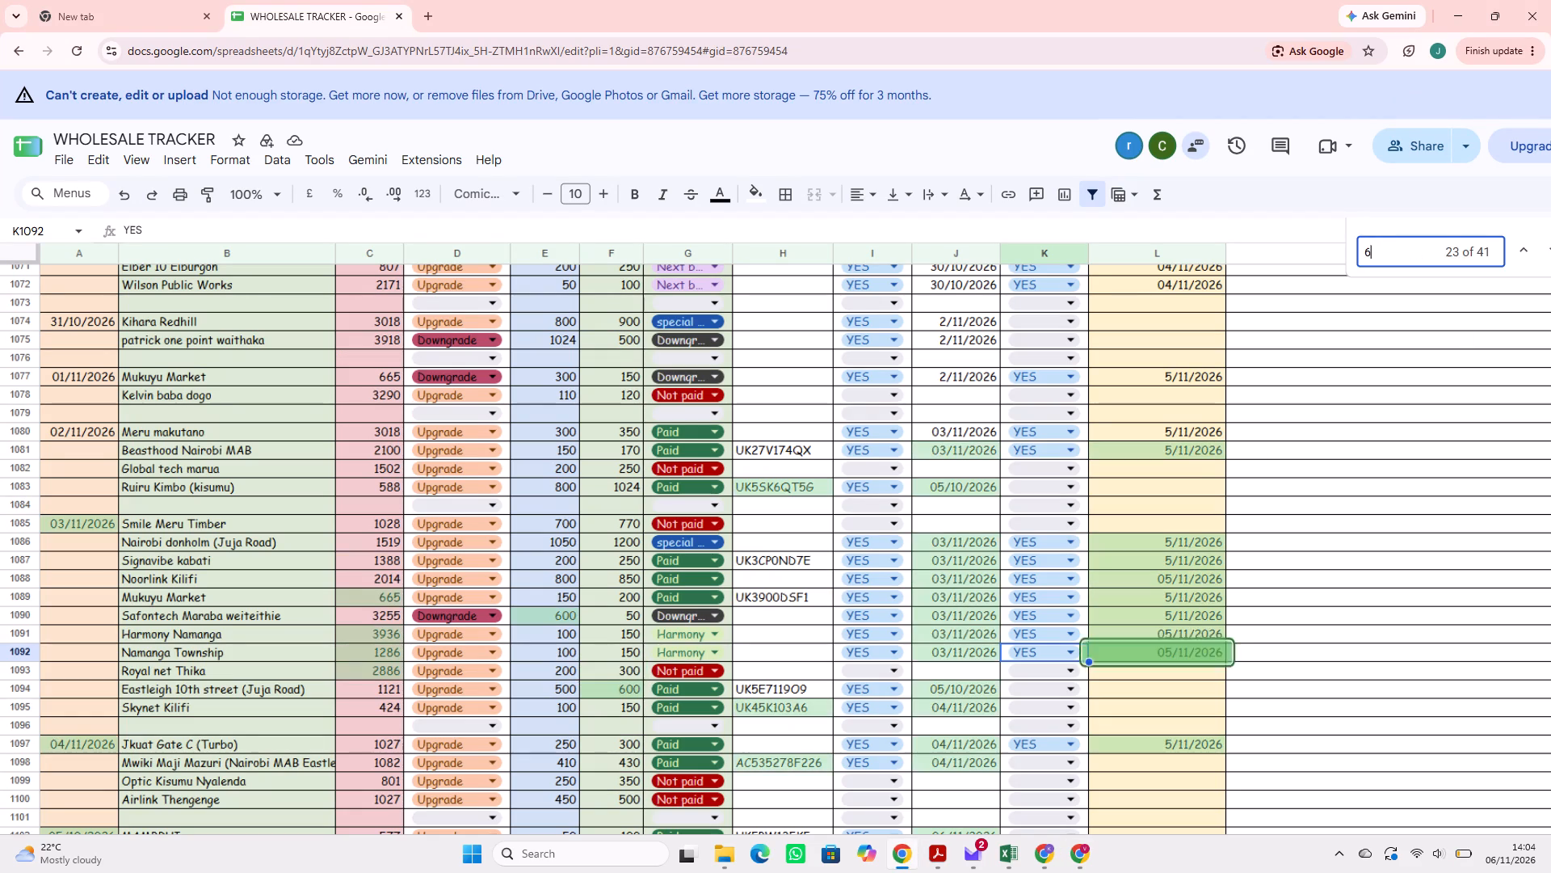
Search the Upgrade/Downgrade sheet for VLAN 655.
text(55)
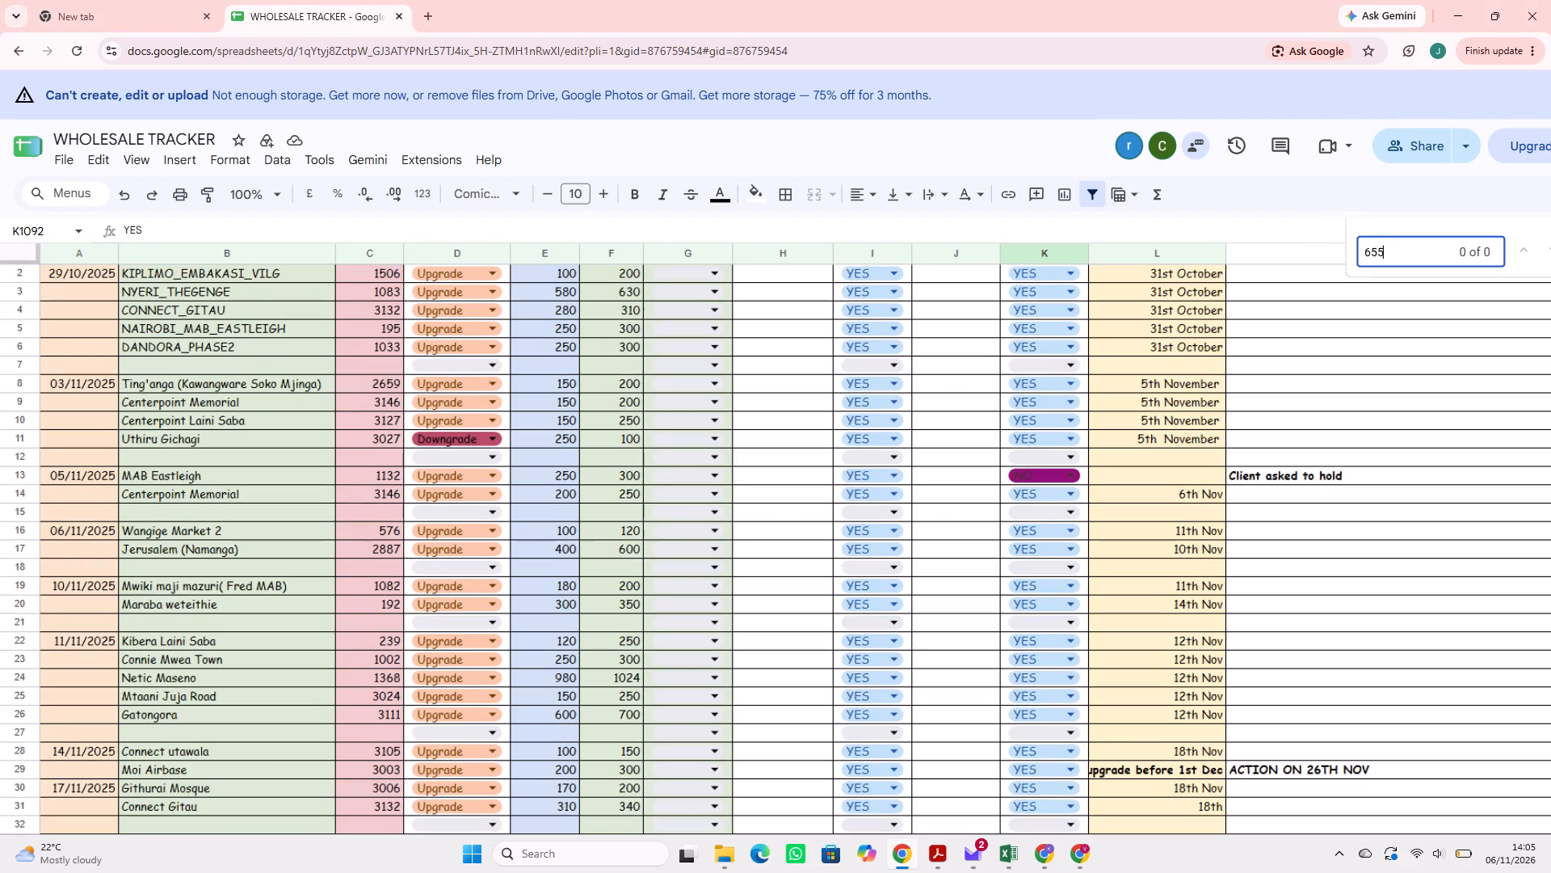
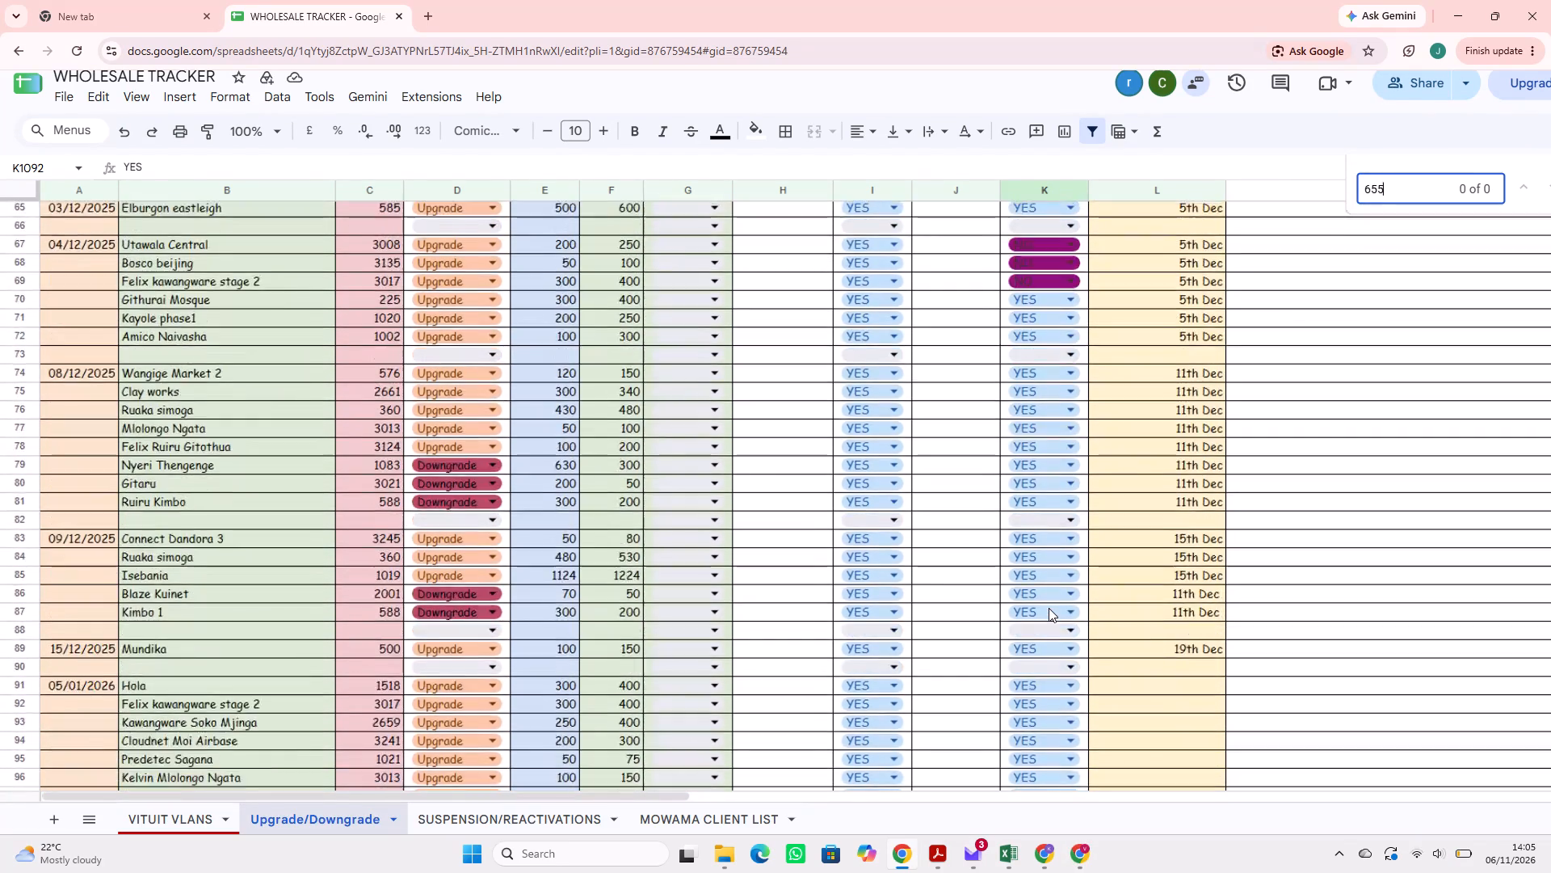
Review the Upgrade/Downgrade entries from early October to 6 November 2026, comparing sites, VLANs, capacities, payment statuses and completion dates.
scroll(1049, 608, down, 2)
scroll(1049, 608, down, 20)
scroll(1049, 608, down, 5)
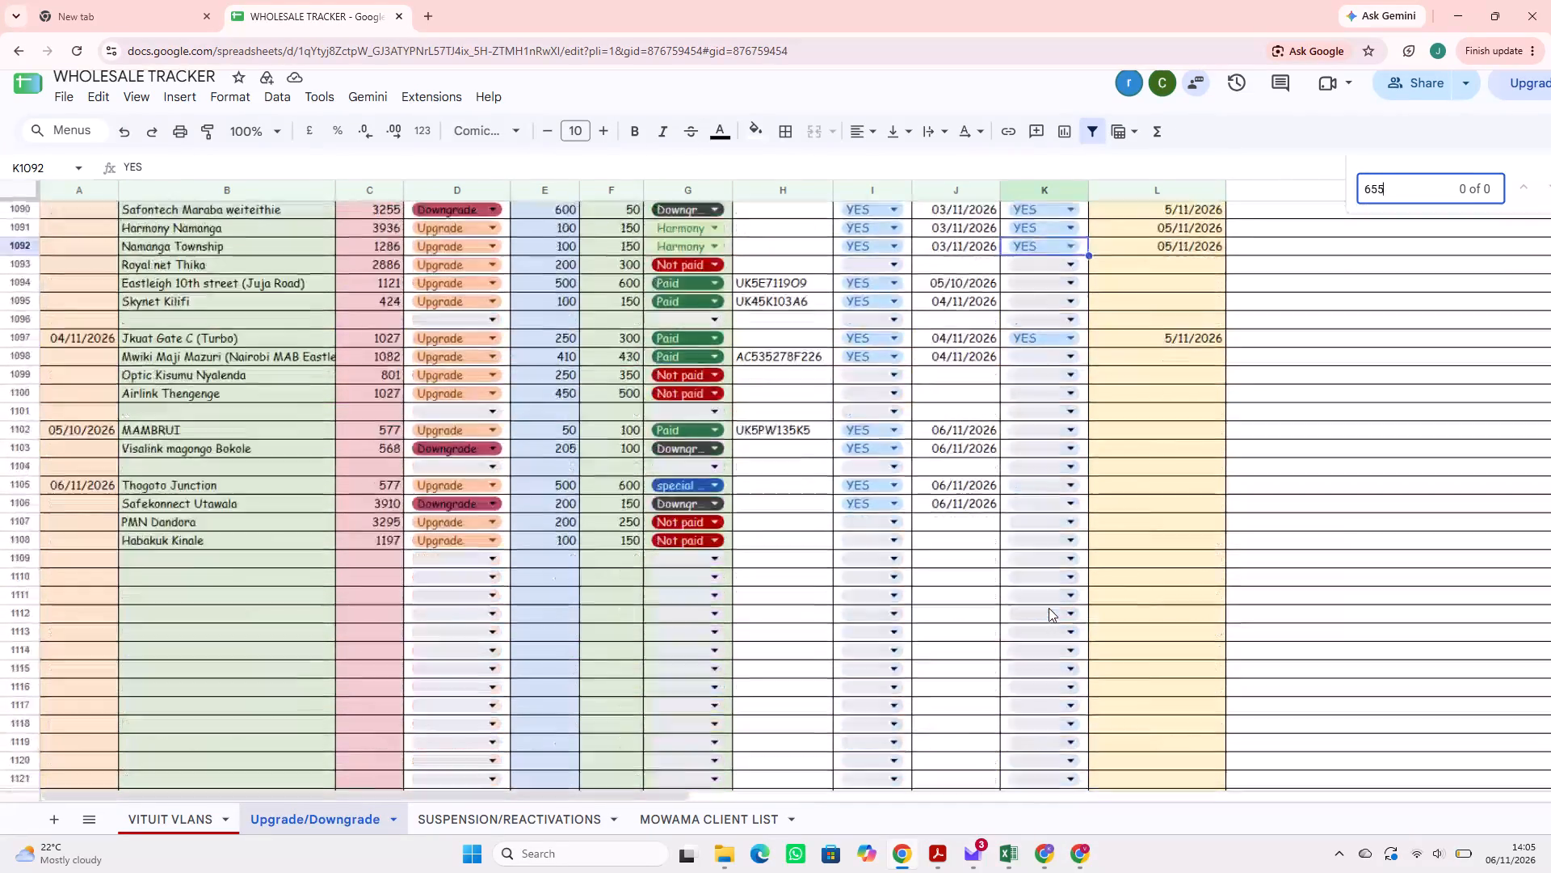
scroll(1049, 608, down, 8)
scroll(1049, 608, up, 10)
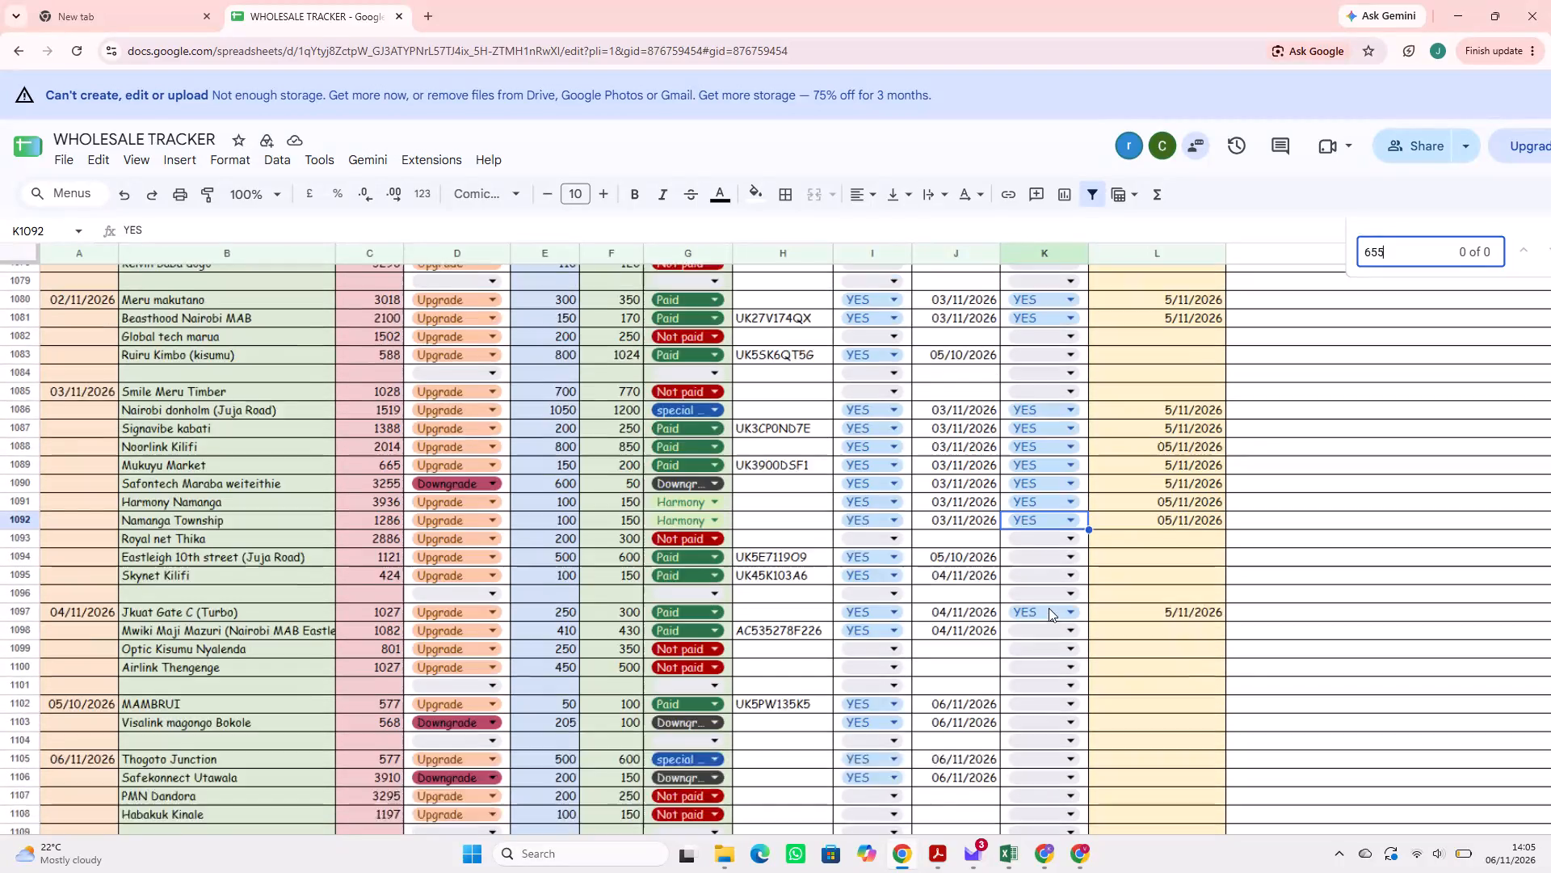
scroll(1049, 608, up, 7)
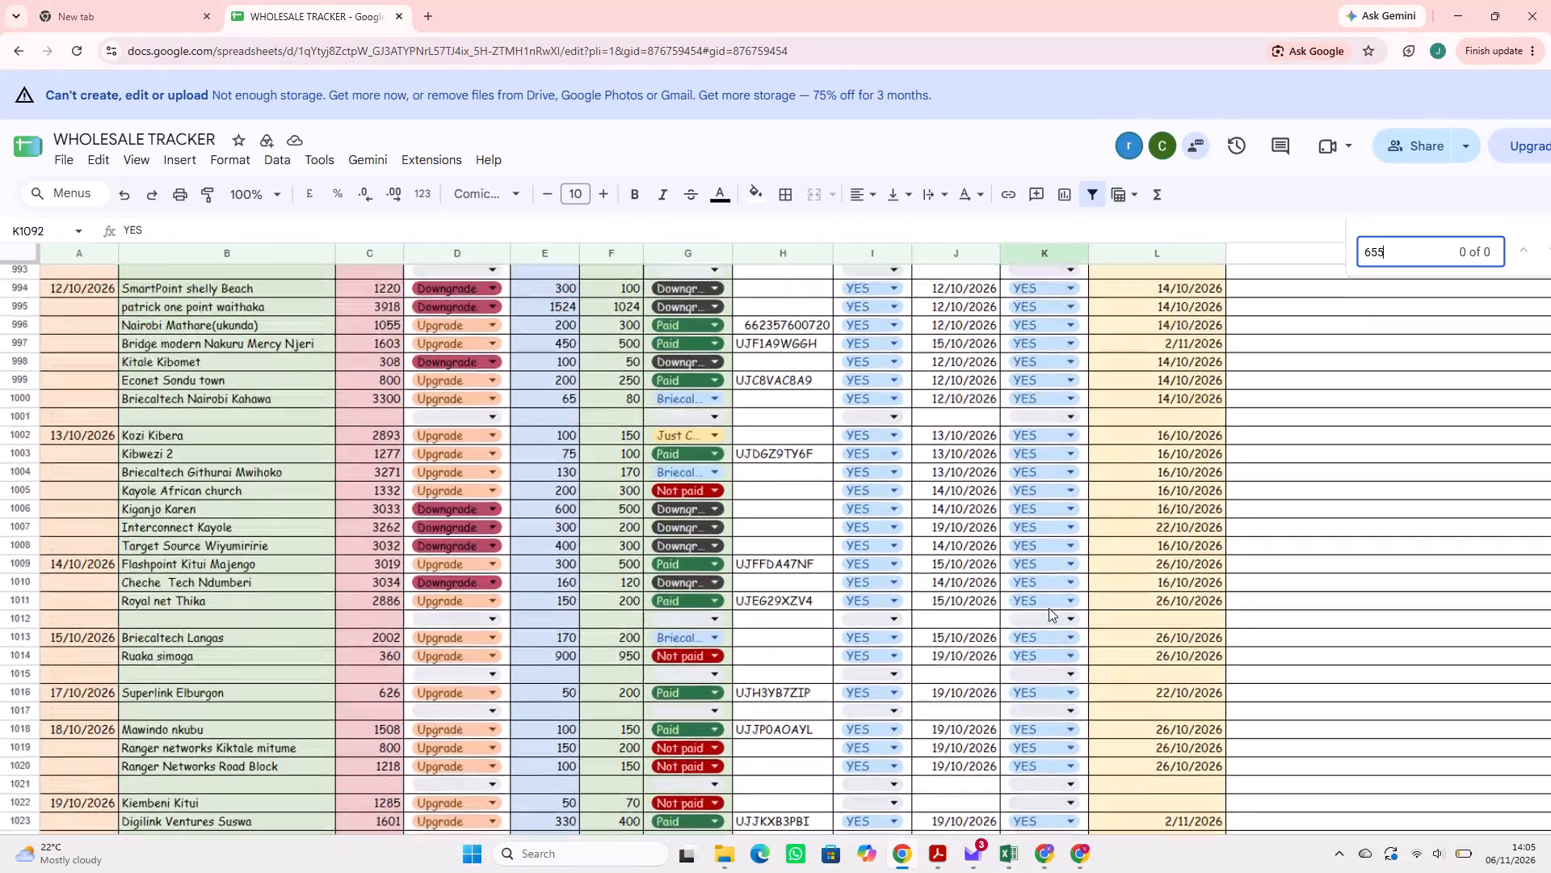
scroll(1049, 608, up, 1)
scroll(1049, 608, right, 1)
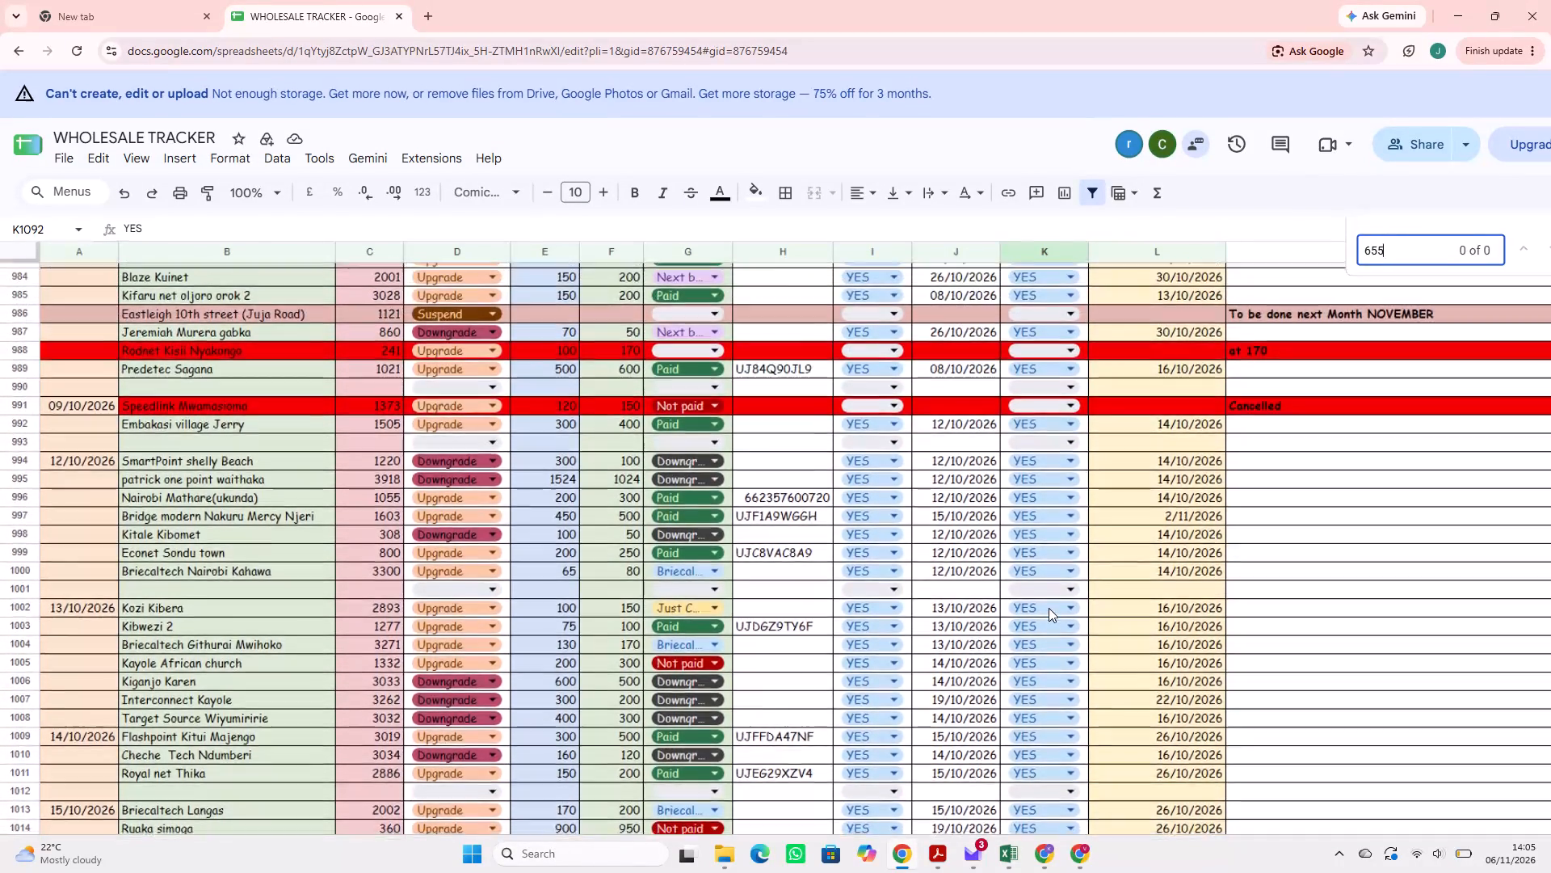
scroll(1049, 608, right, 1)
scroll(1049, 608, down, 5)
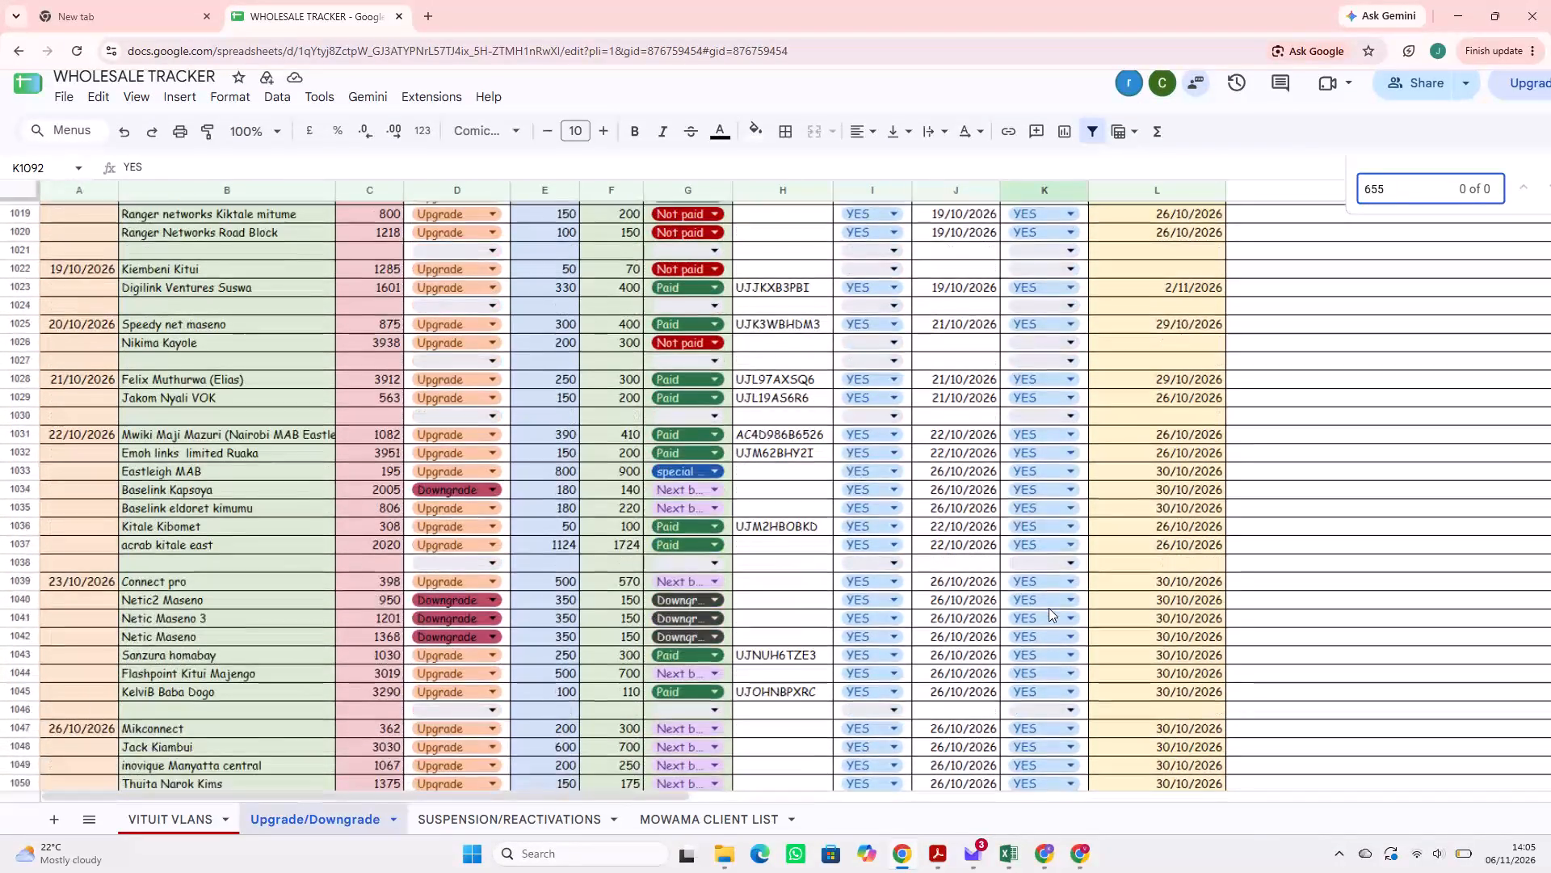
scroll(1049, 608, down, 5)
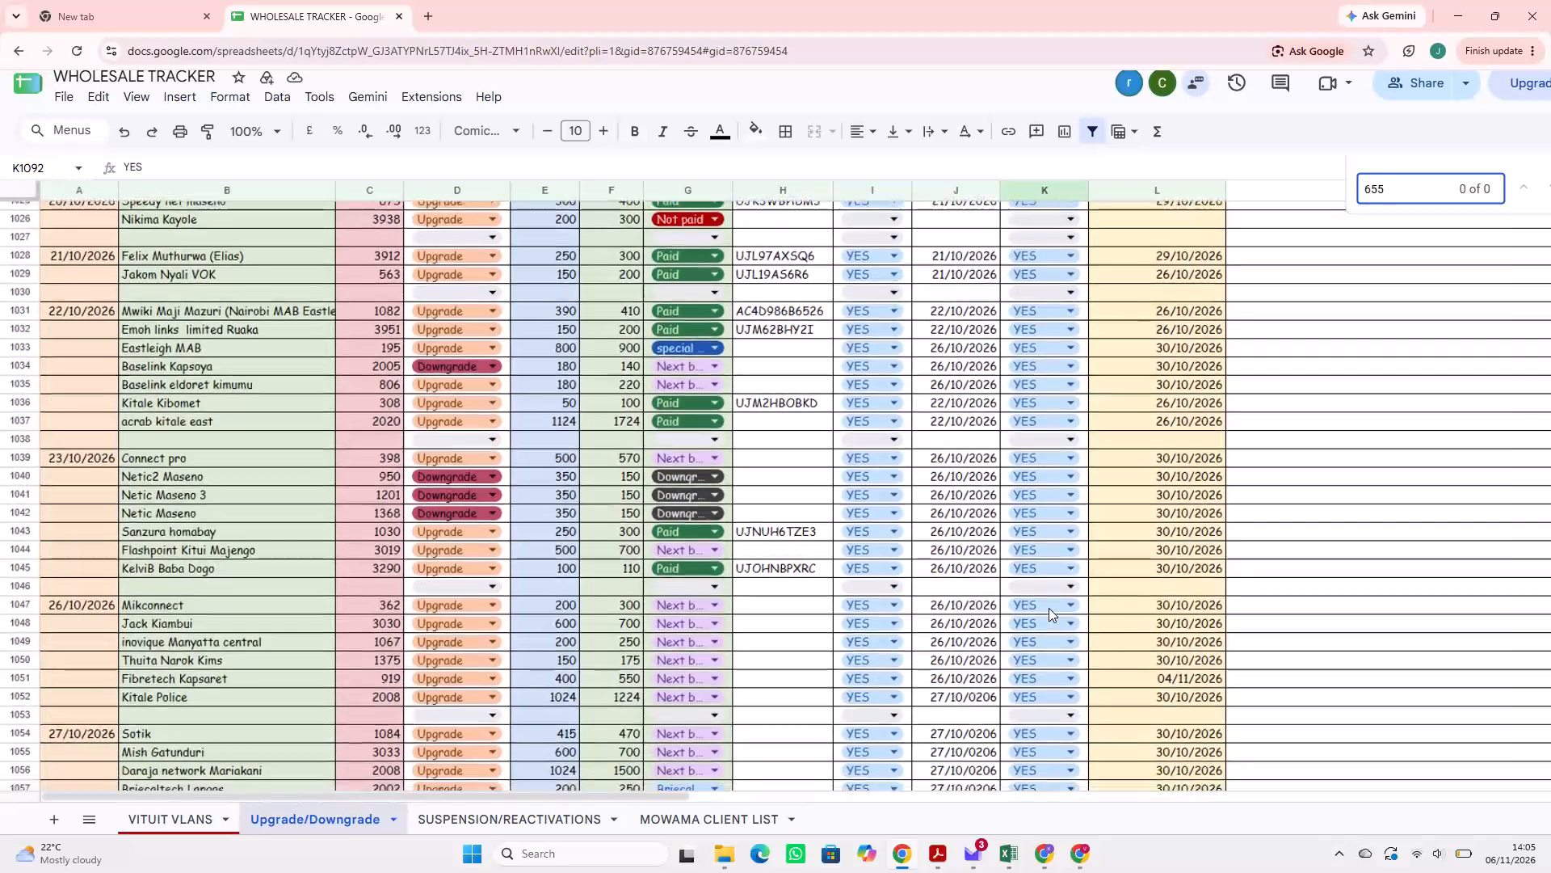
scroll(1049, 608, down, 3)
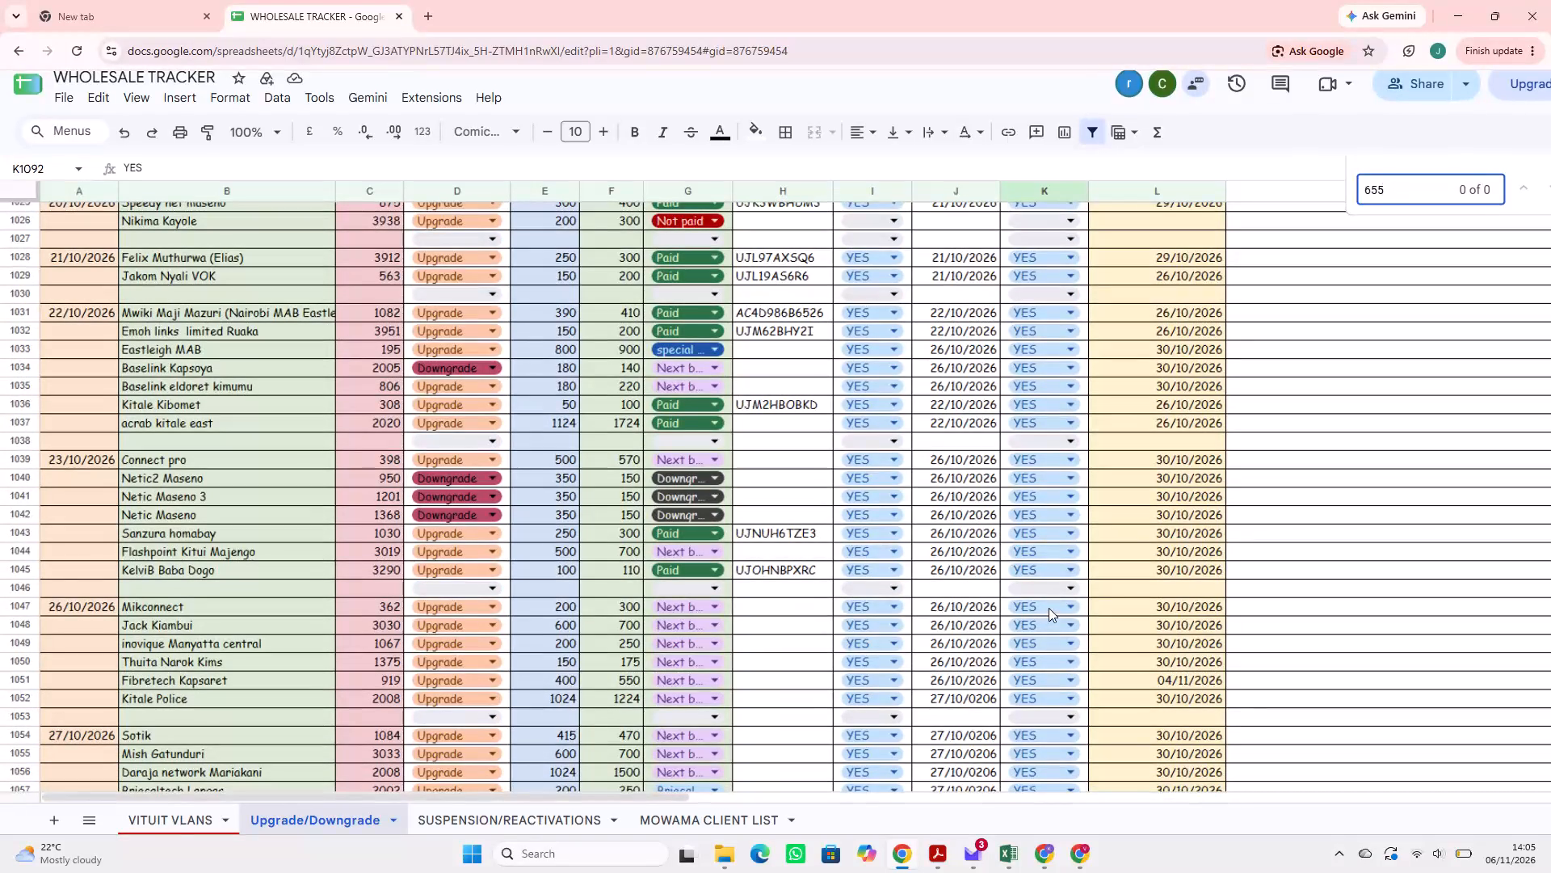
scroll(1049, 608, down, 2)
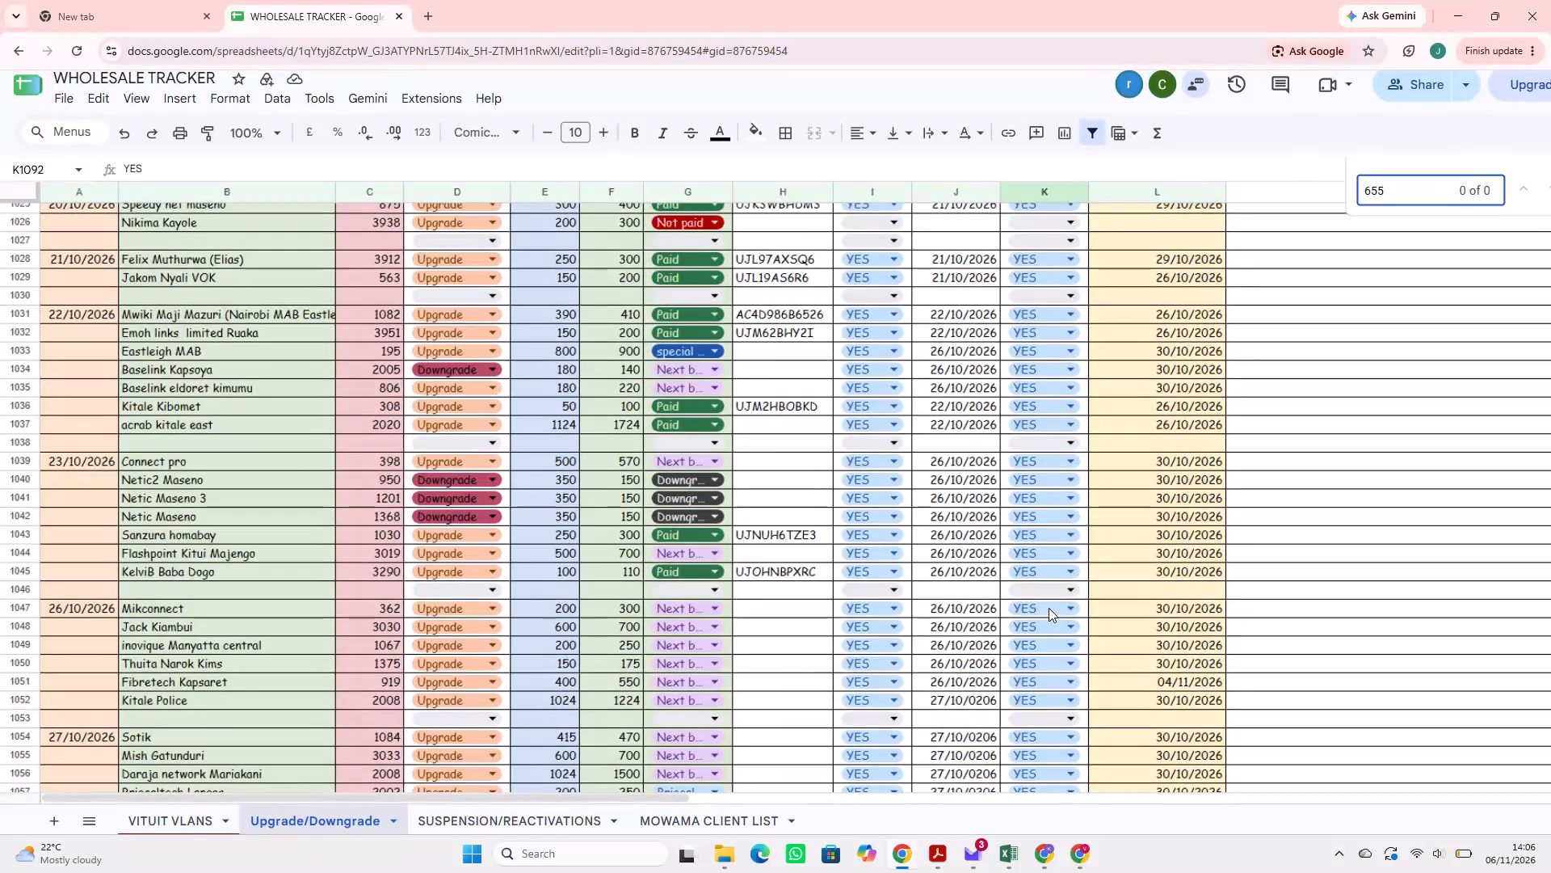
Review the upgrade and downgrade entries from 20/10/2026 through 06/11/2026, checking their payment statuses and YES completion columns.
scroll(1049, 608, down, 2)
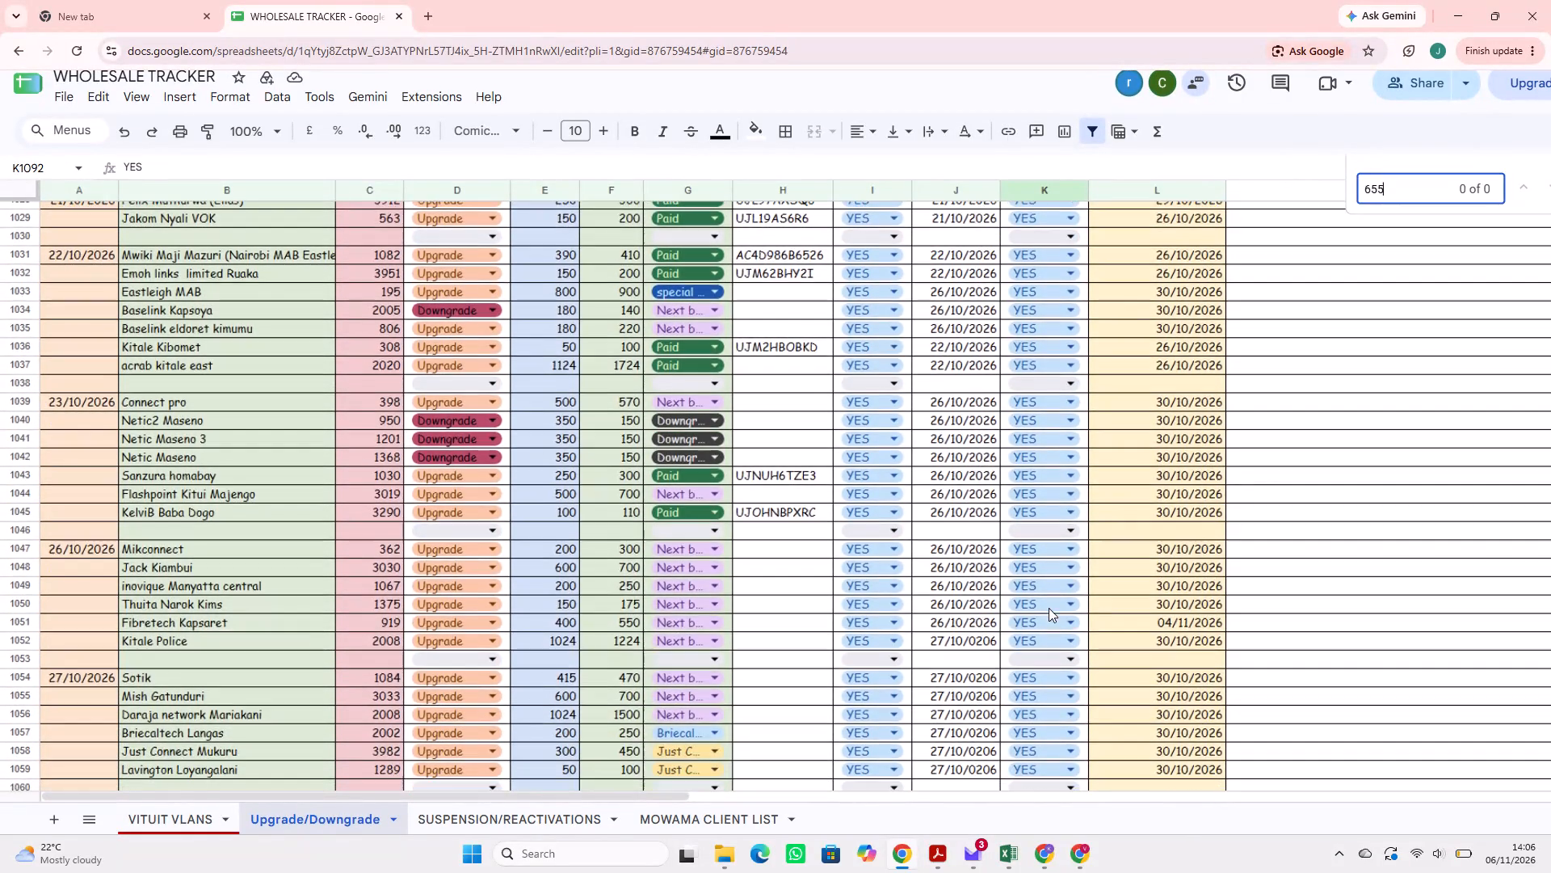
scroll(1049, 608, down, 3)
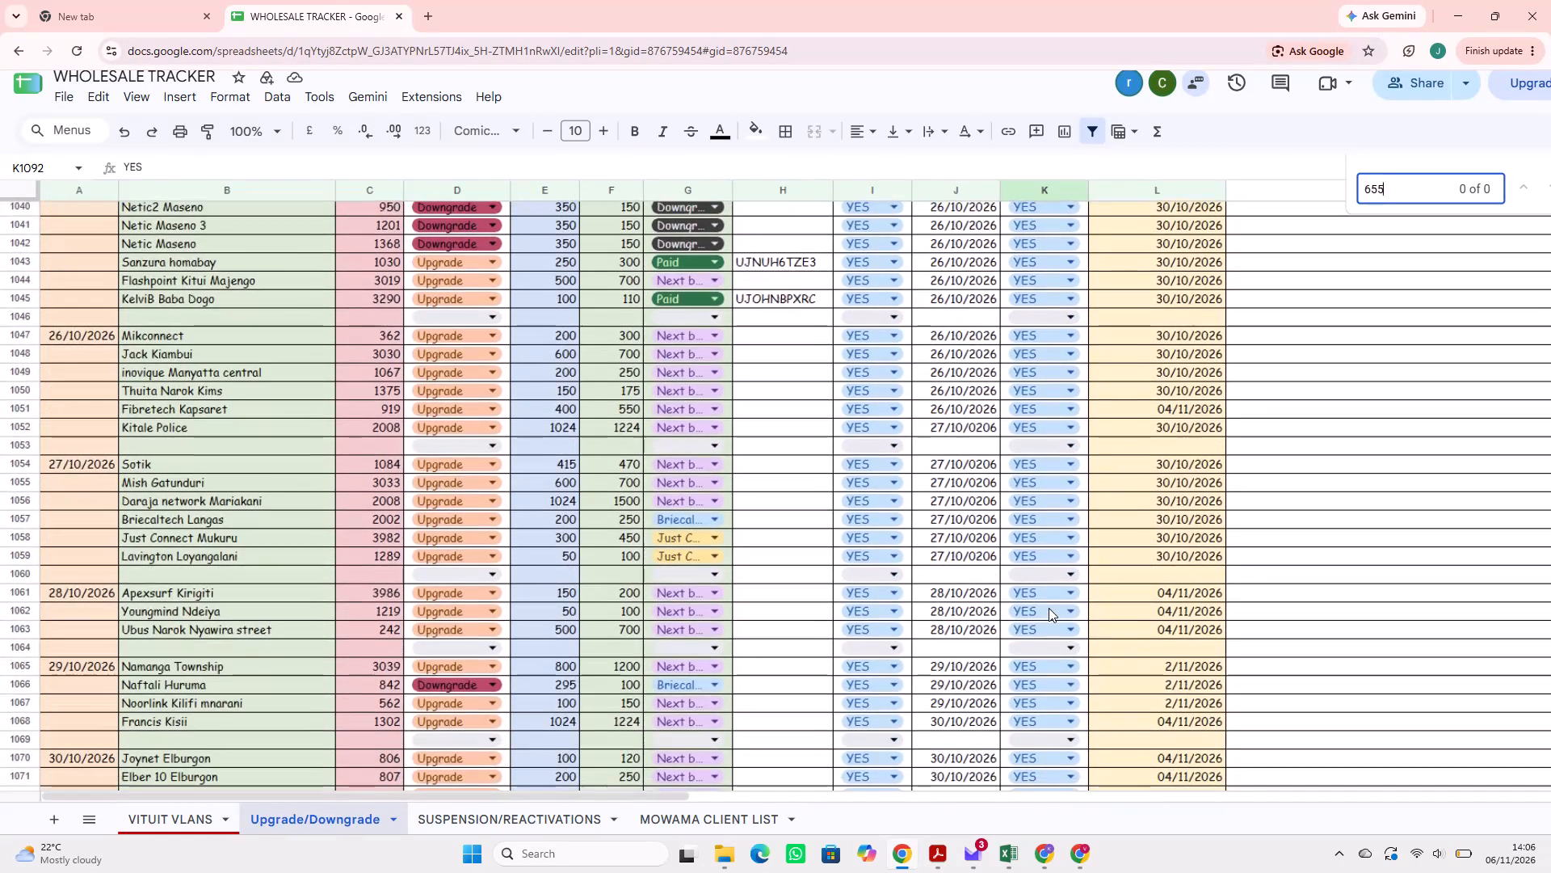
scroll(1049, 608, down, 2)
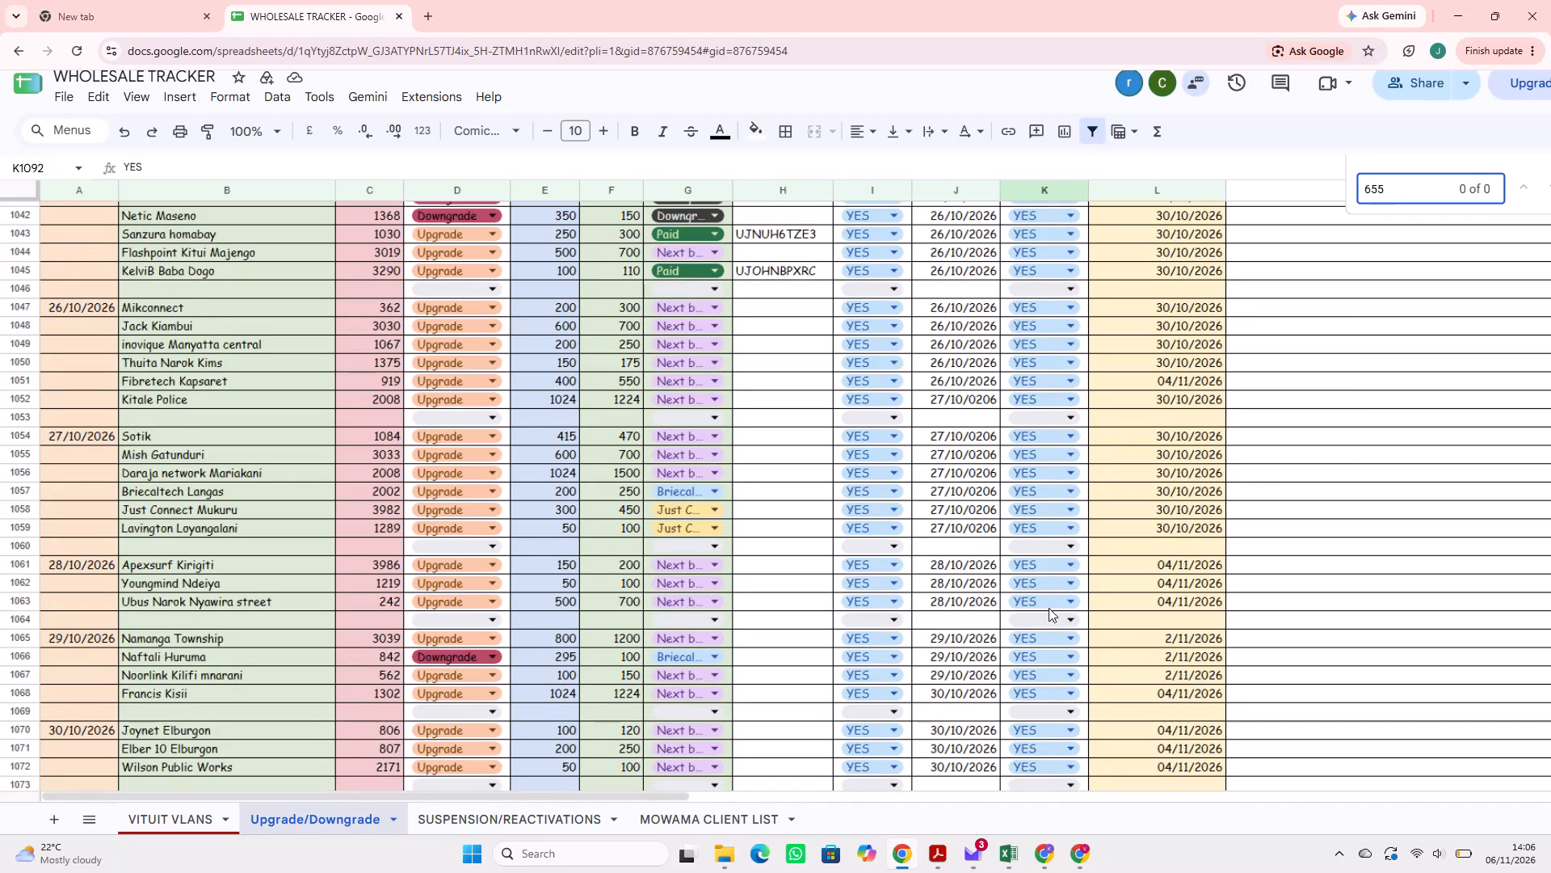
scroll(1049, 608, down, 6)
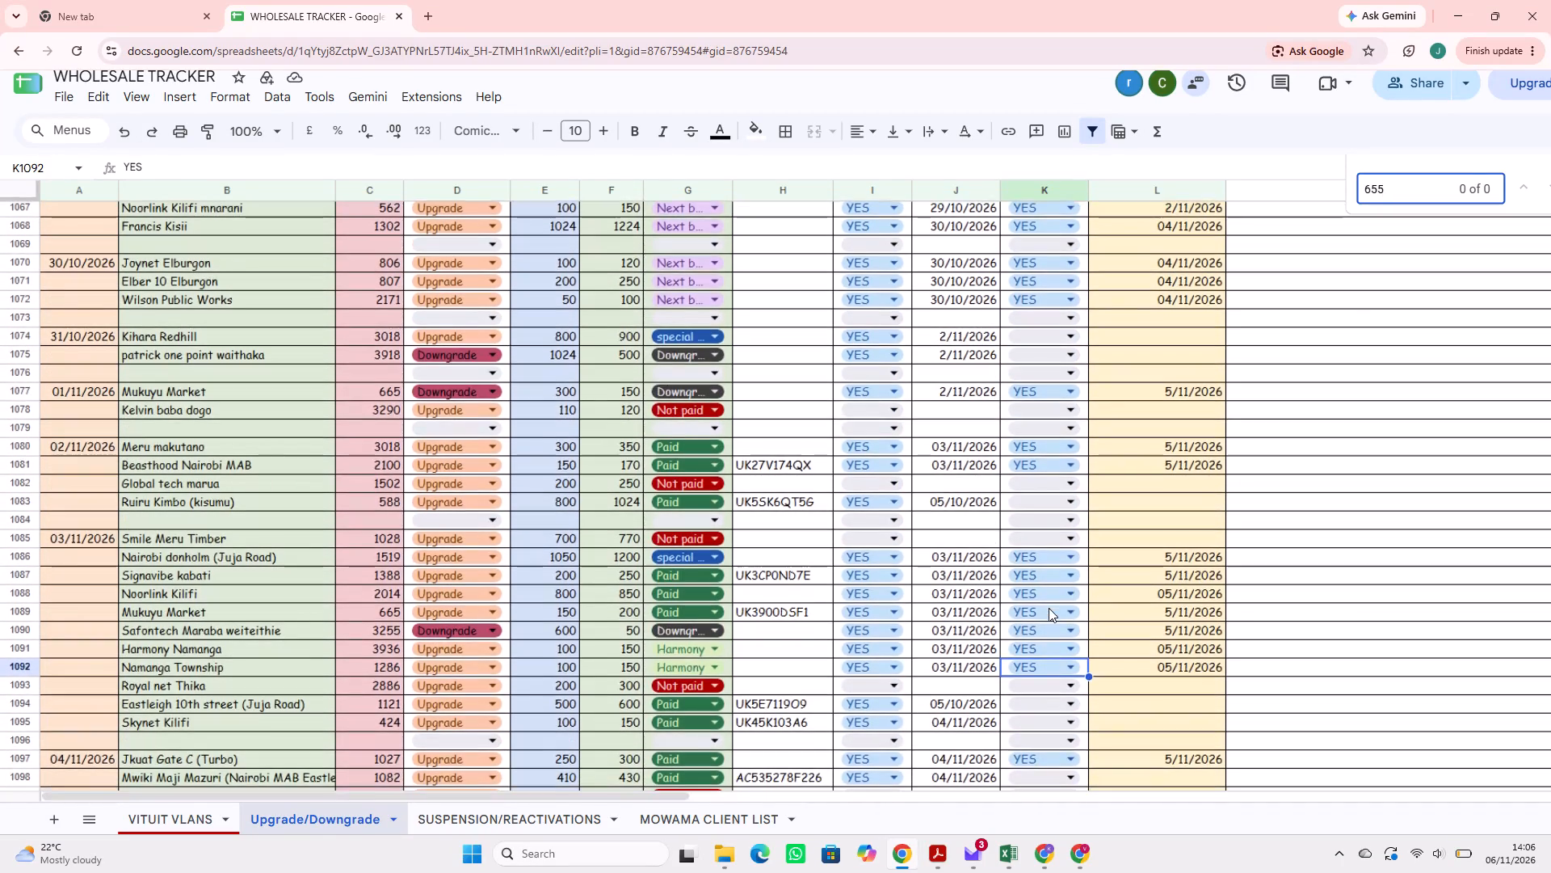
scroll(1076, 398, down, 1)
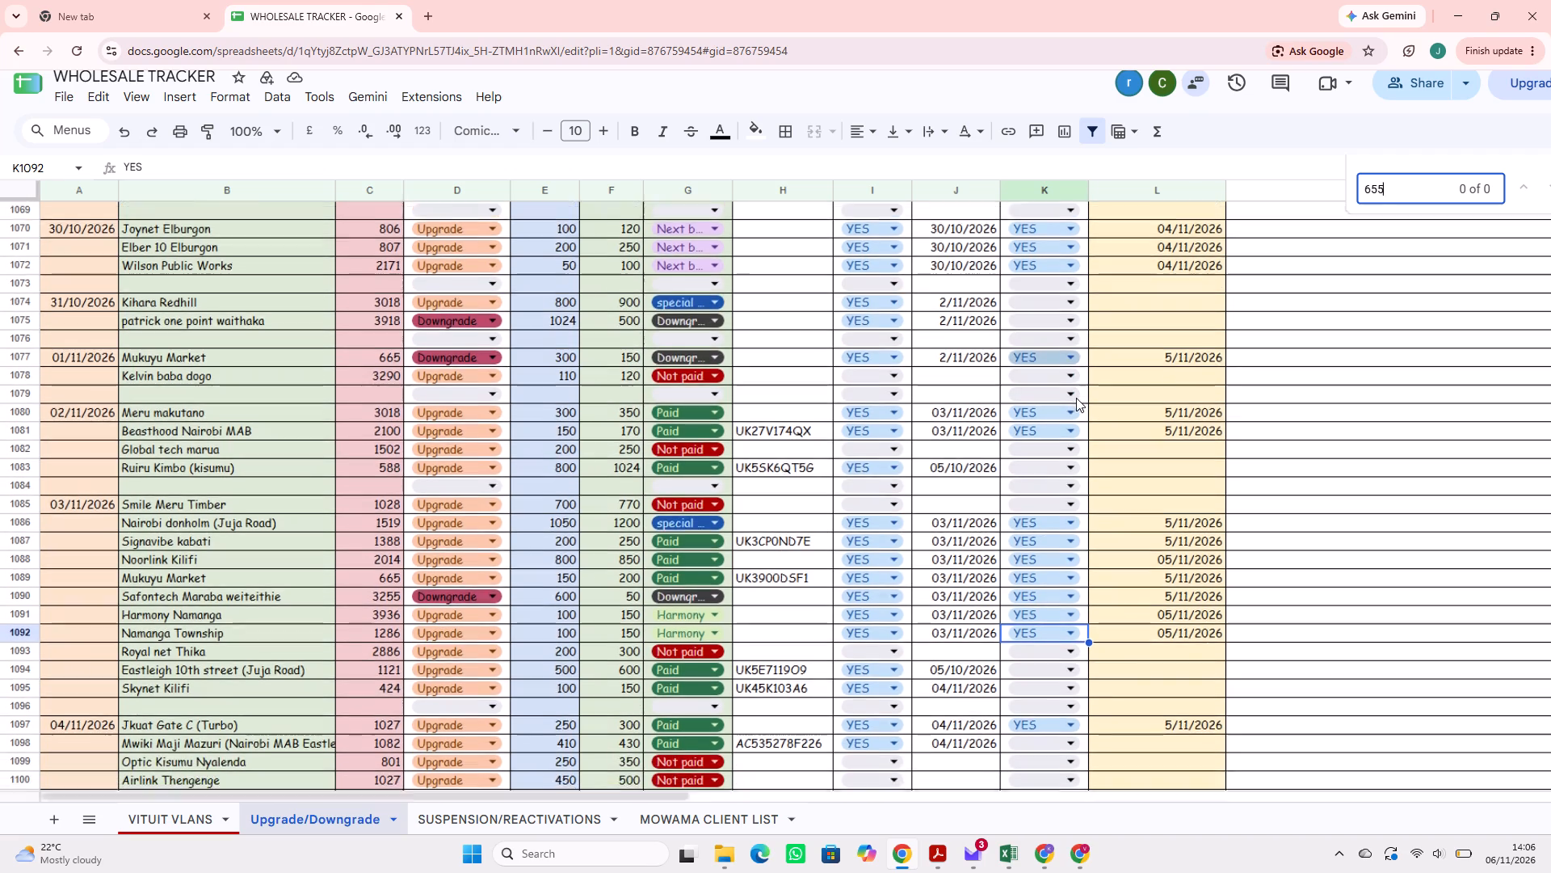
scroll(1076, 398, down, 1)
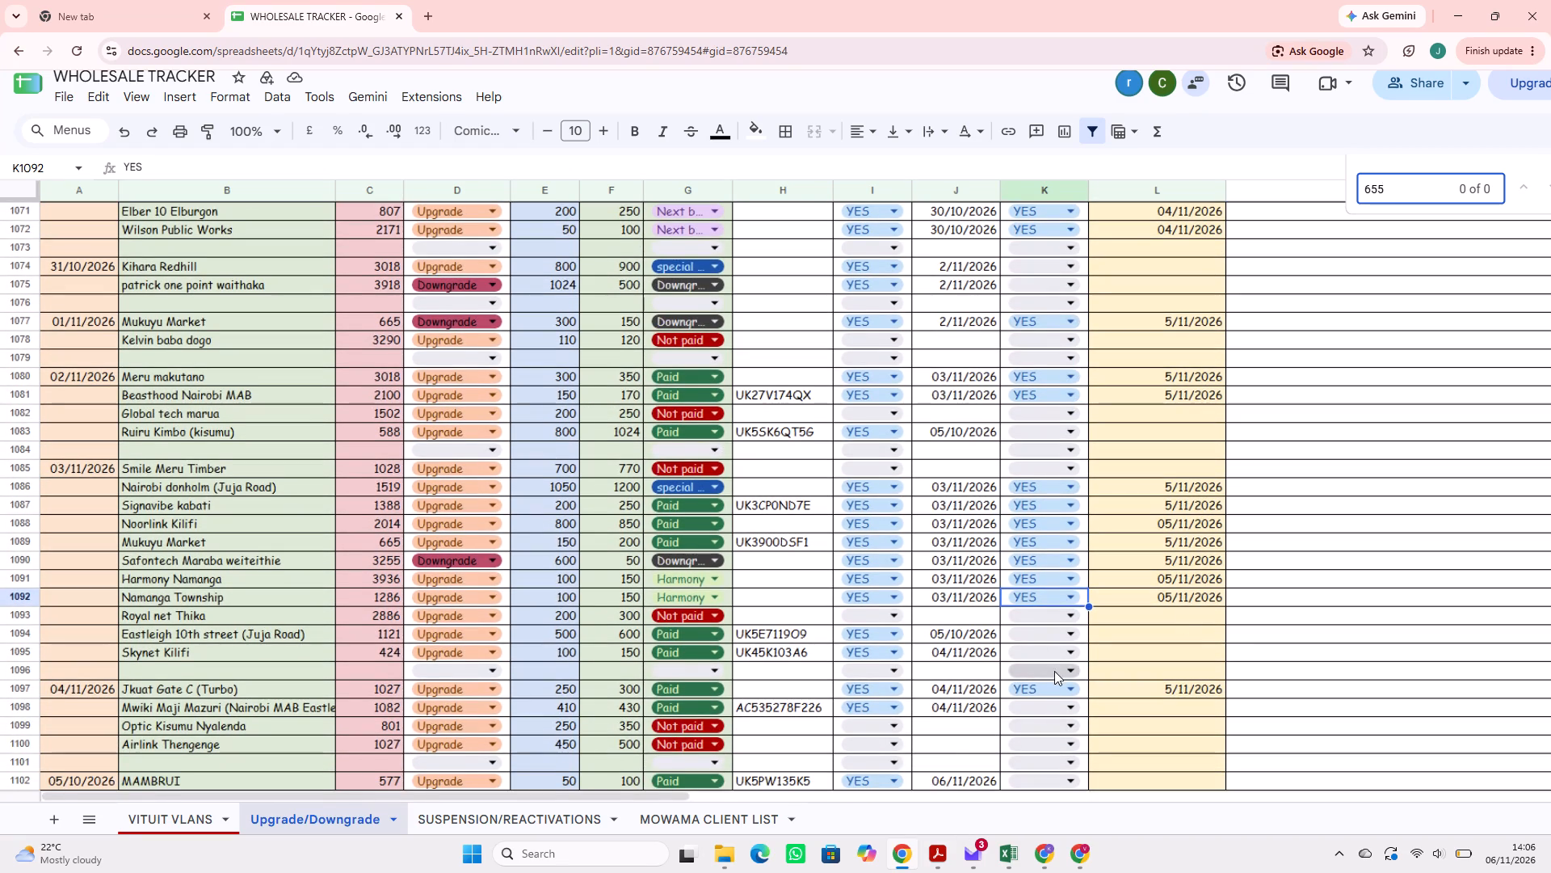
scroll(1054, 671, down, 2)
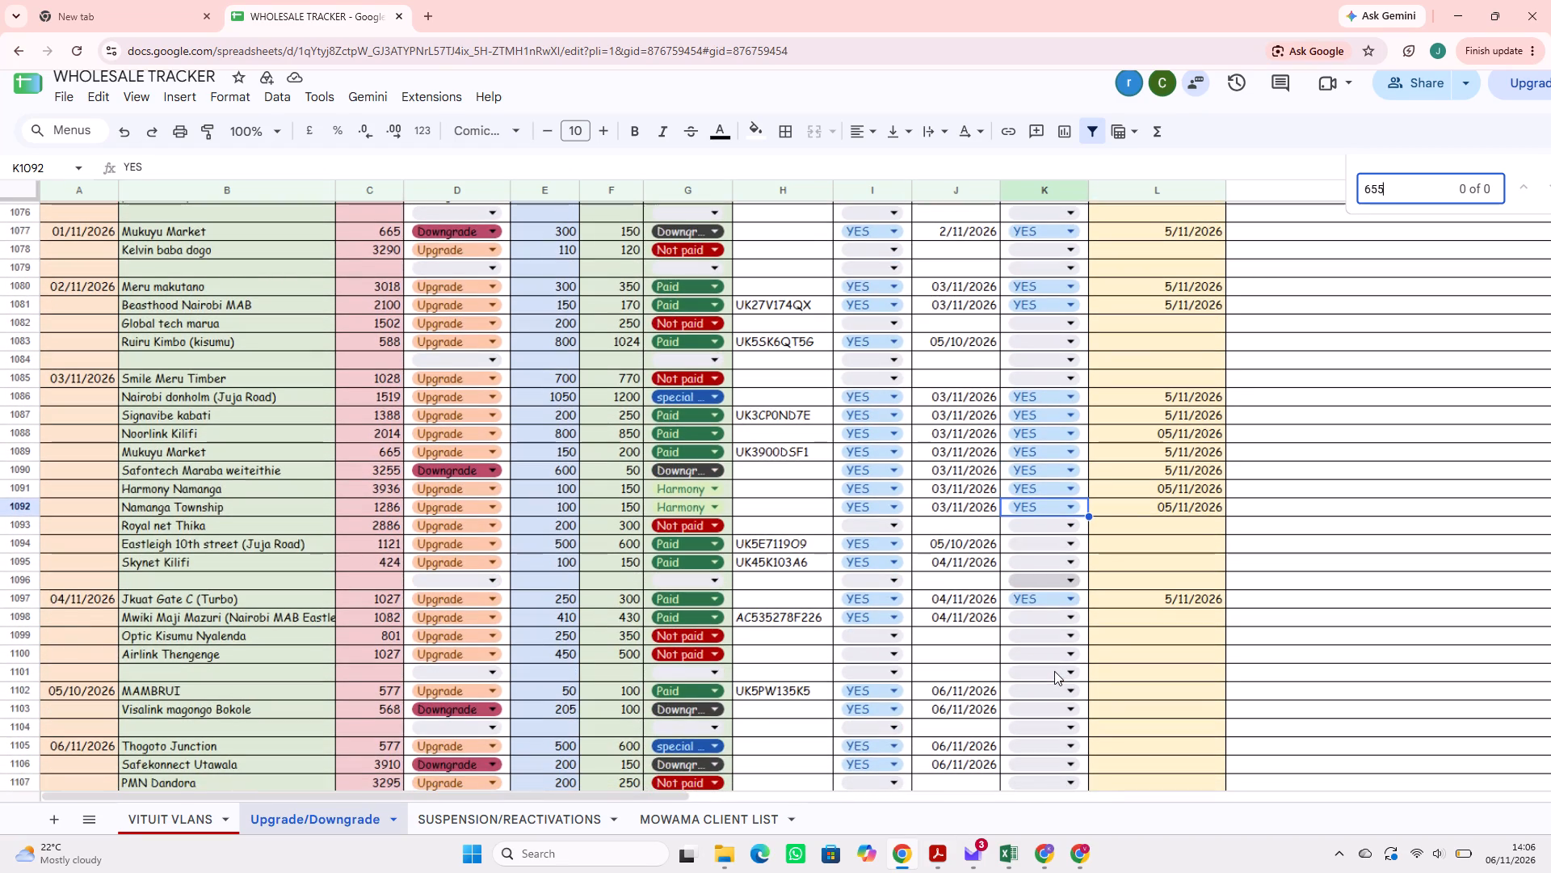
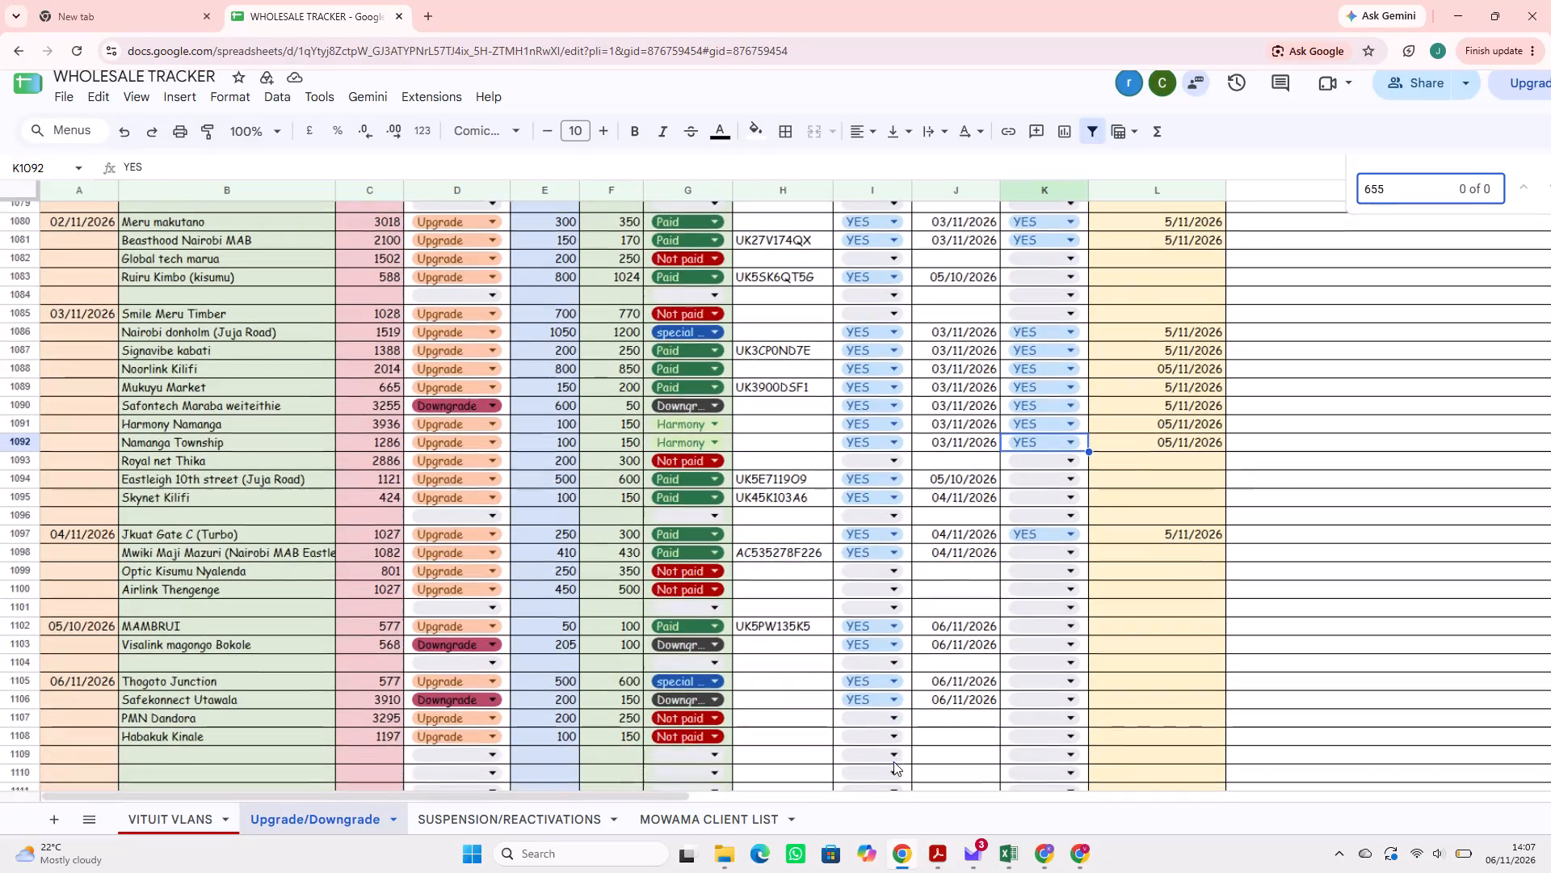
Add an option named SOF Signed to the completion drop-down in column K, working from the Netic2 Maseno row.
scroll(893, 761, right, 1)
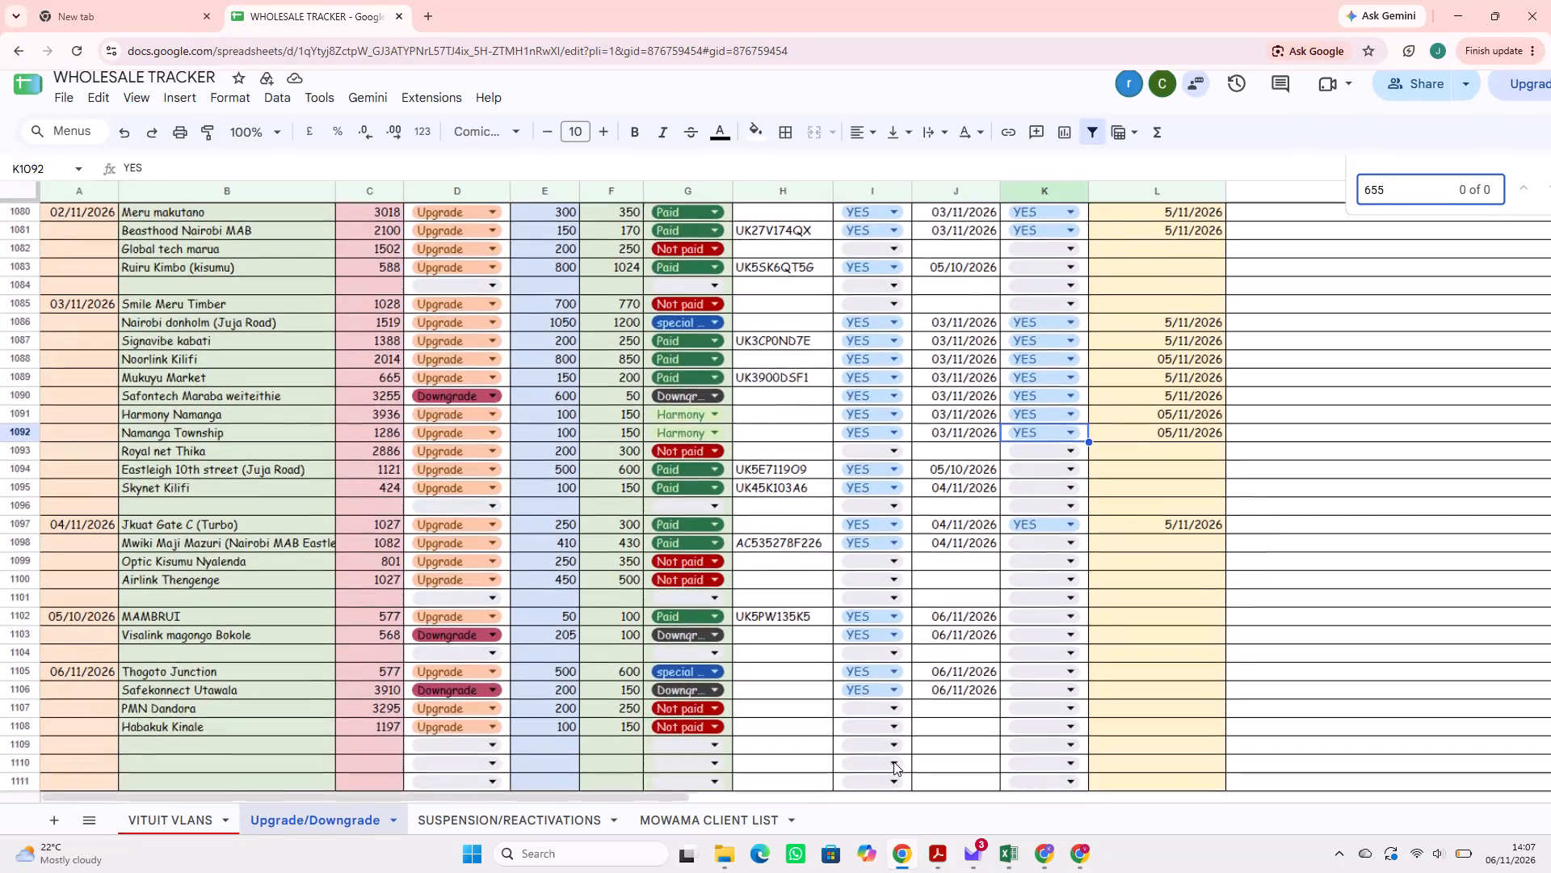
scroll(893, 761, right, 1)
scroll(893, 761, up, 5)
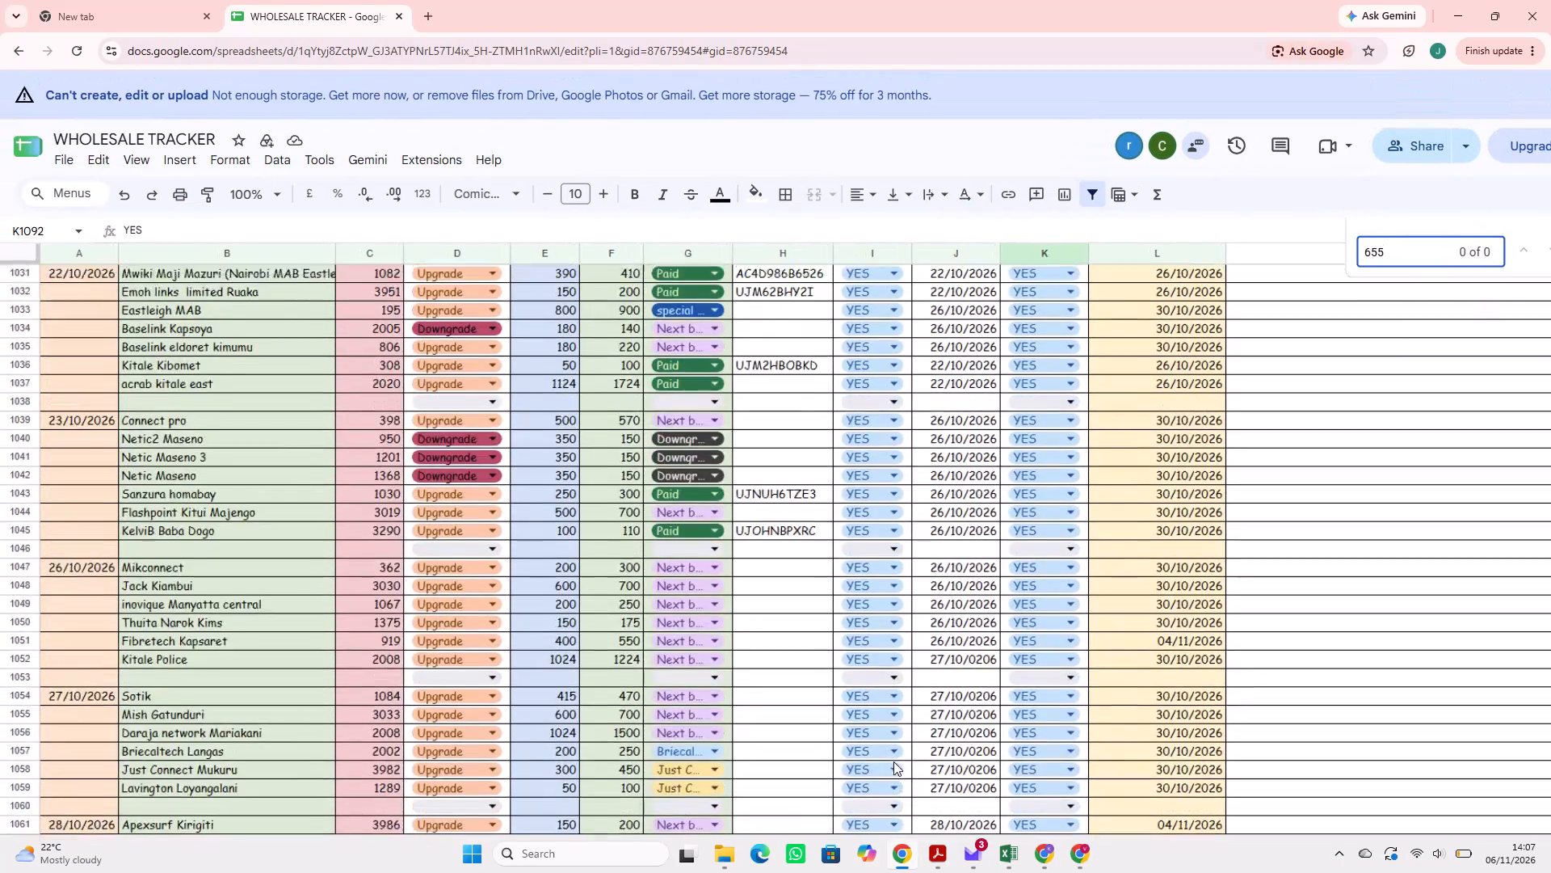
click(1072, 472)
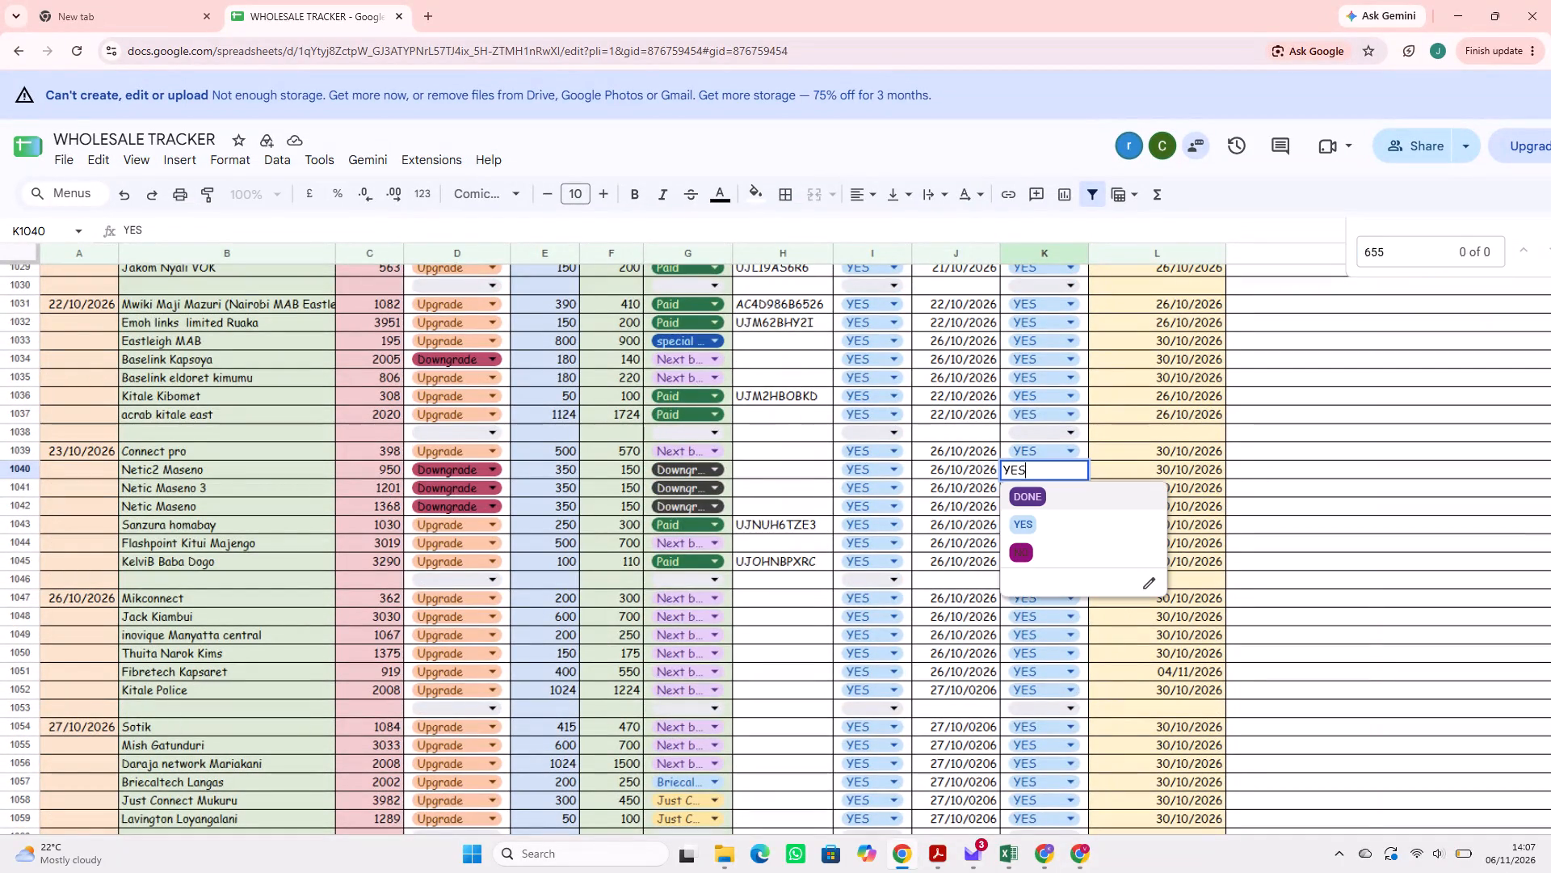
click(1139, 590)
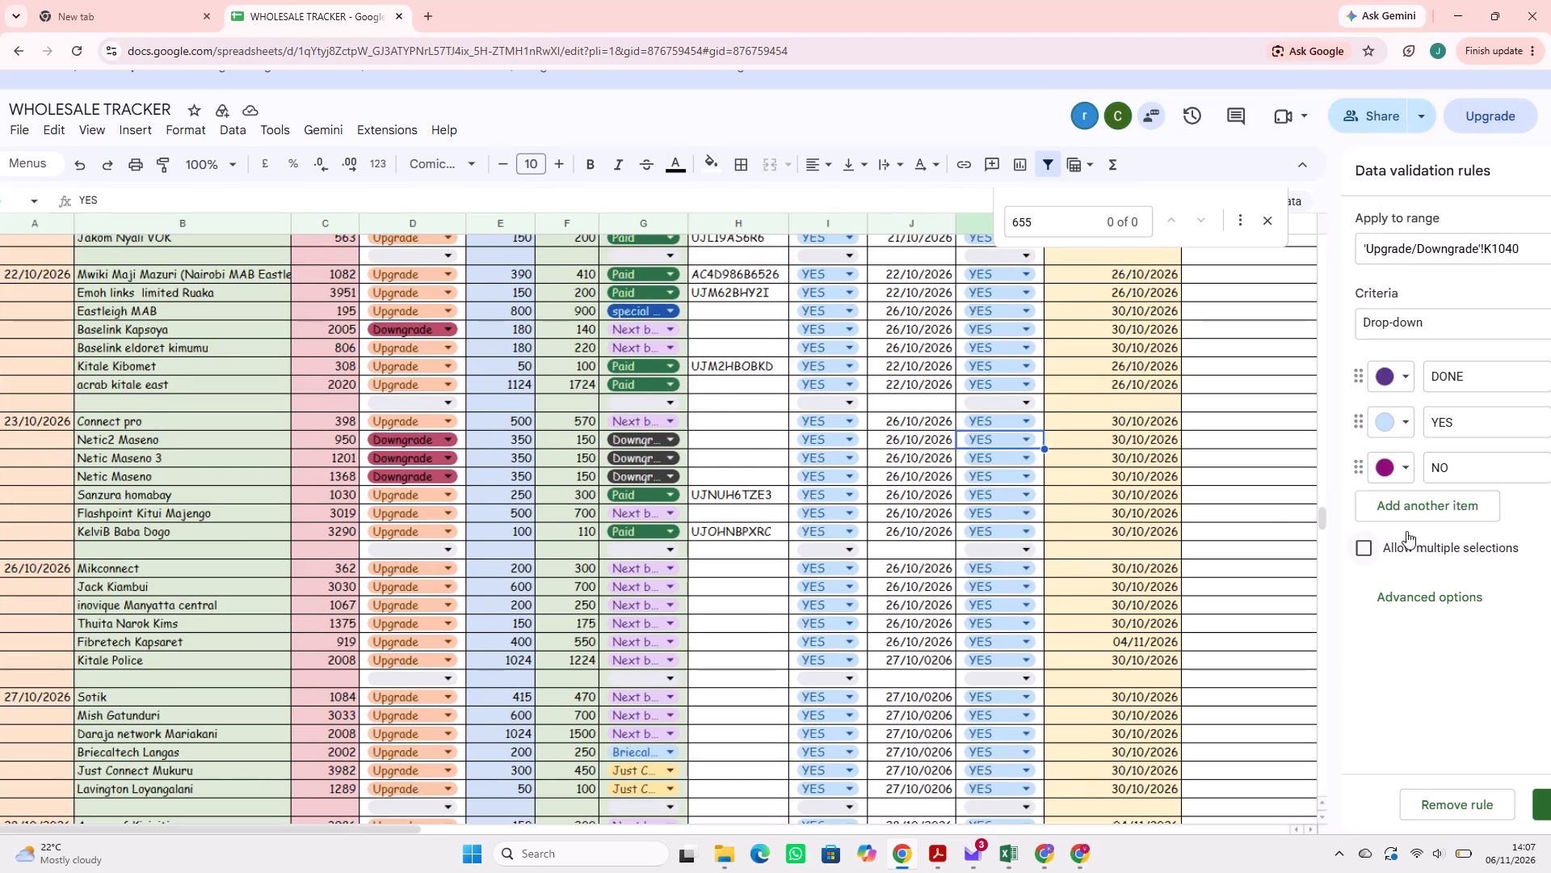
click(1393, 498)
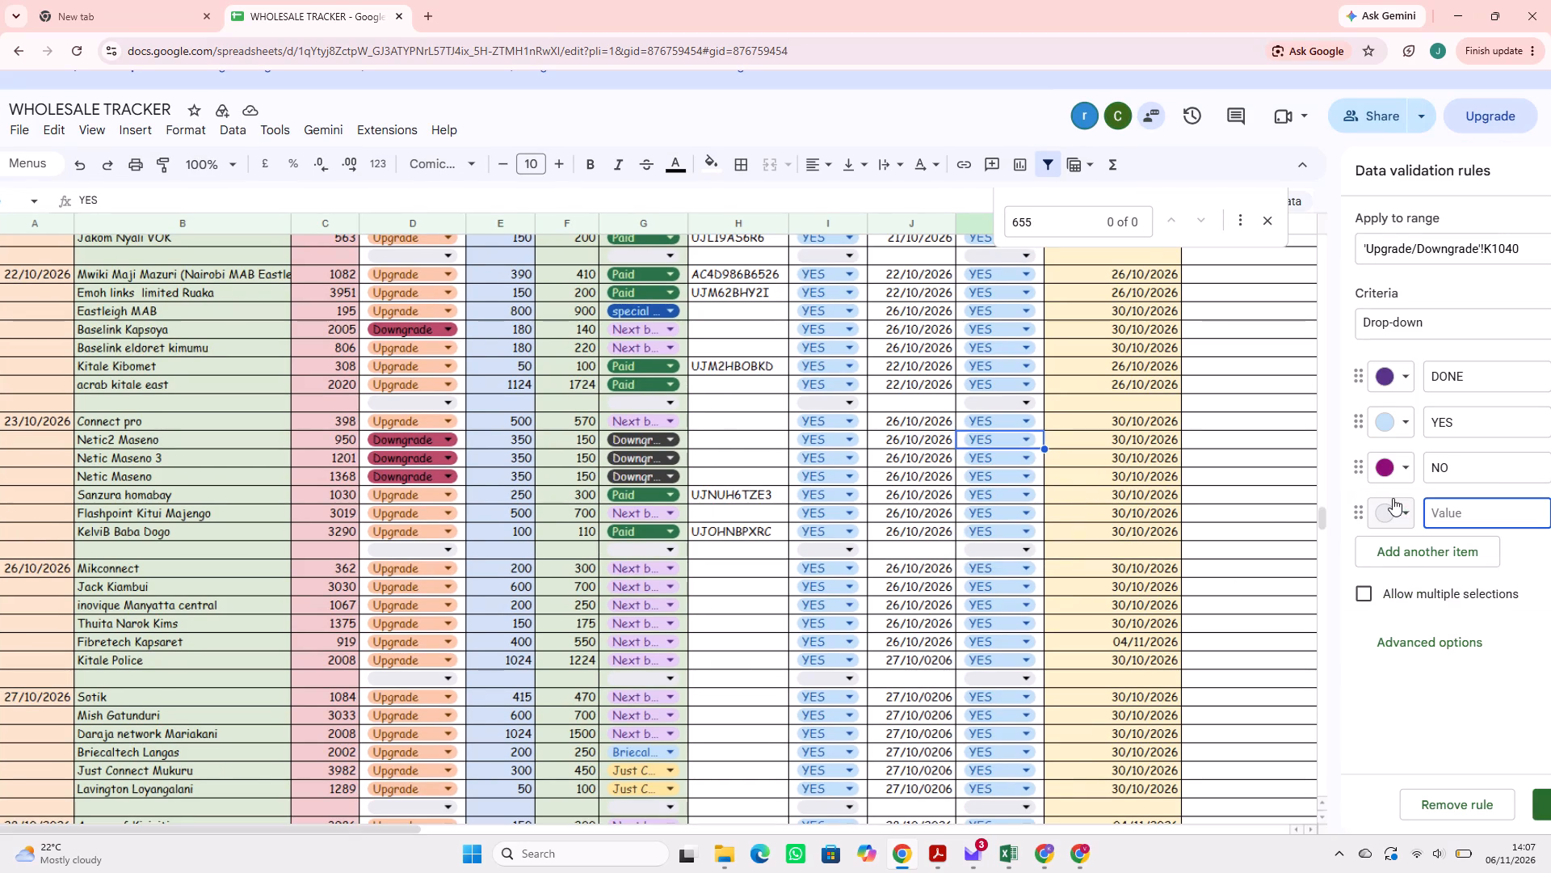
key(shift+s)
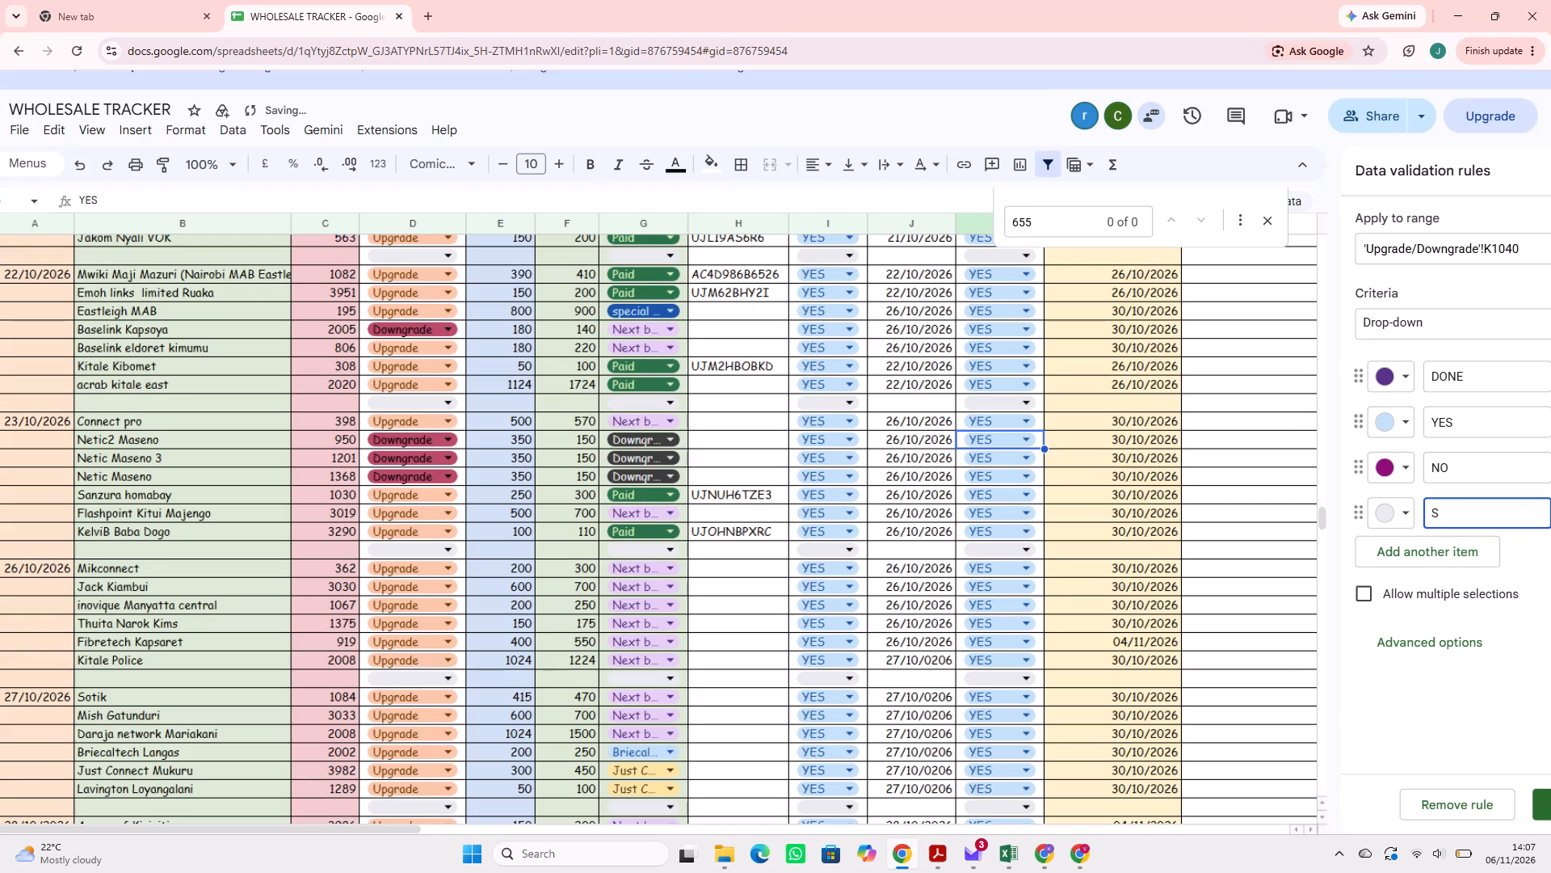
key(shift+o)
key(shift+f)
key(space)
key(shift+s)
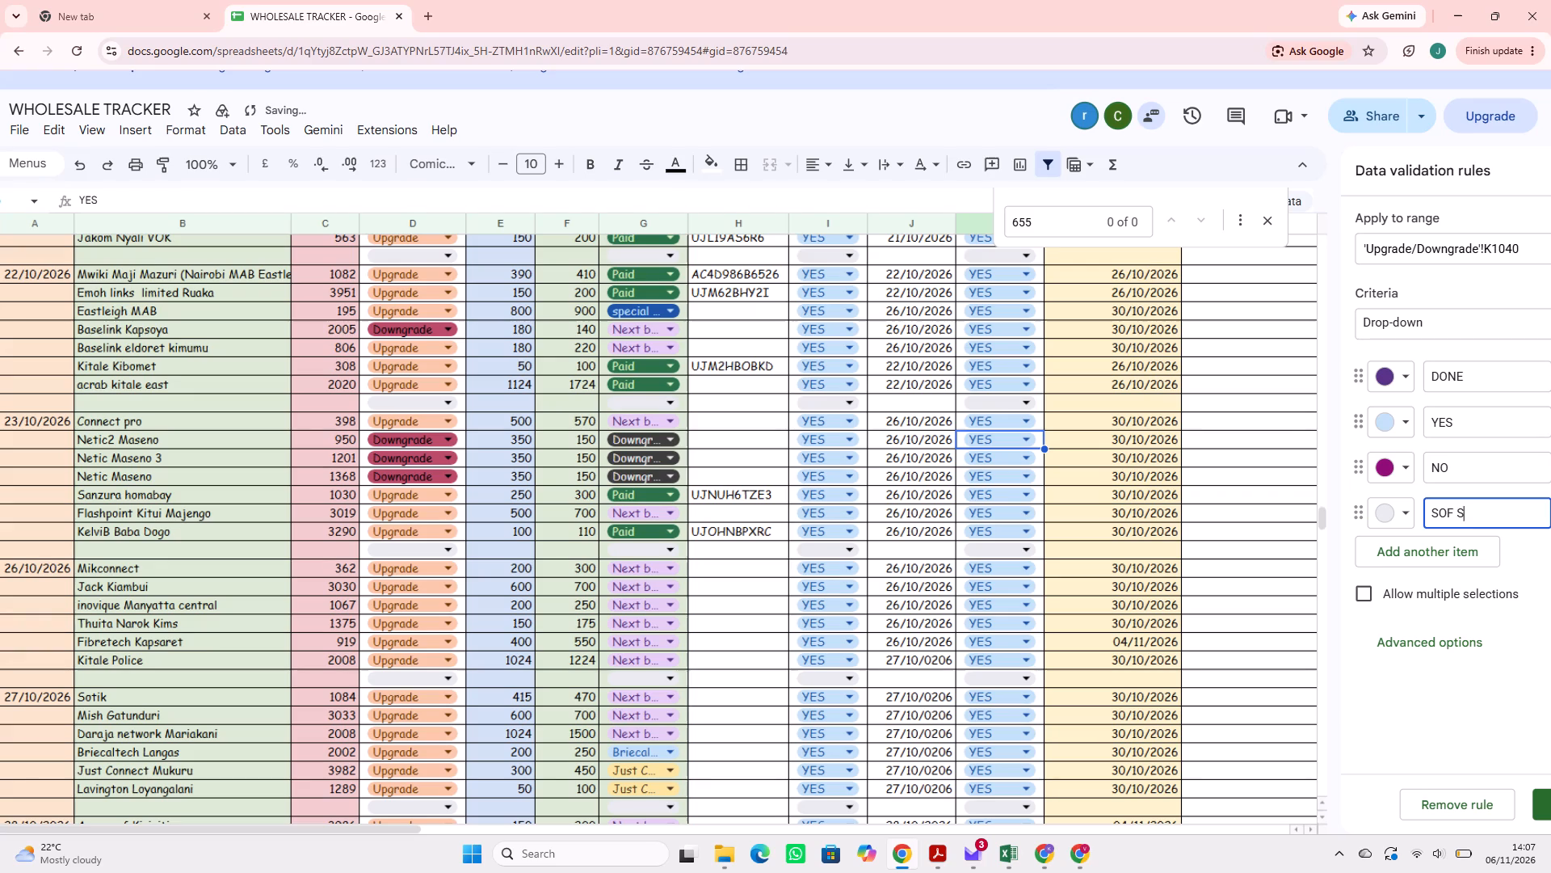
text(igned)
Colour the SOF Signed option dark brown and apply the rule change to all matching drop-downs.
click(1398, 512)
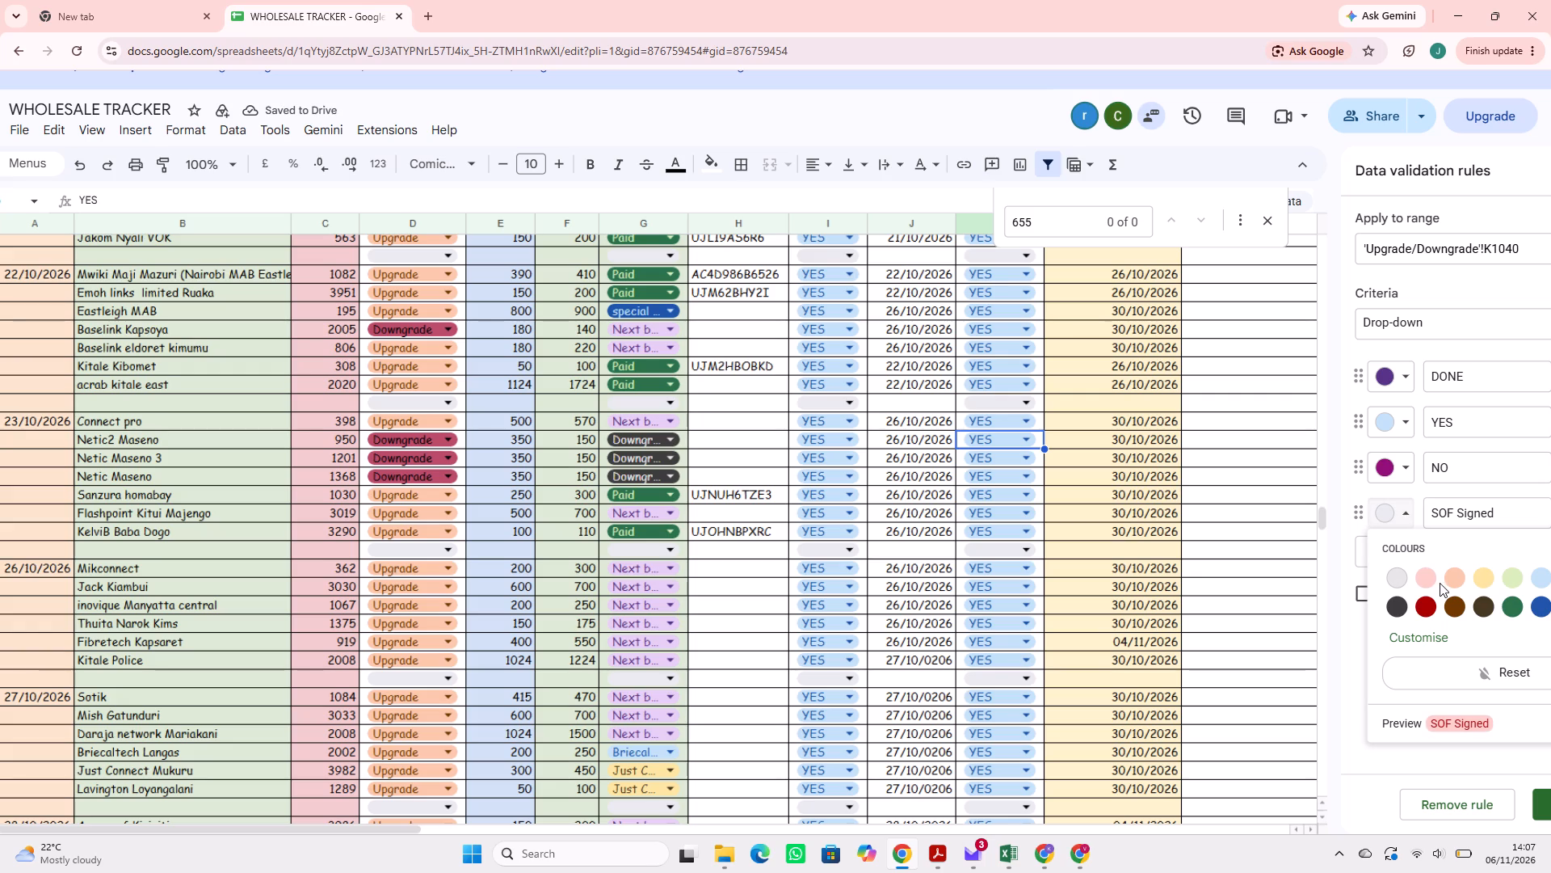
click(1454, 600)
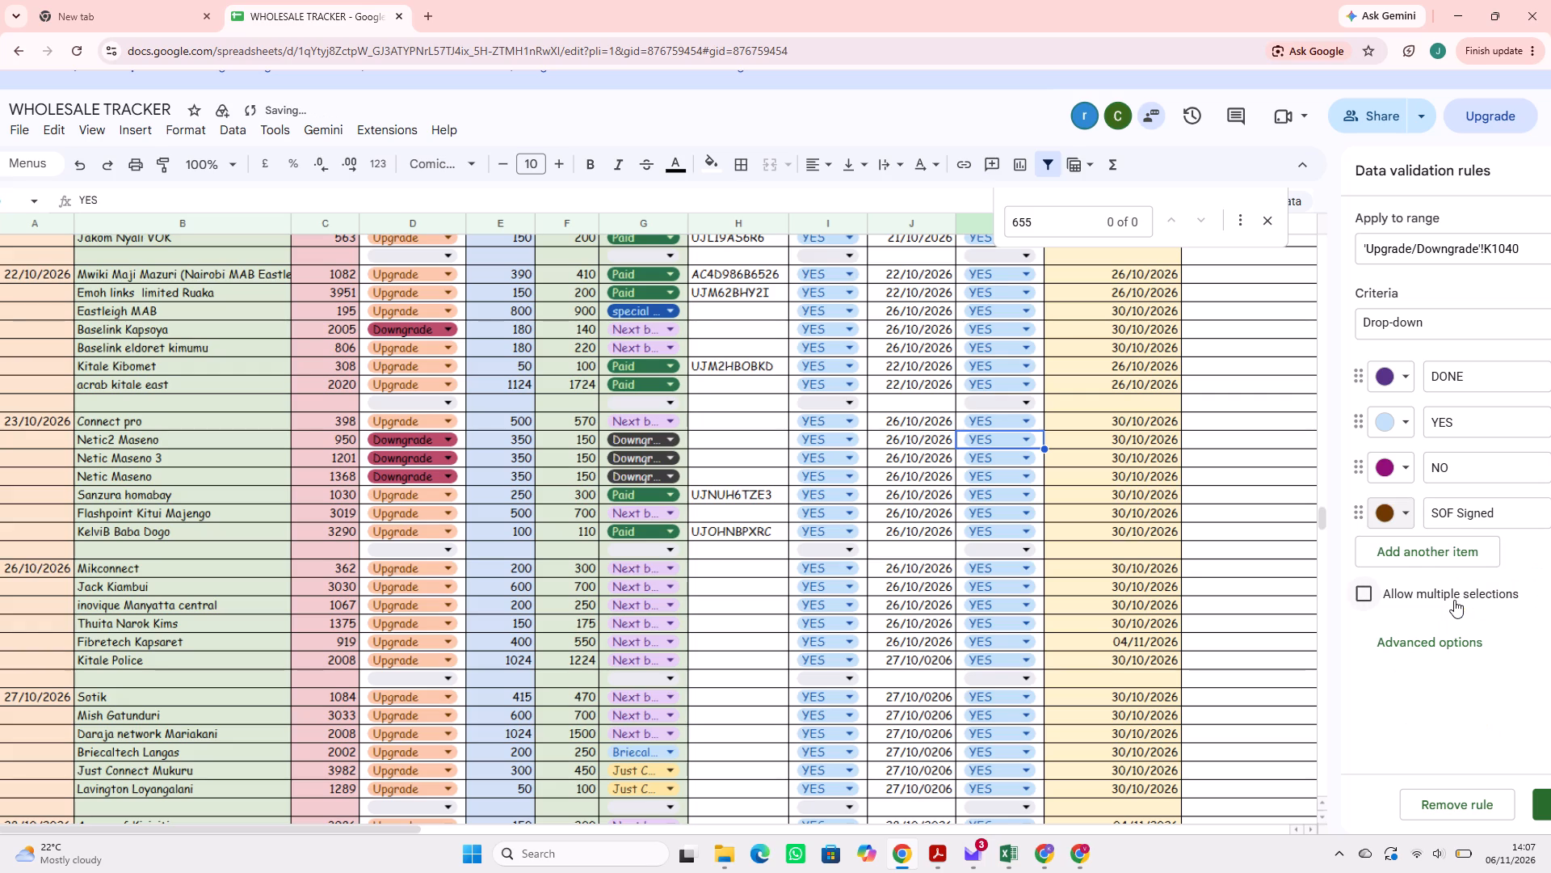
scroll(1451, 749, left, 1)
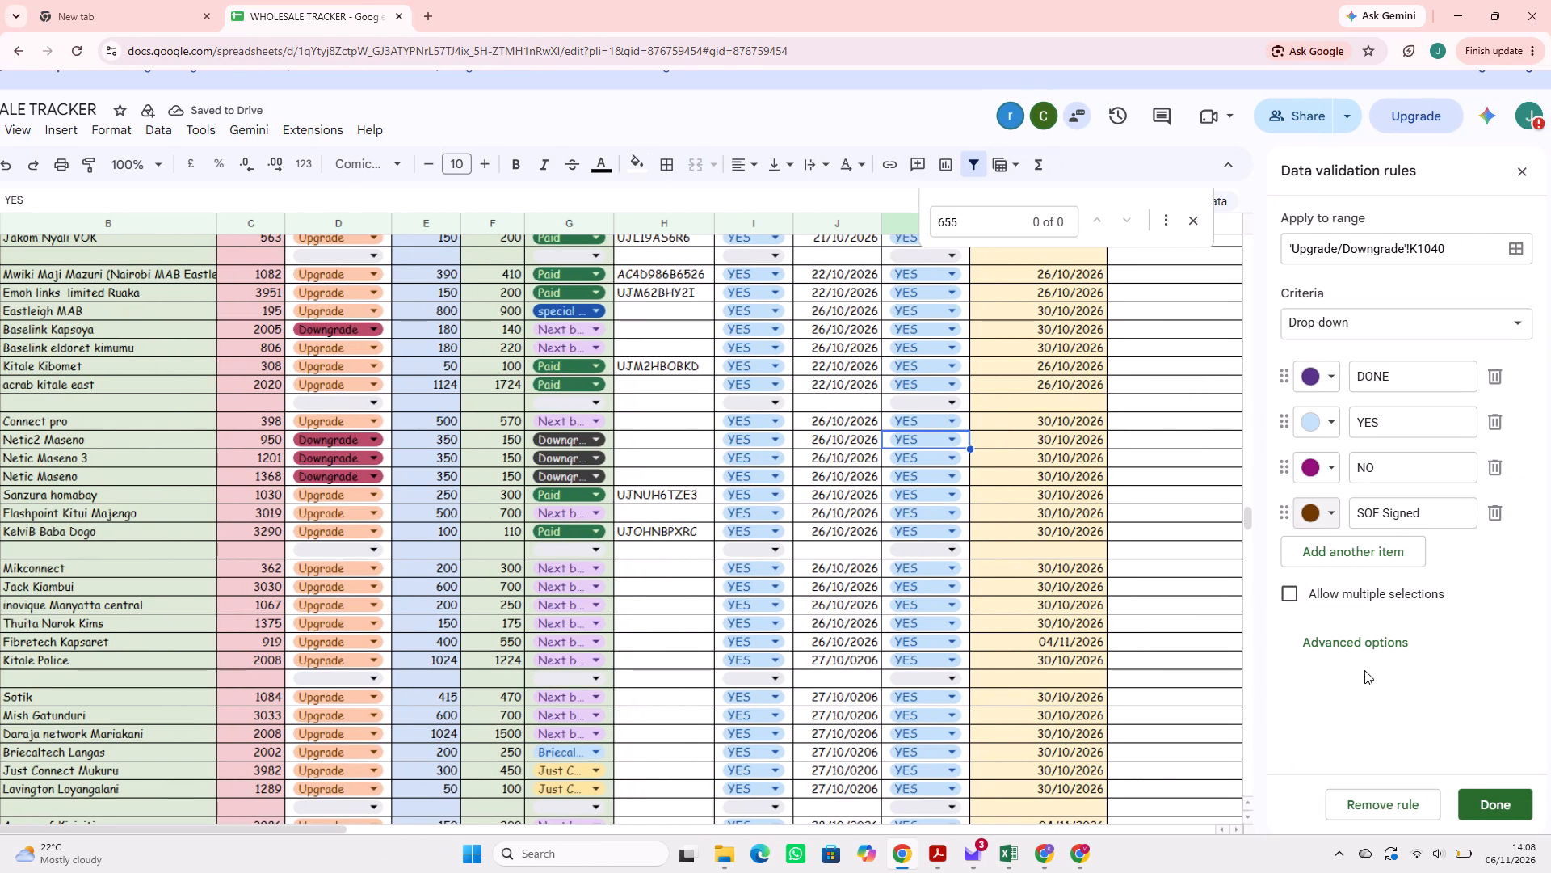
click(1468, 810)
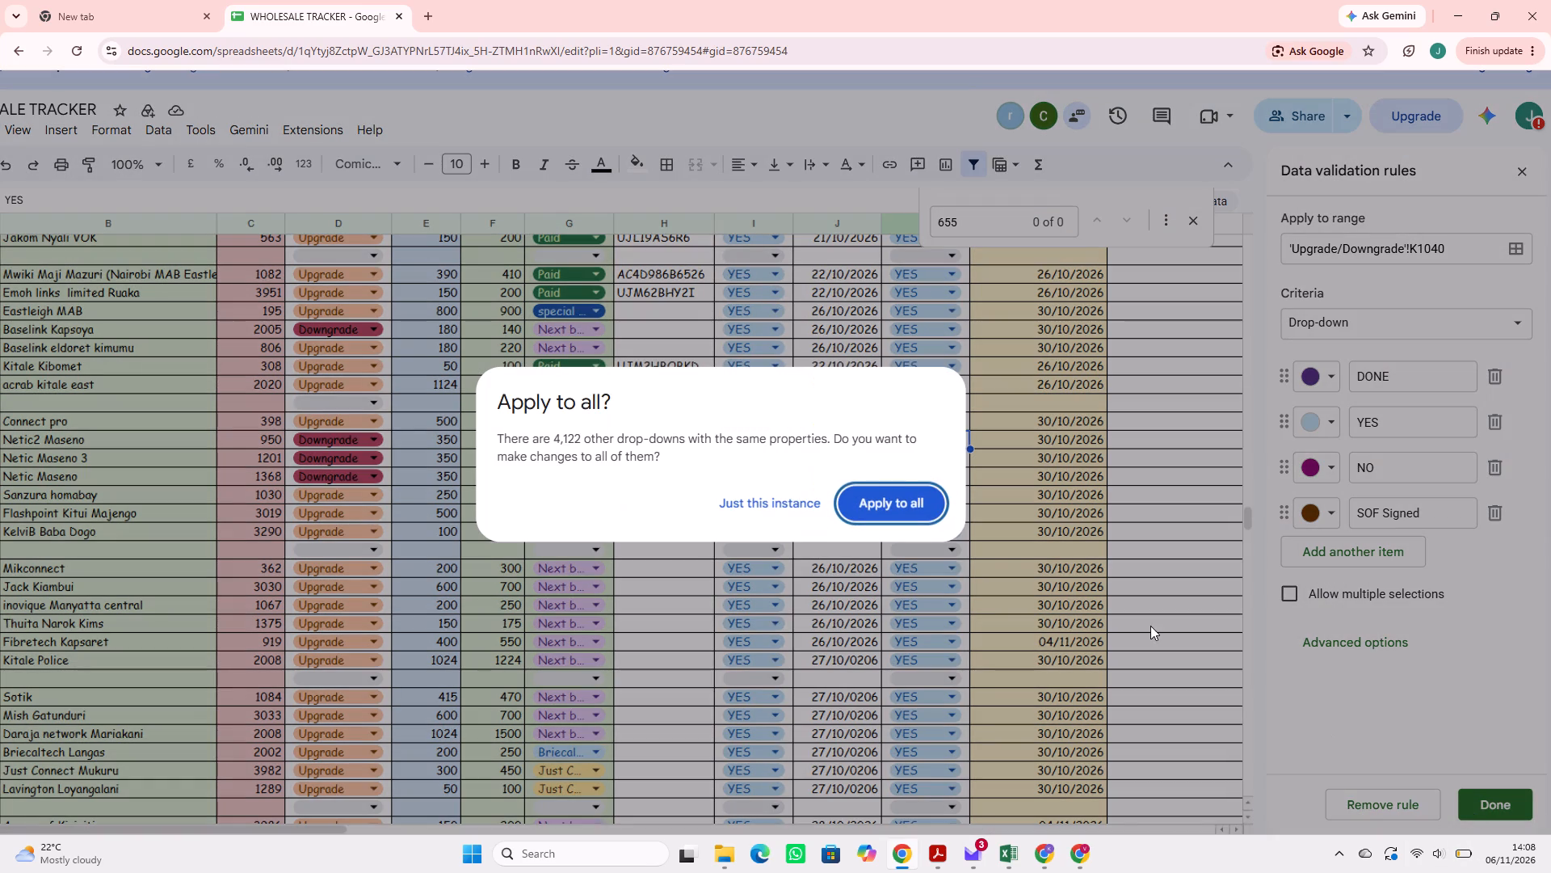
click(894, 508)
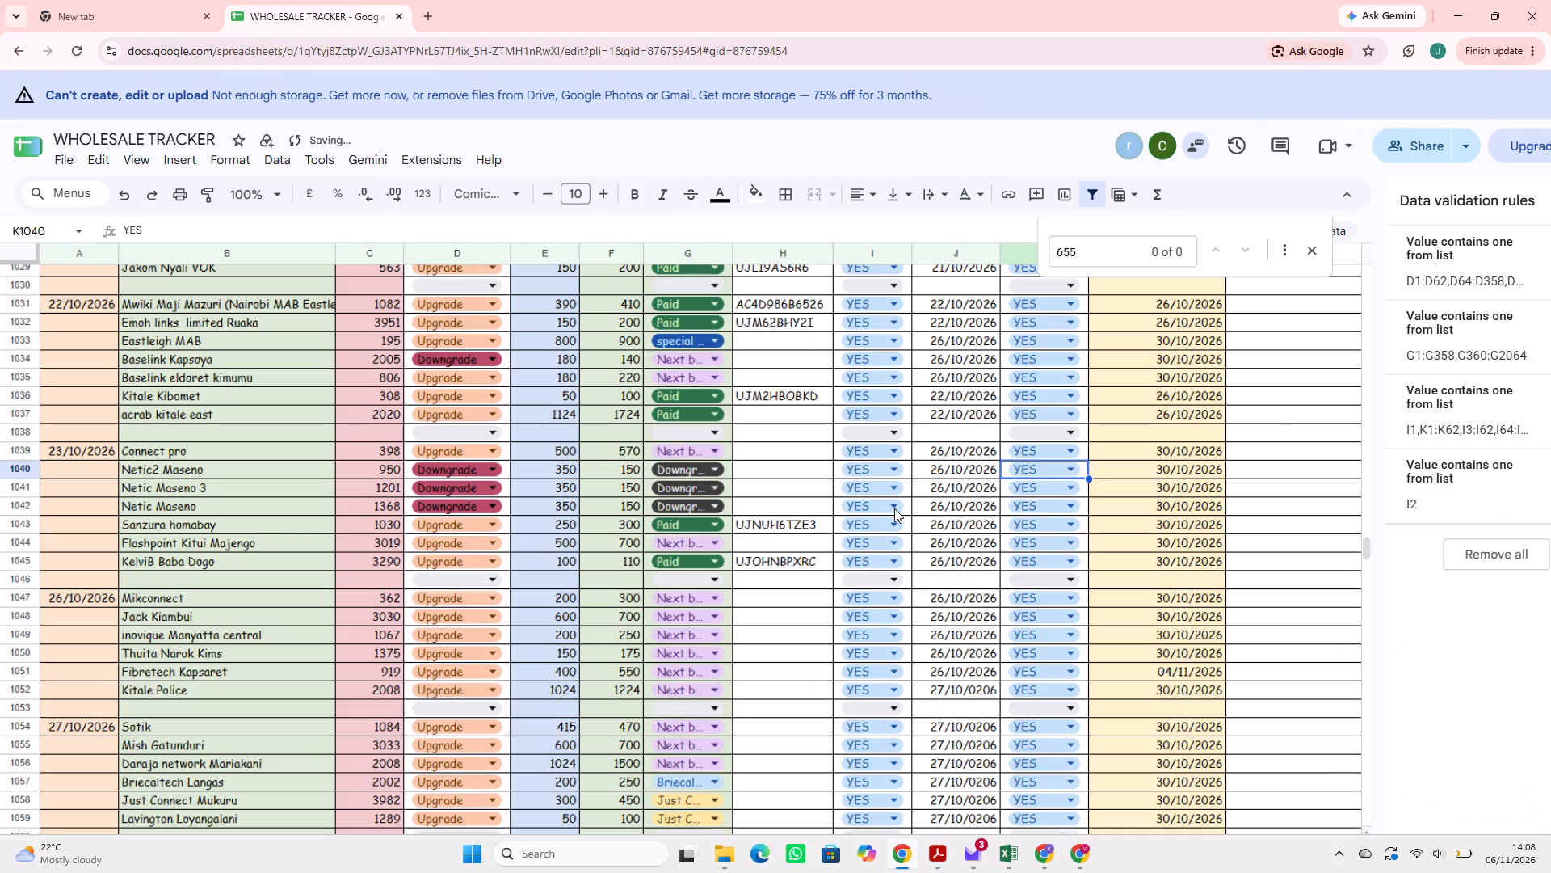
Mark the Safekonnect Utawala and Visalink magongo Bokole downgrades as SOF Signed in column K.
scroll(894, 508, down, 5)
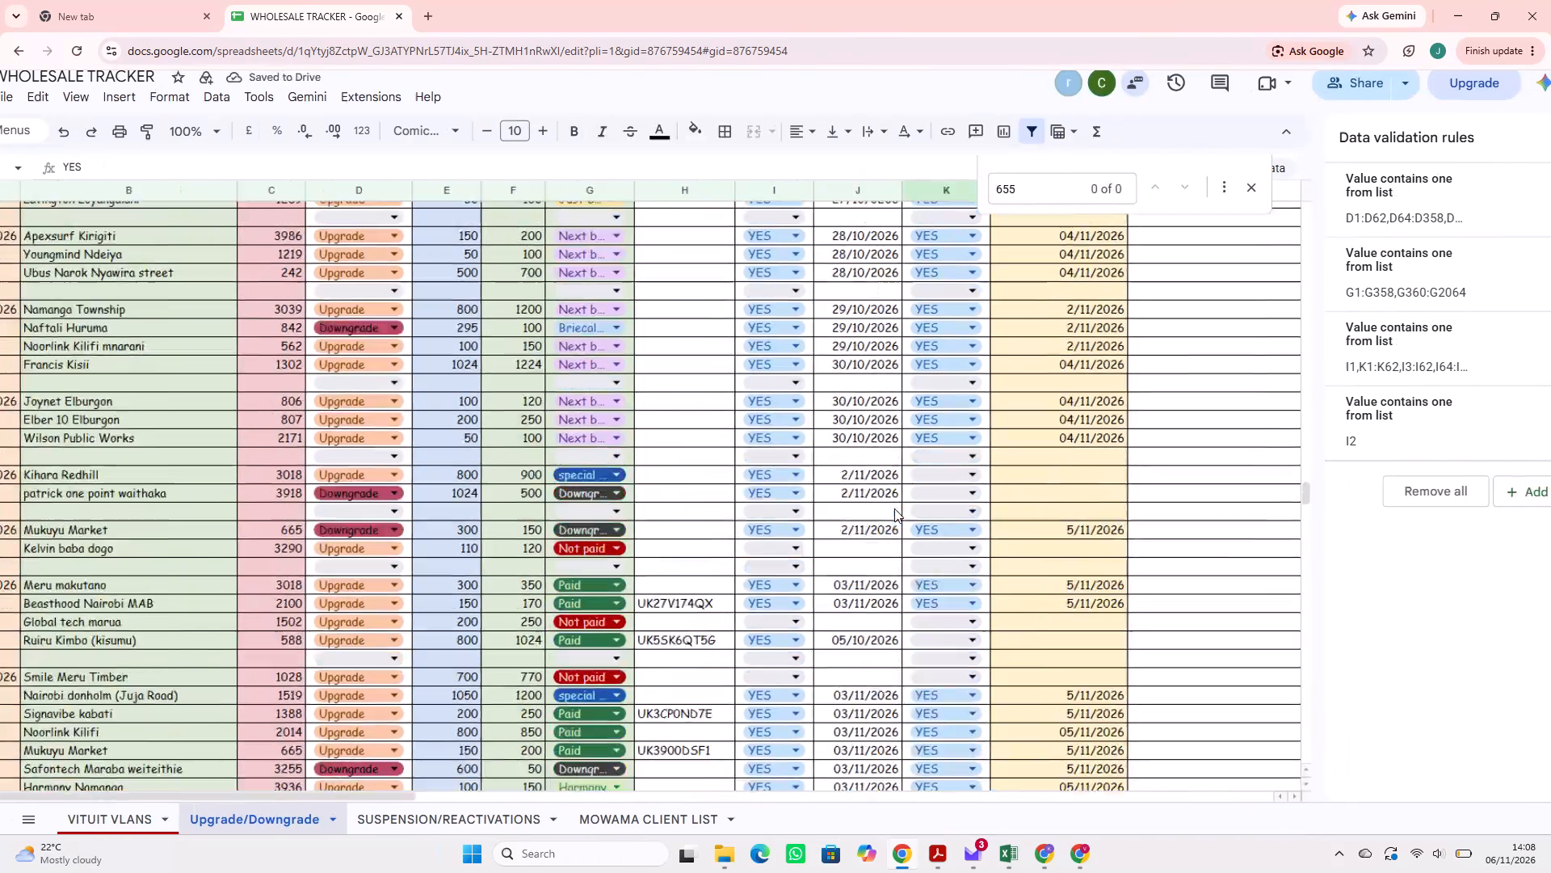
scroll(894, 508, down, 1)
scroll(894, 508, right, 1)
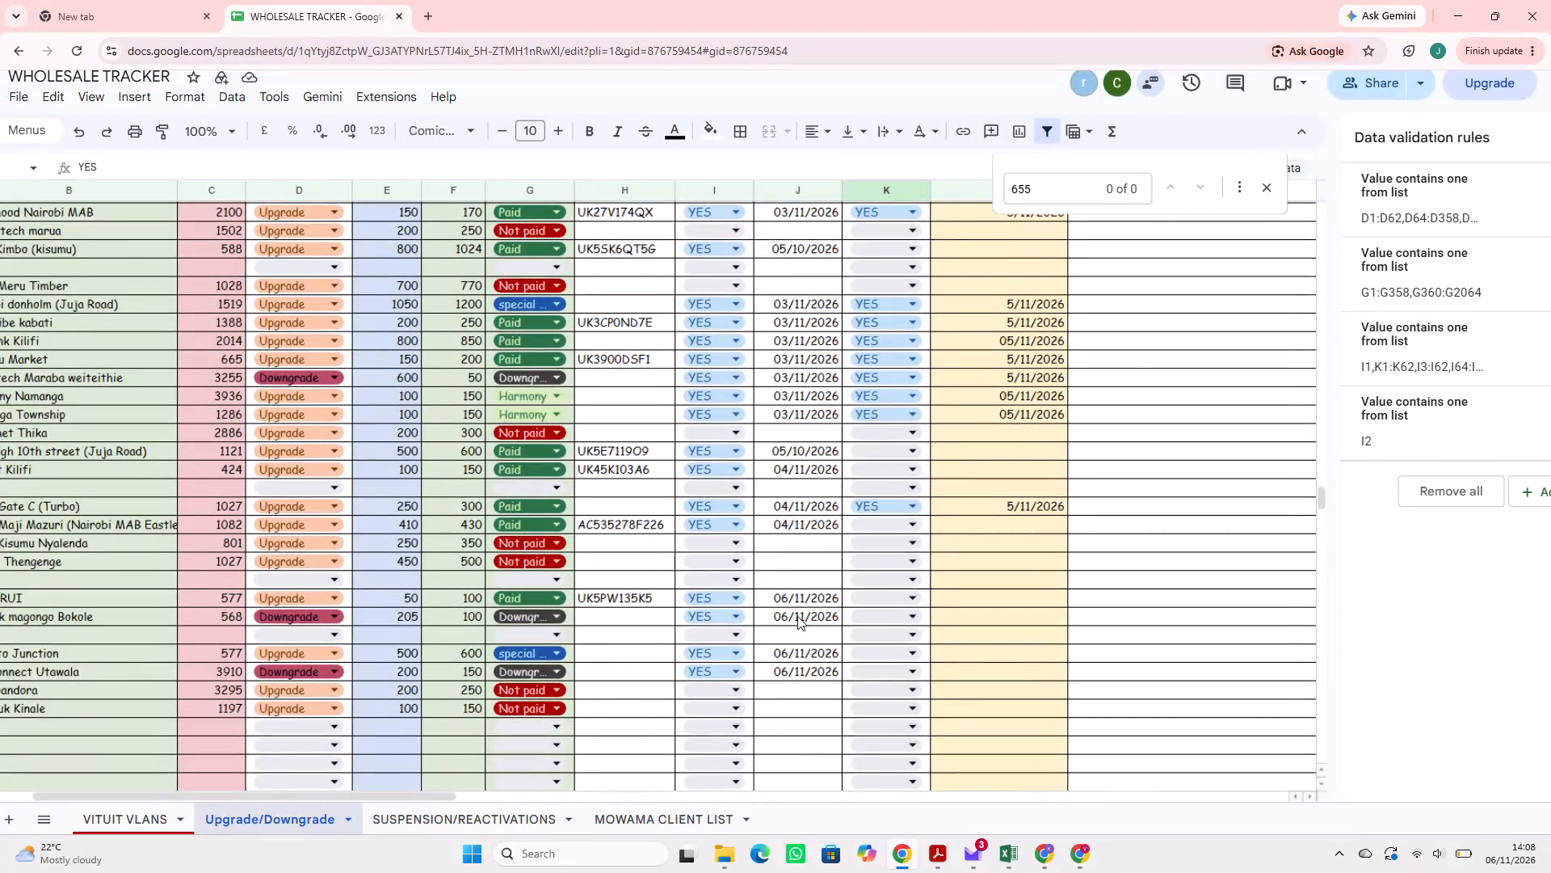
scroll(668, 597, right, 2)
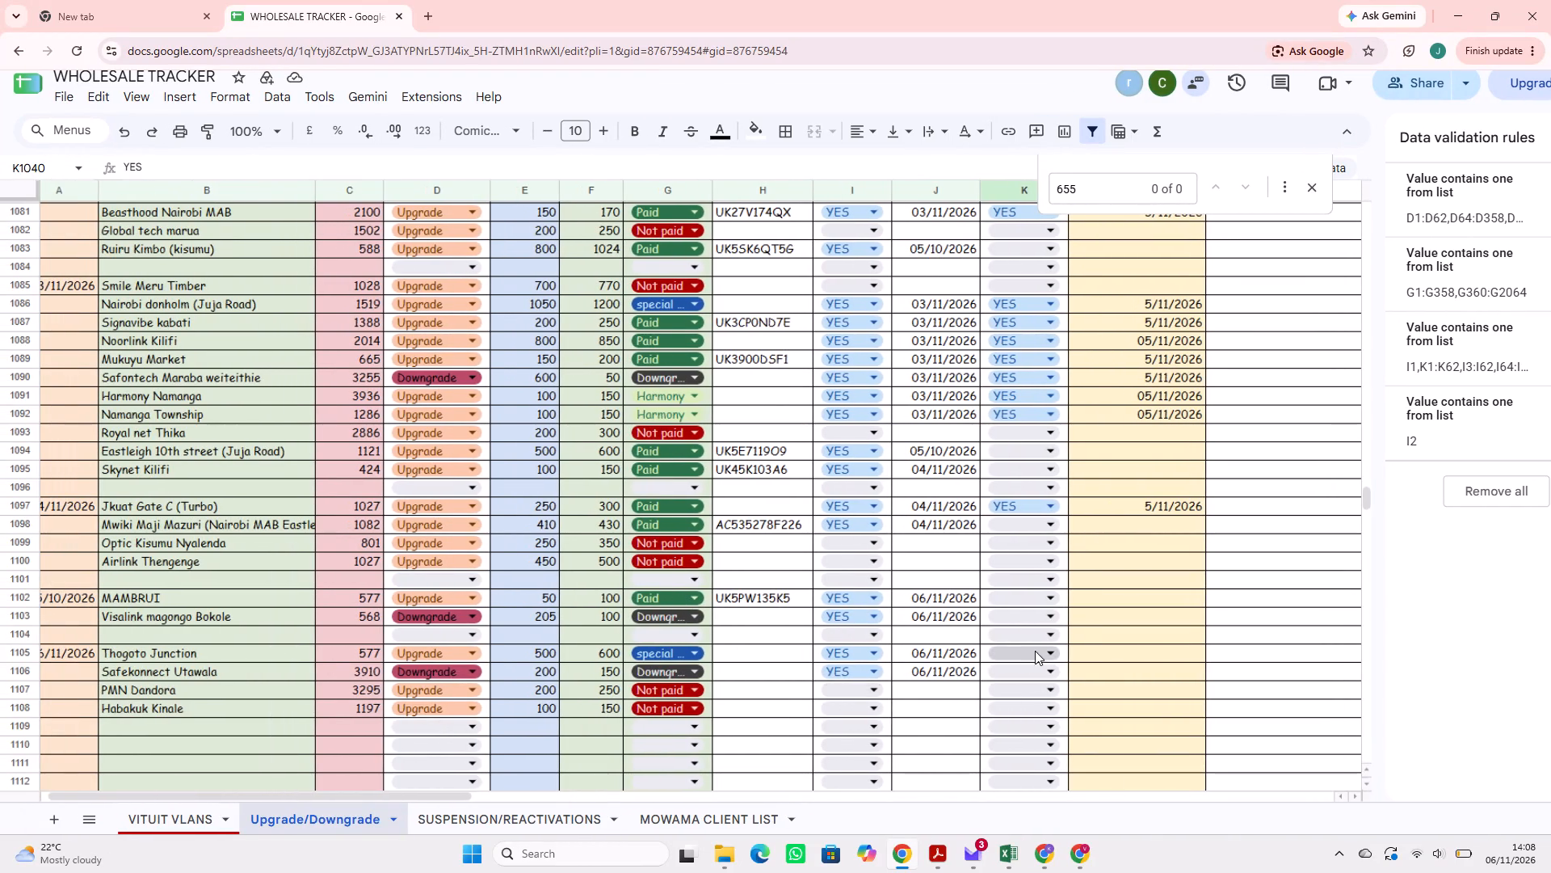
click(1048, 666)
click(1019, 650)
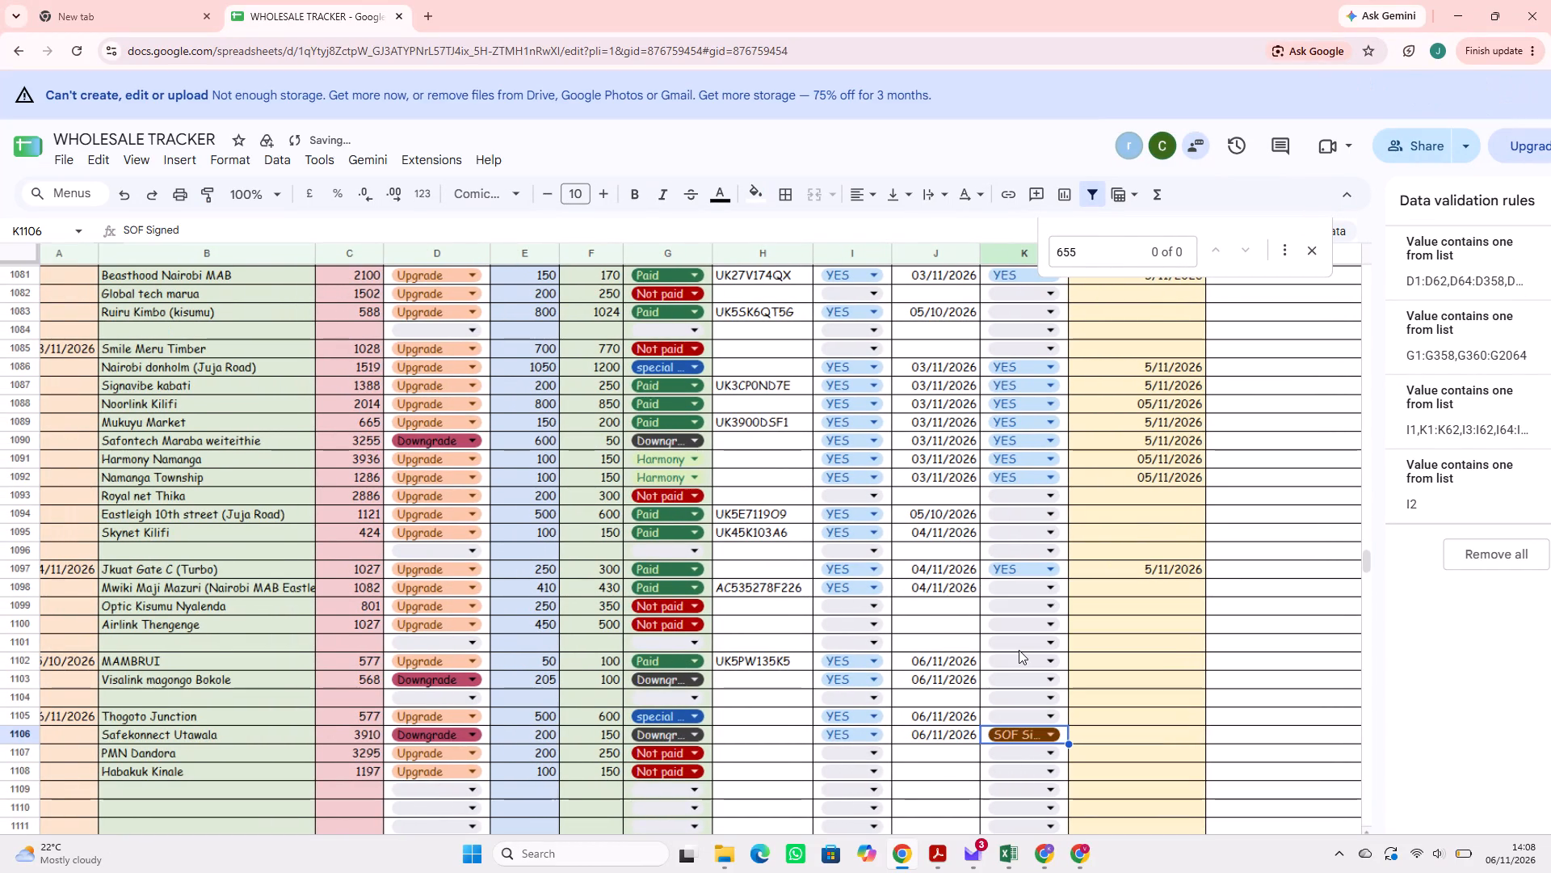
click(1045, 714)
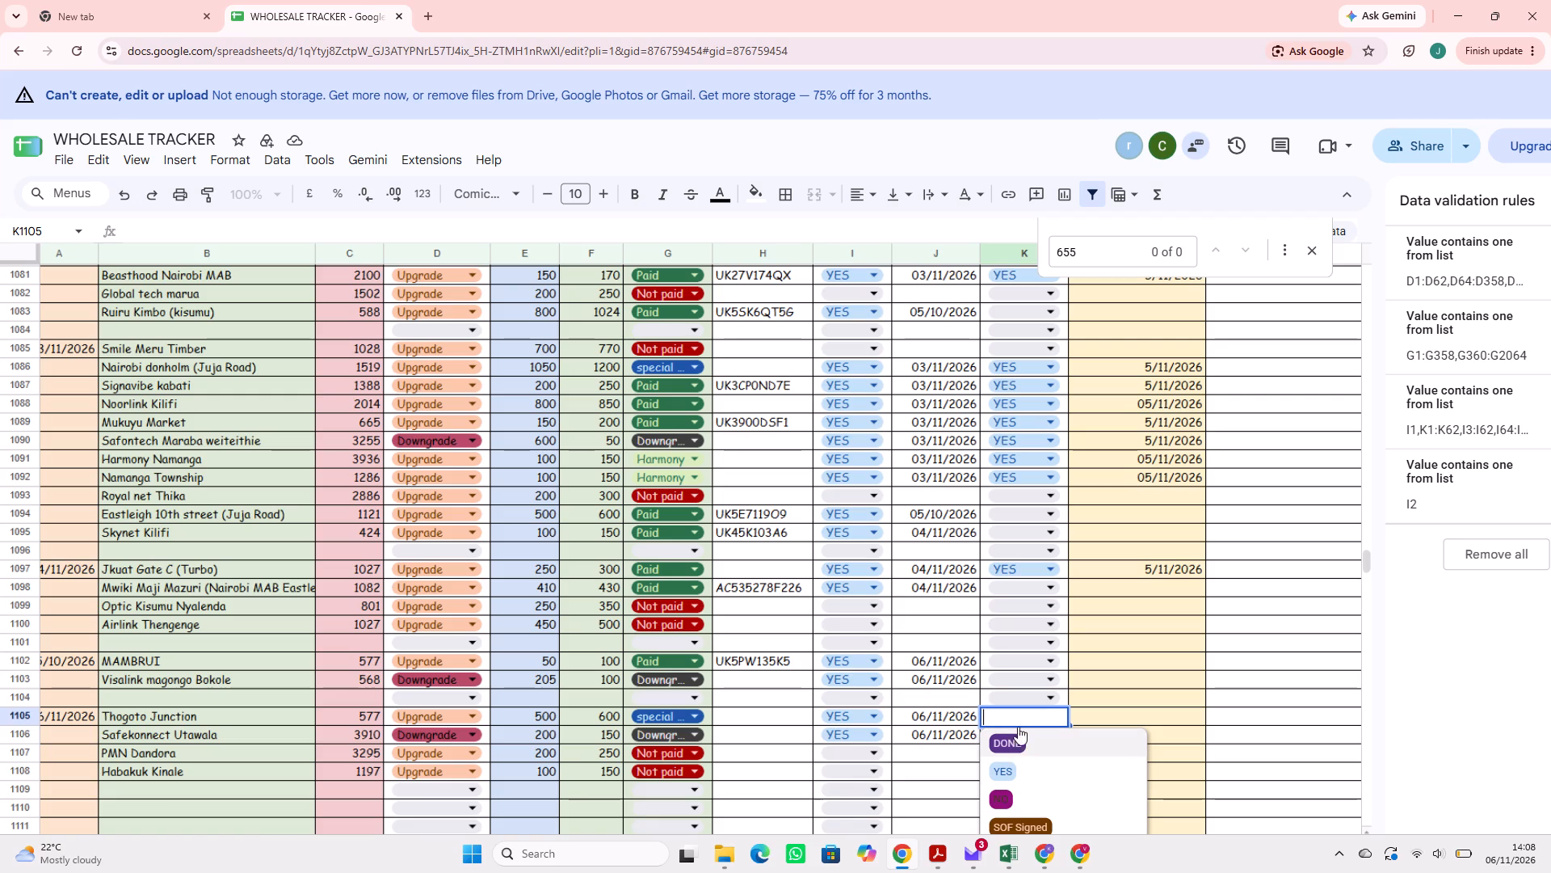
click(1051, 674)
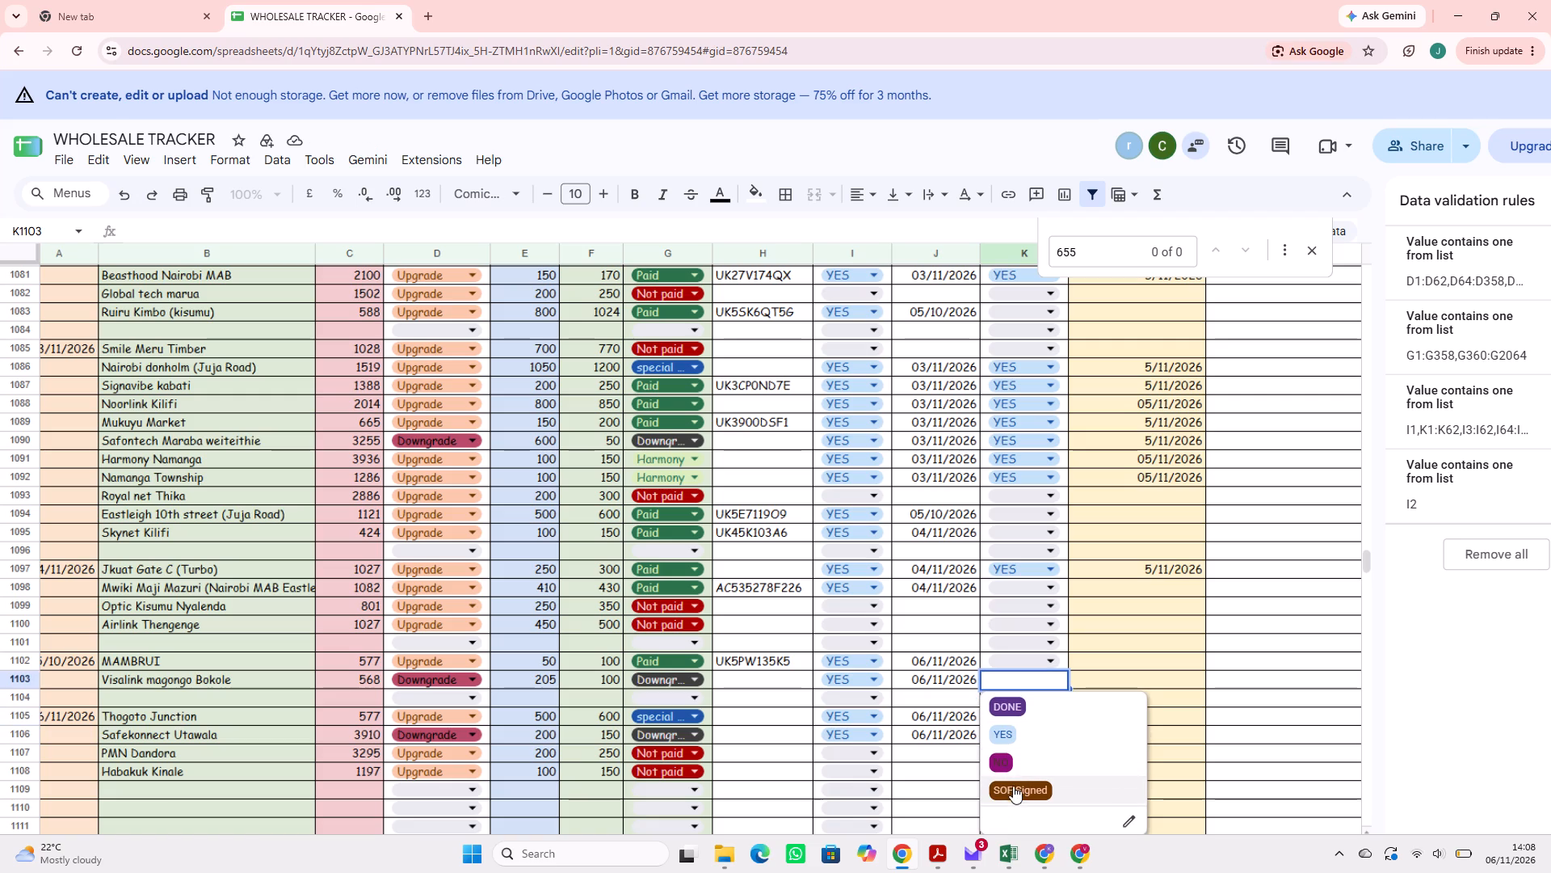
click(1013, 789)
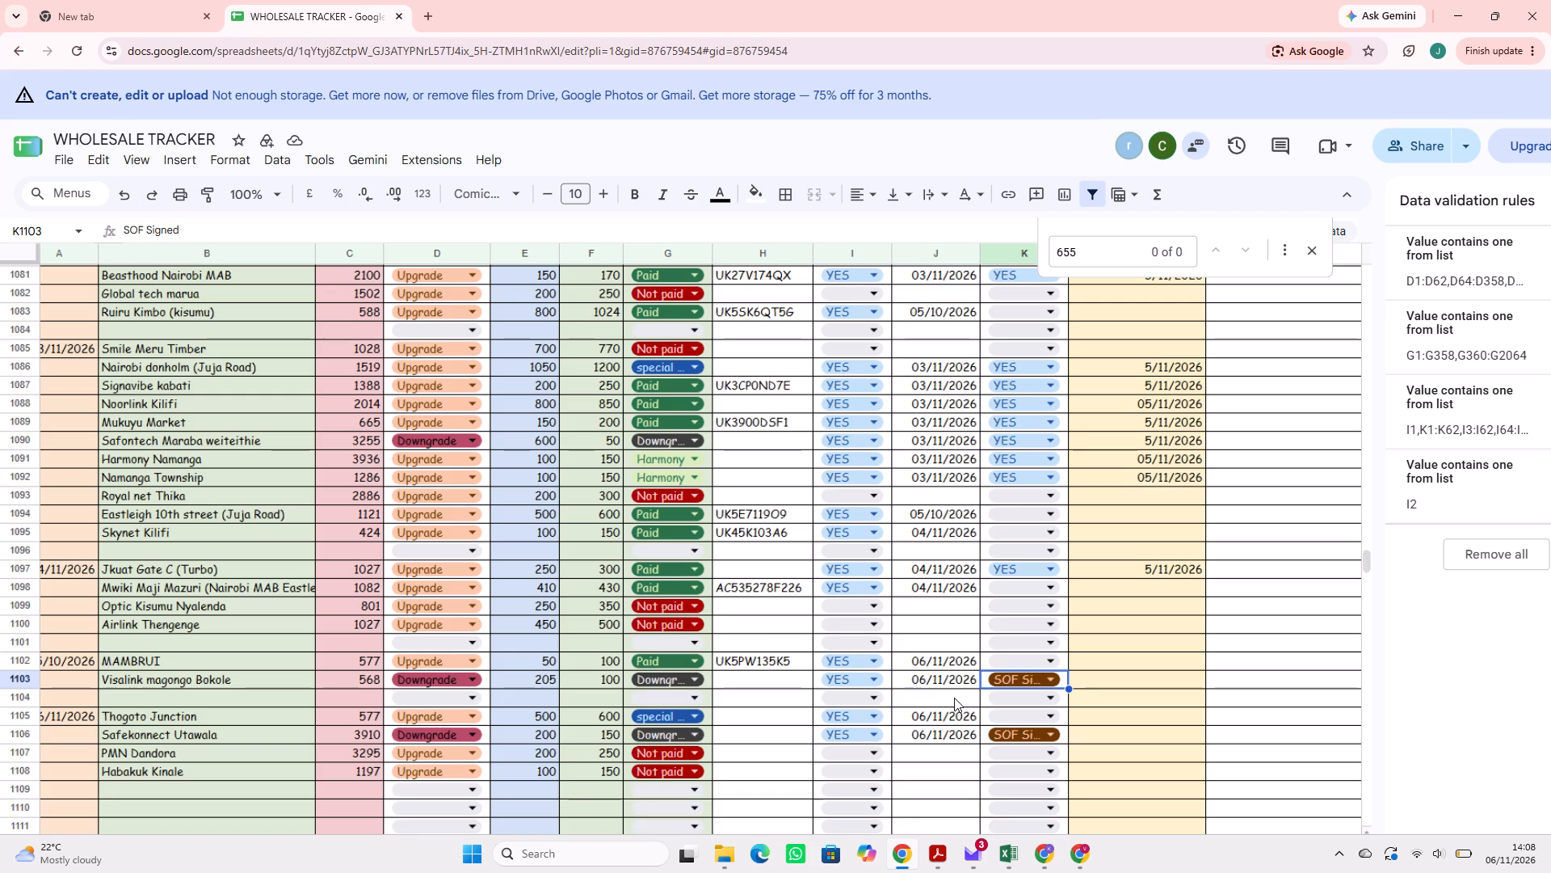
Review the entries from late October through 06/11/2026, checking which processed upgrades and downgrades have a blank column K status.
scroll(954, 698, up, 1)
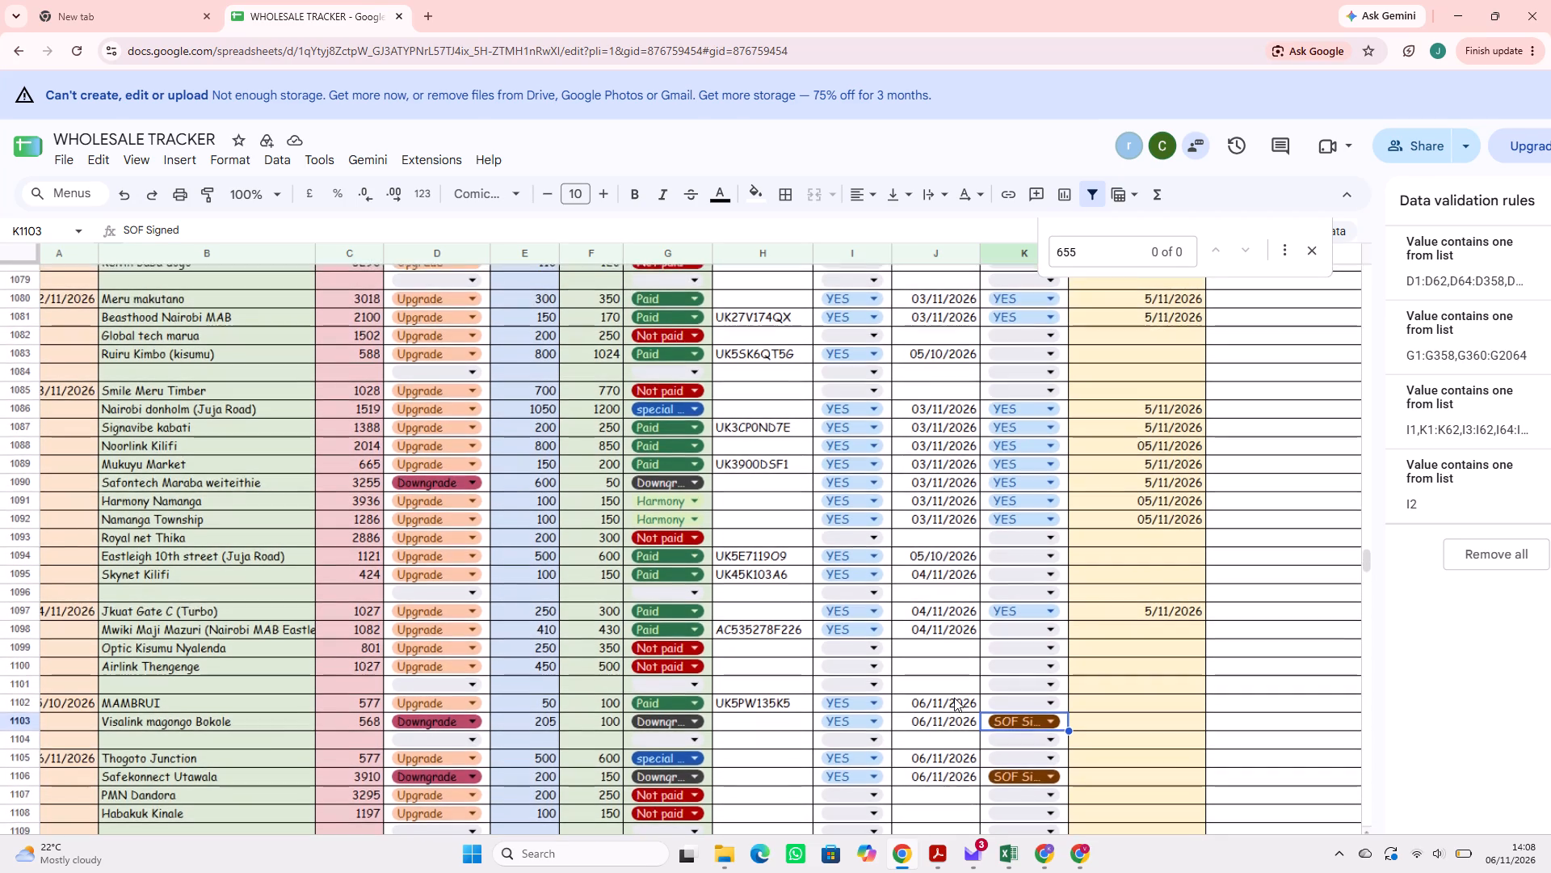
scroll(954, 698, up, 1)
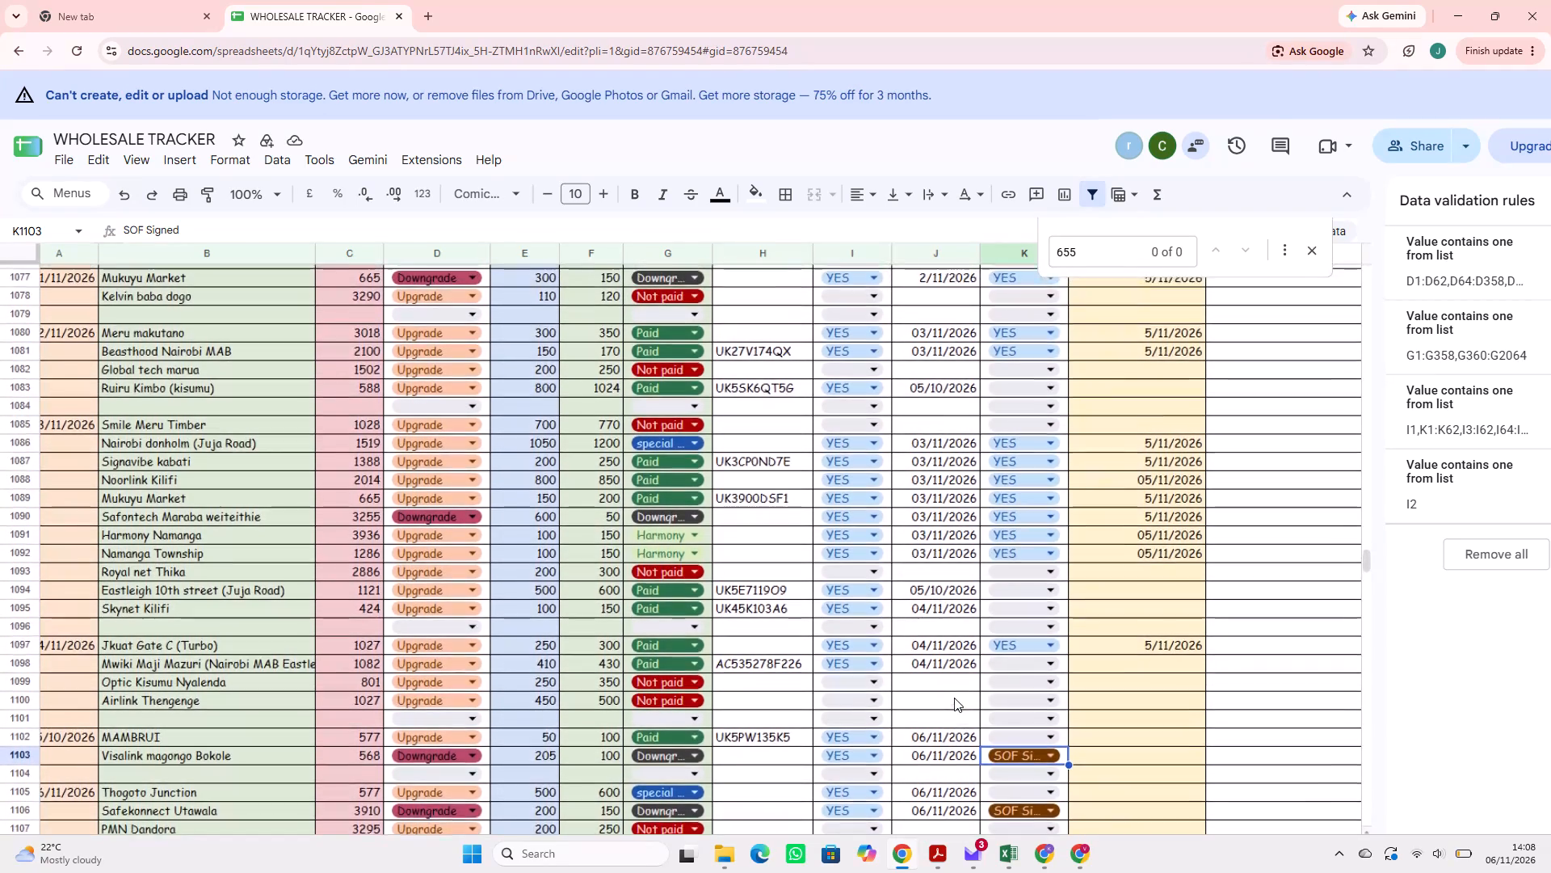
scroll(954, 698, up, 1)
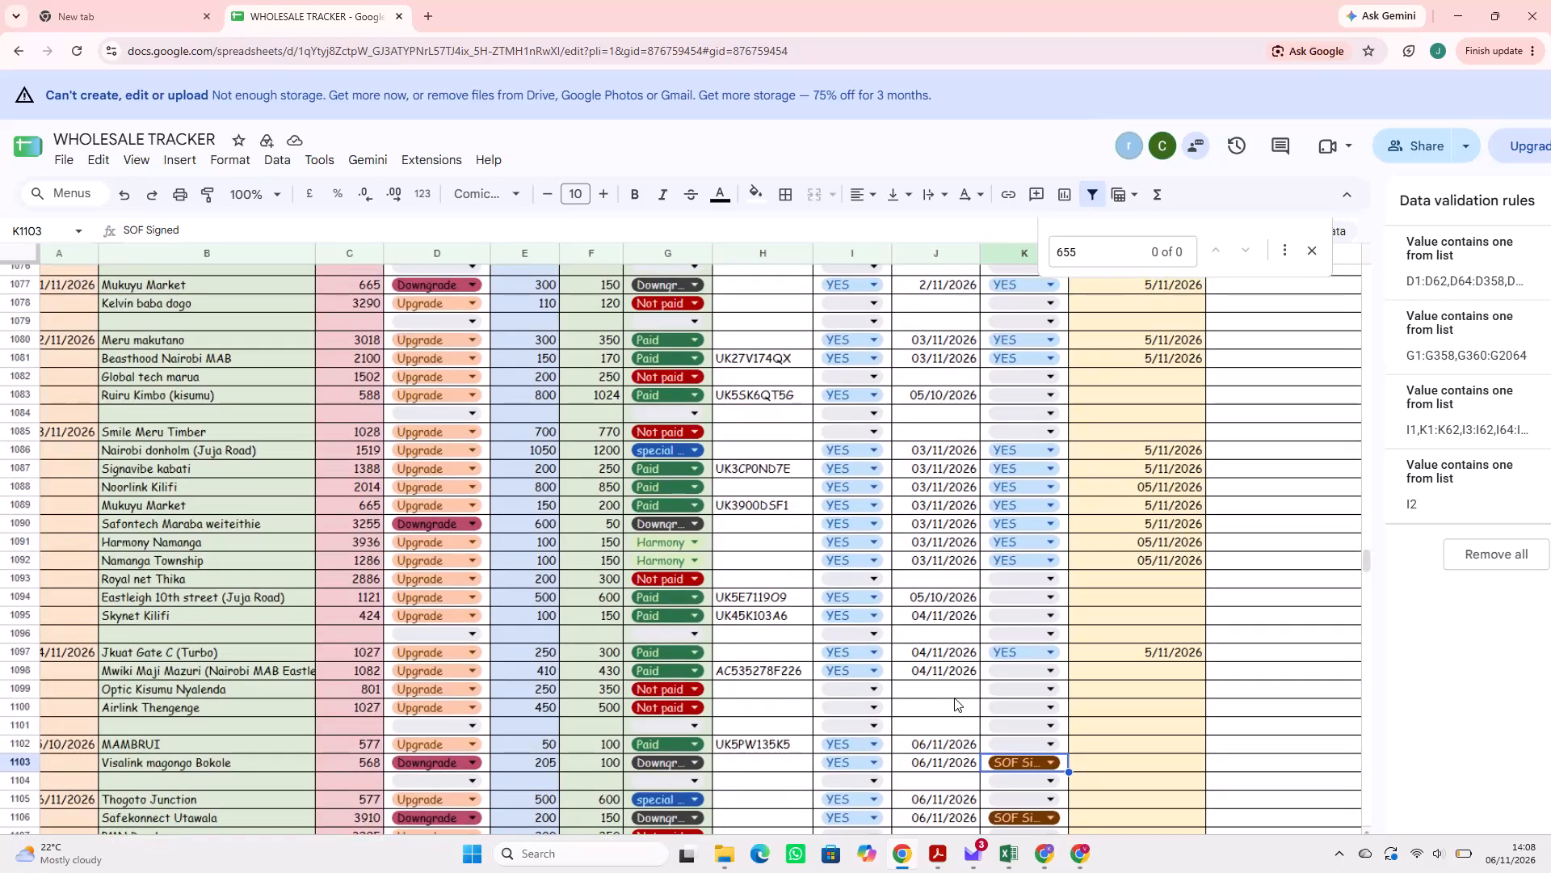
scroll(954, 698, up, 1)
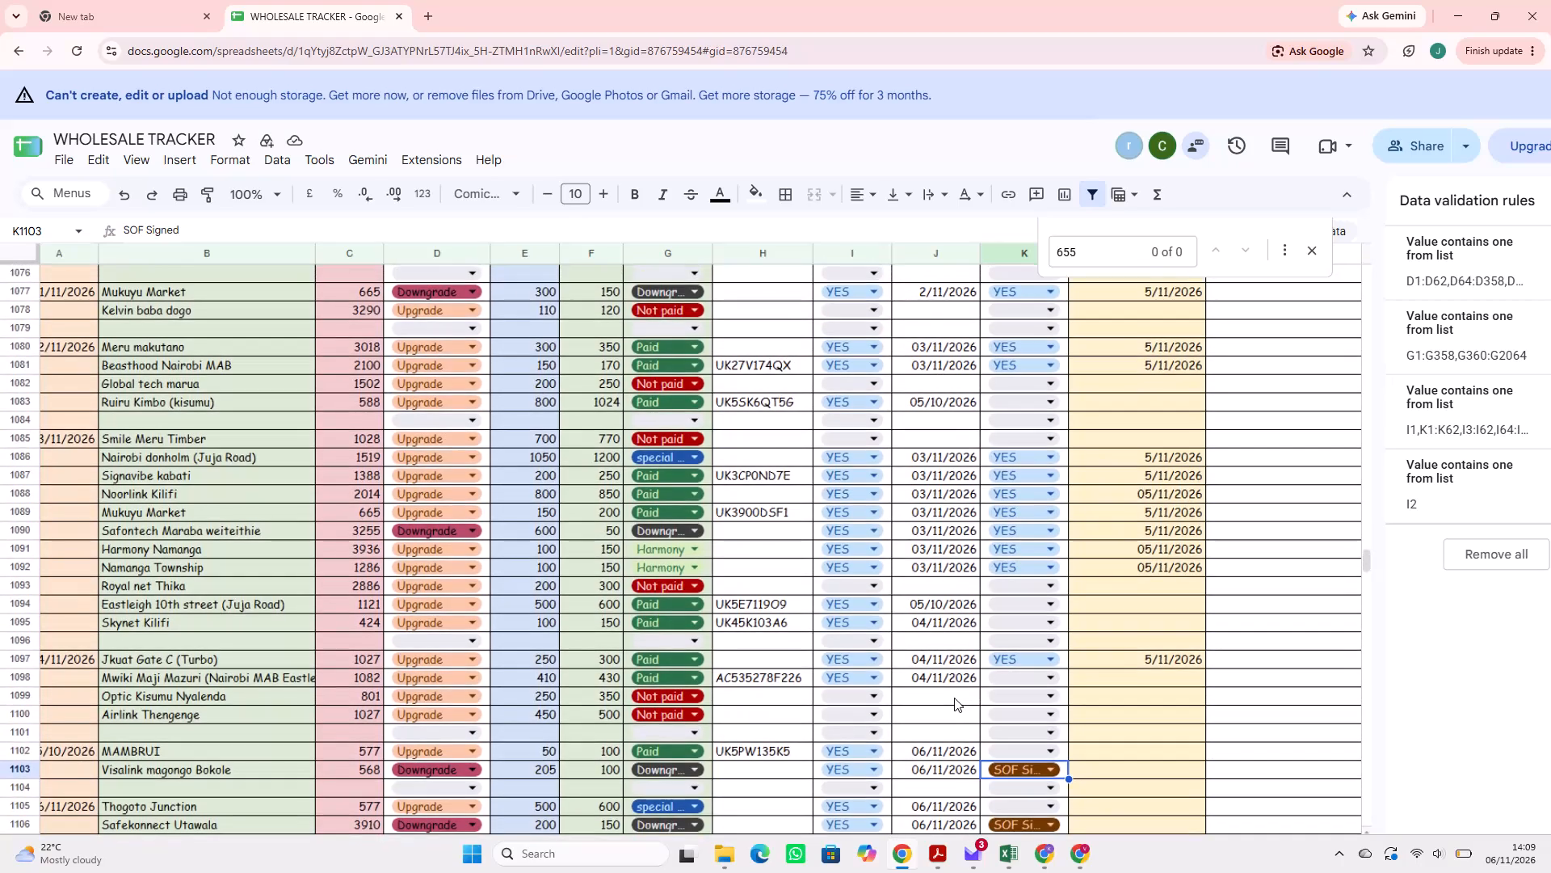
scroll(954, 698, up, 5)
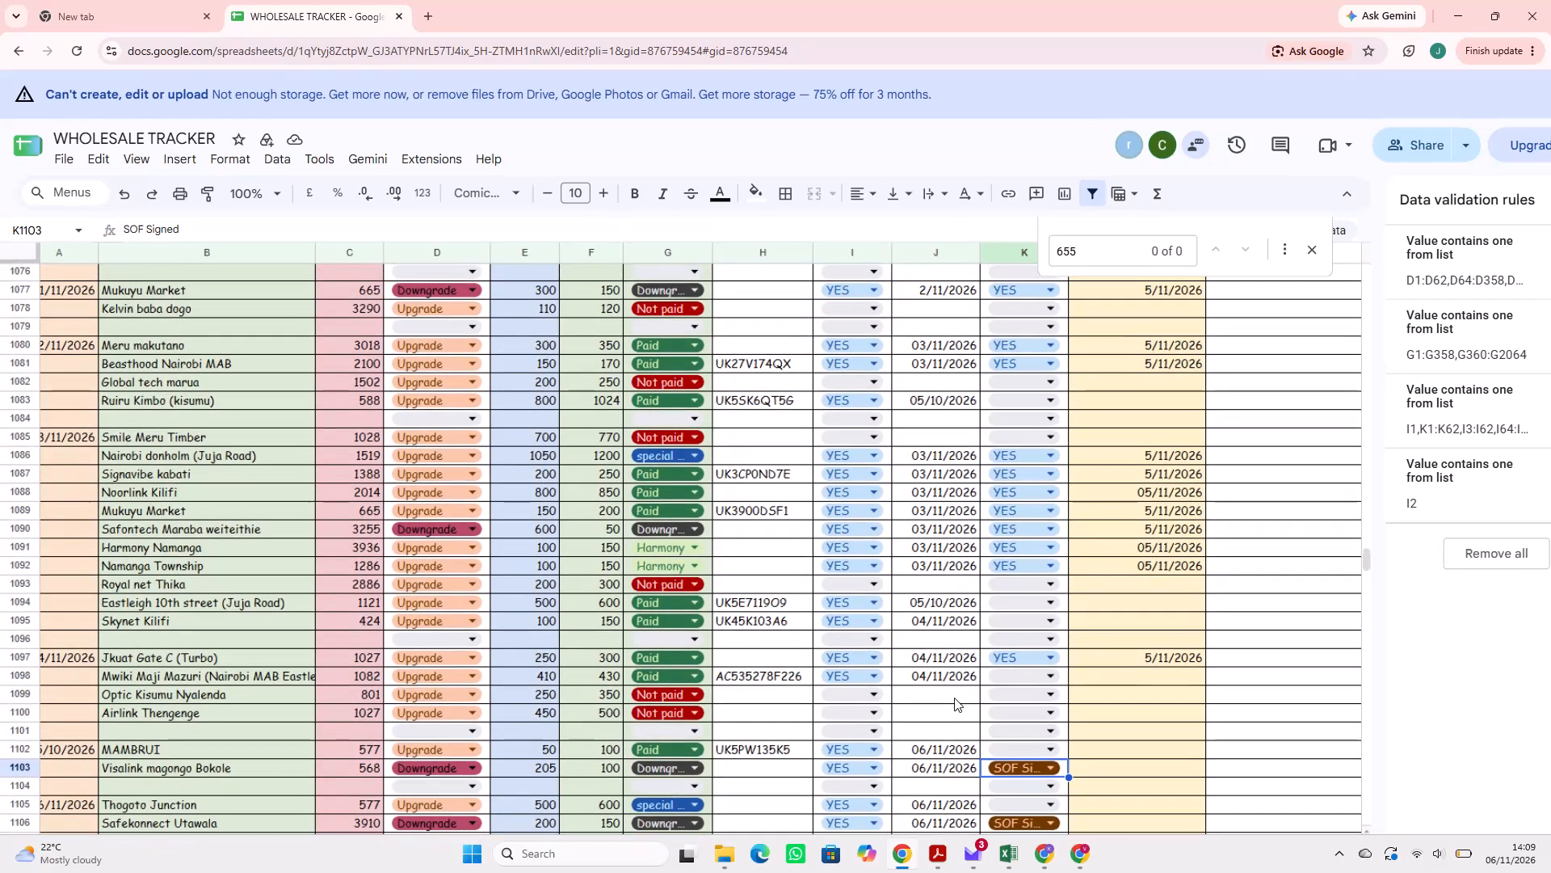
scroll(954, 698, up, 2)
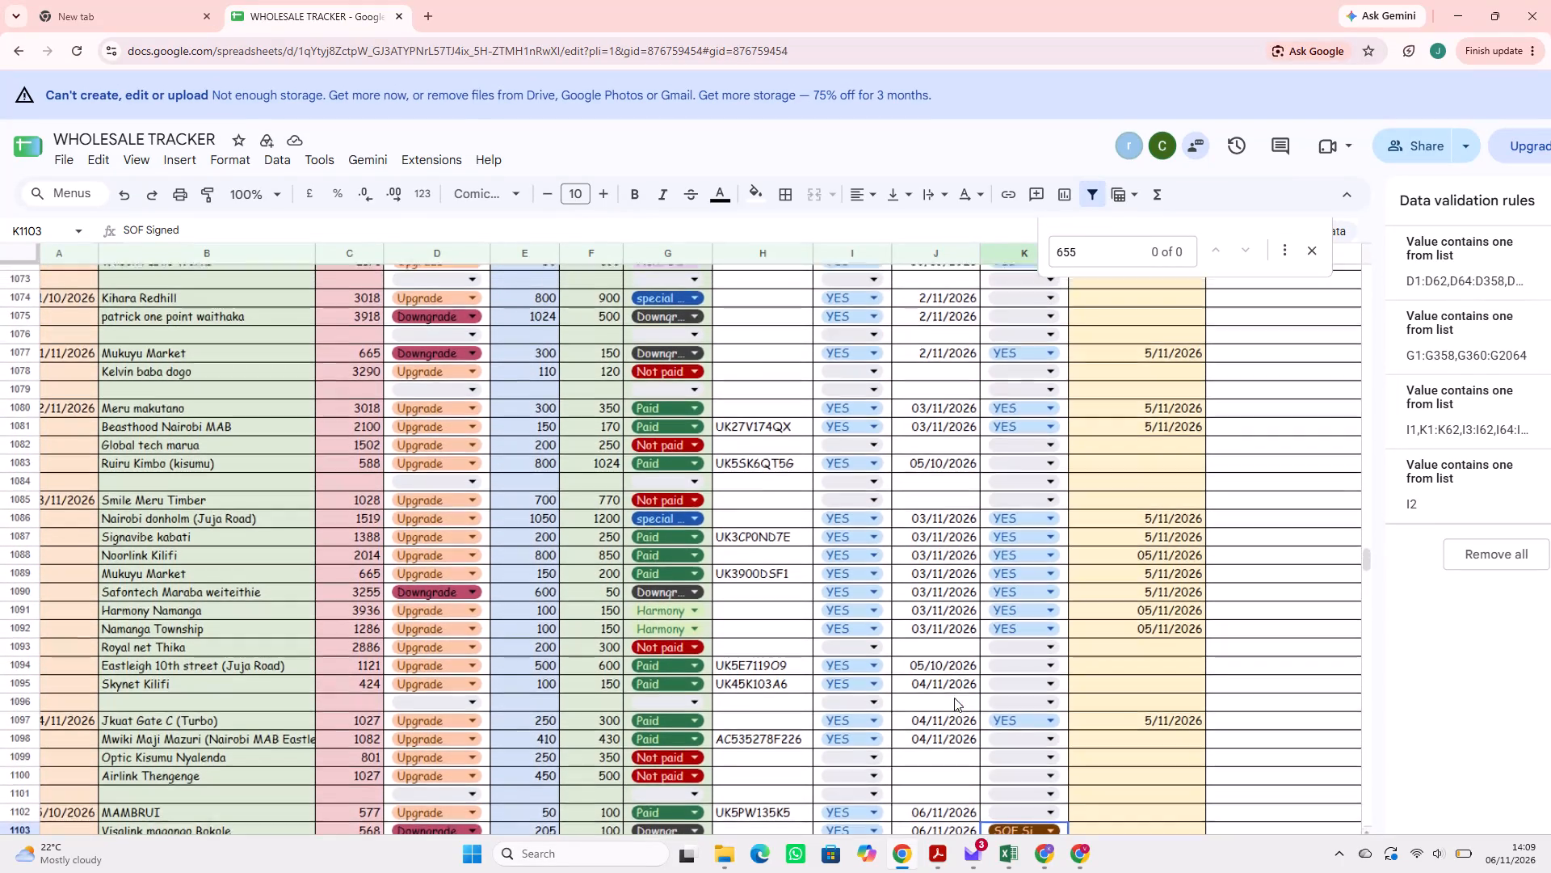
scroll(954, 698, up, 1)
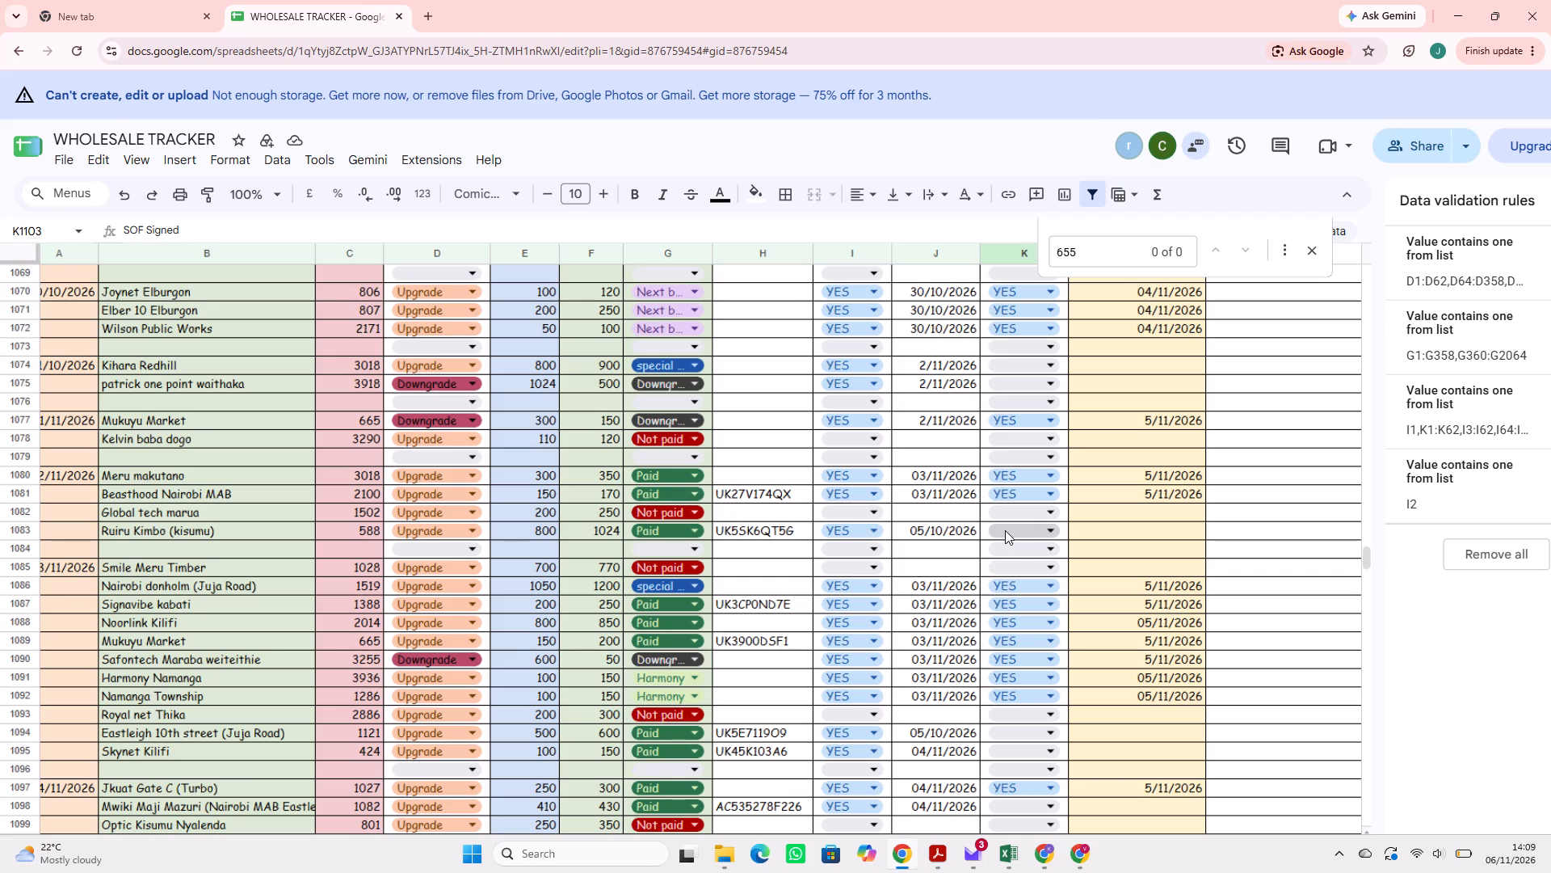
scroll(1076, 486, up, 1)
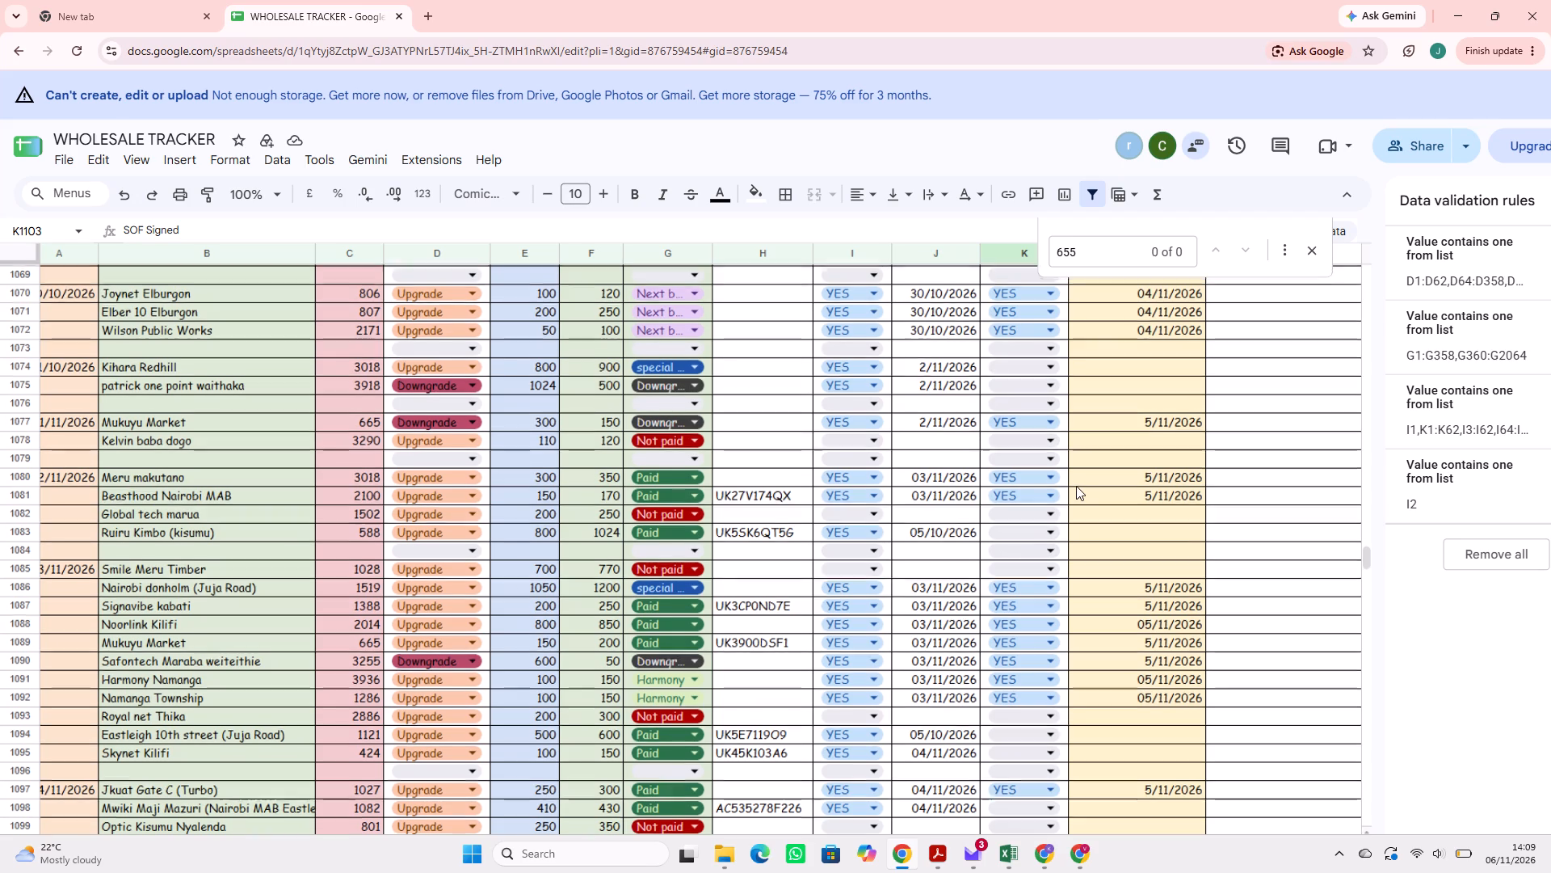
scroll(1076, 486, up, 1)
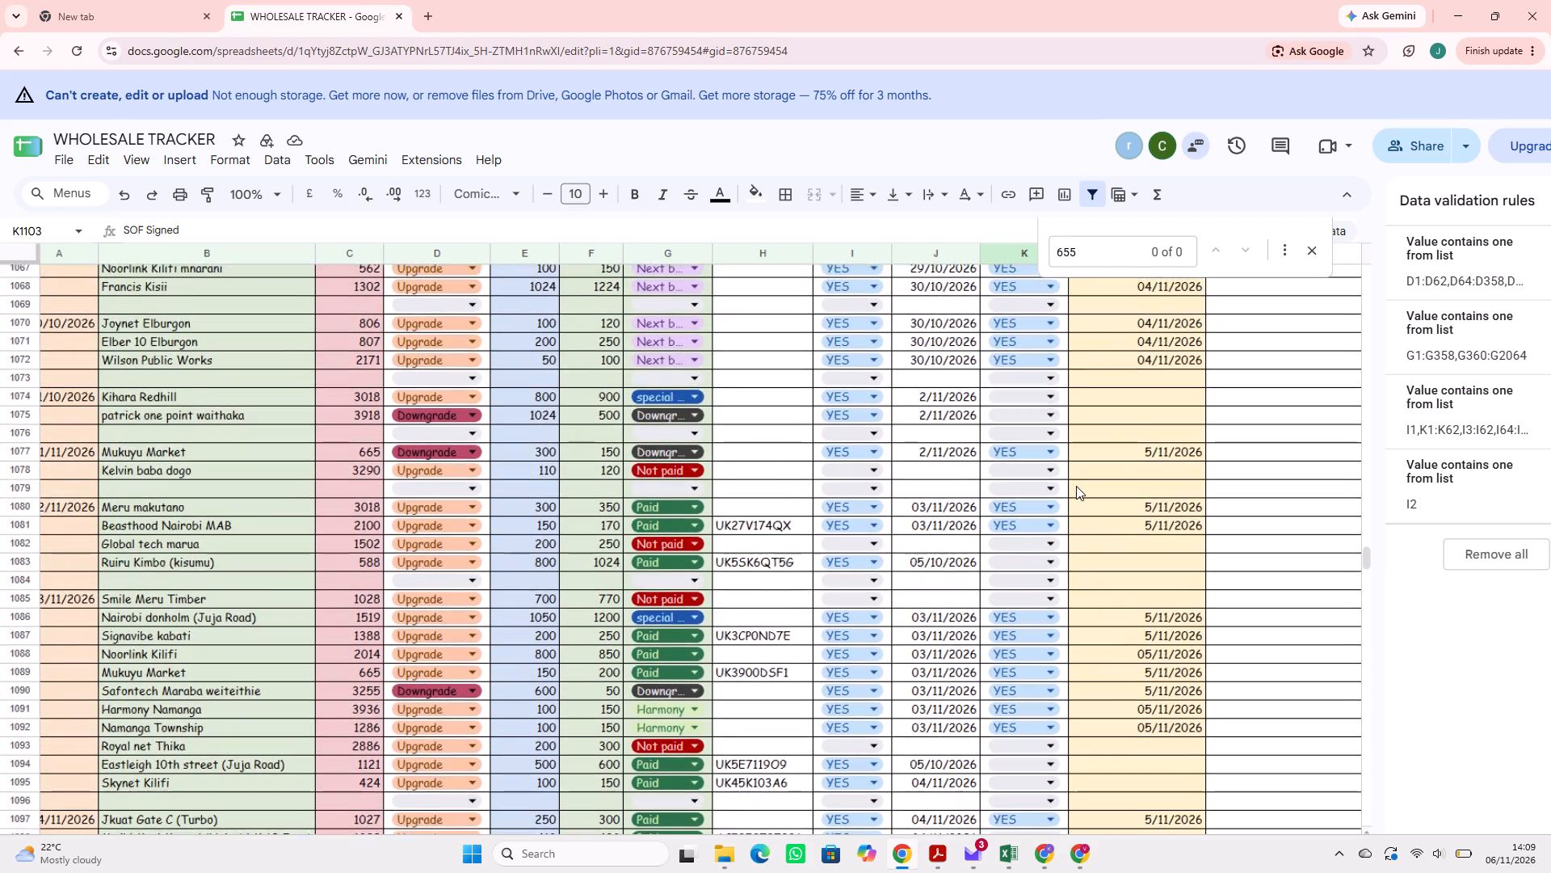
scroll(1076, 486, up, 2)
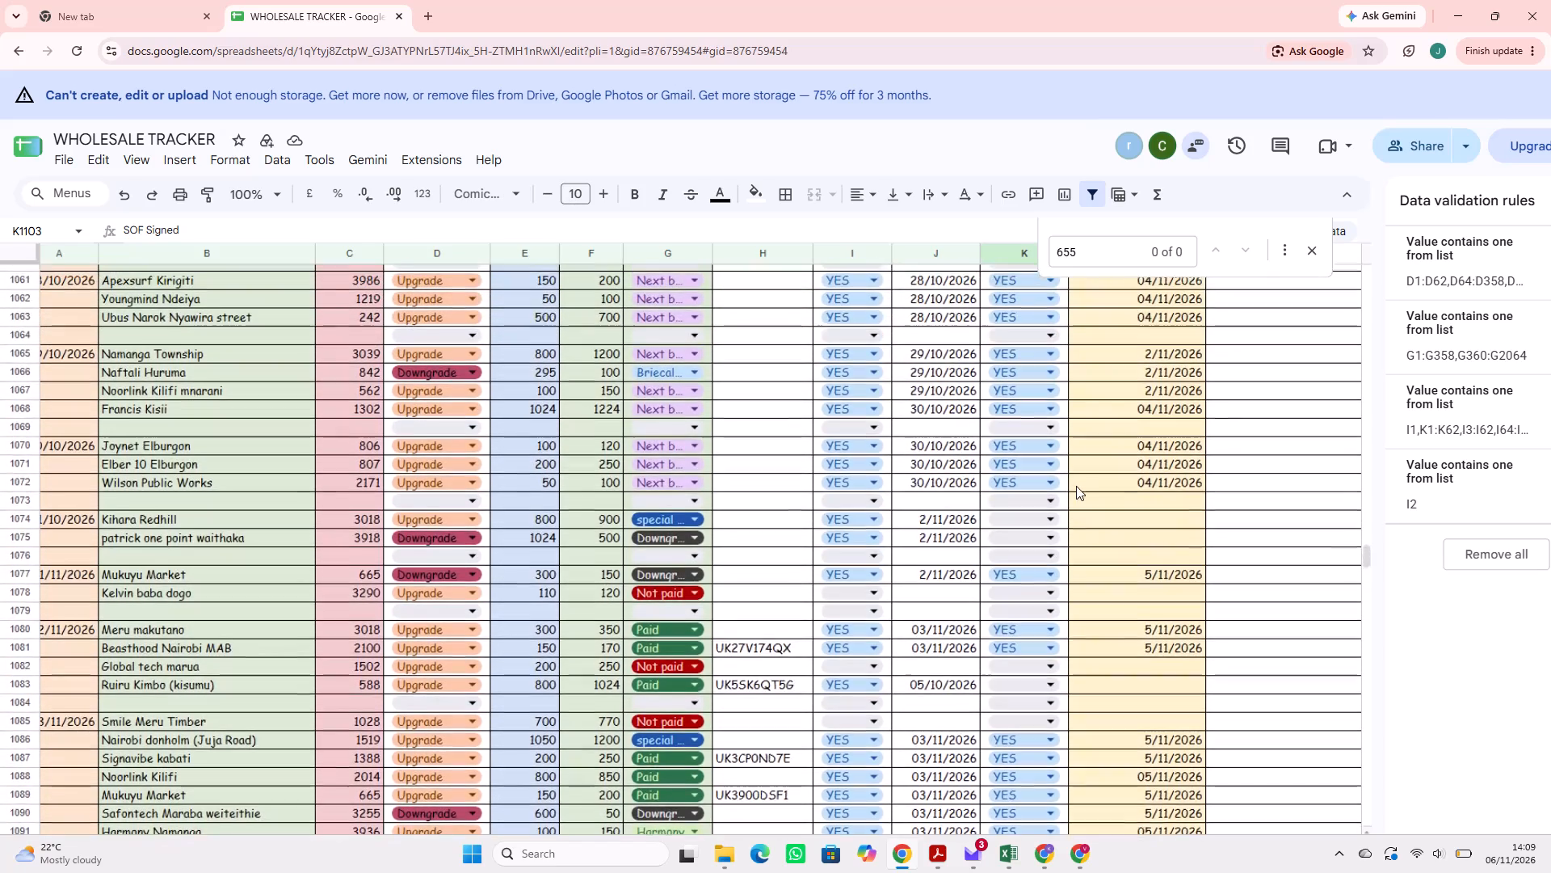
scroll(1076, 486, up, 1)
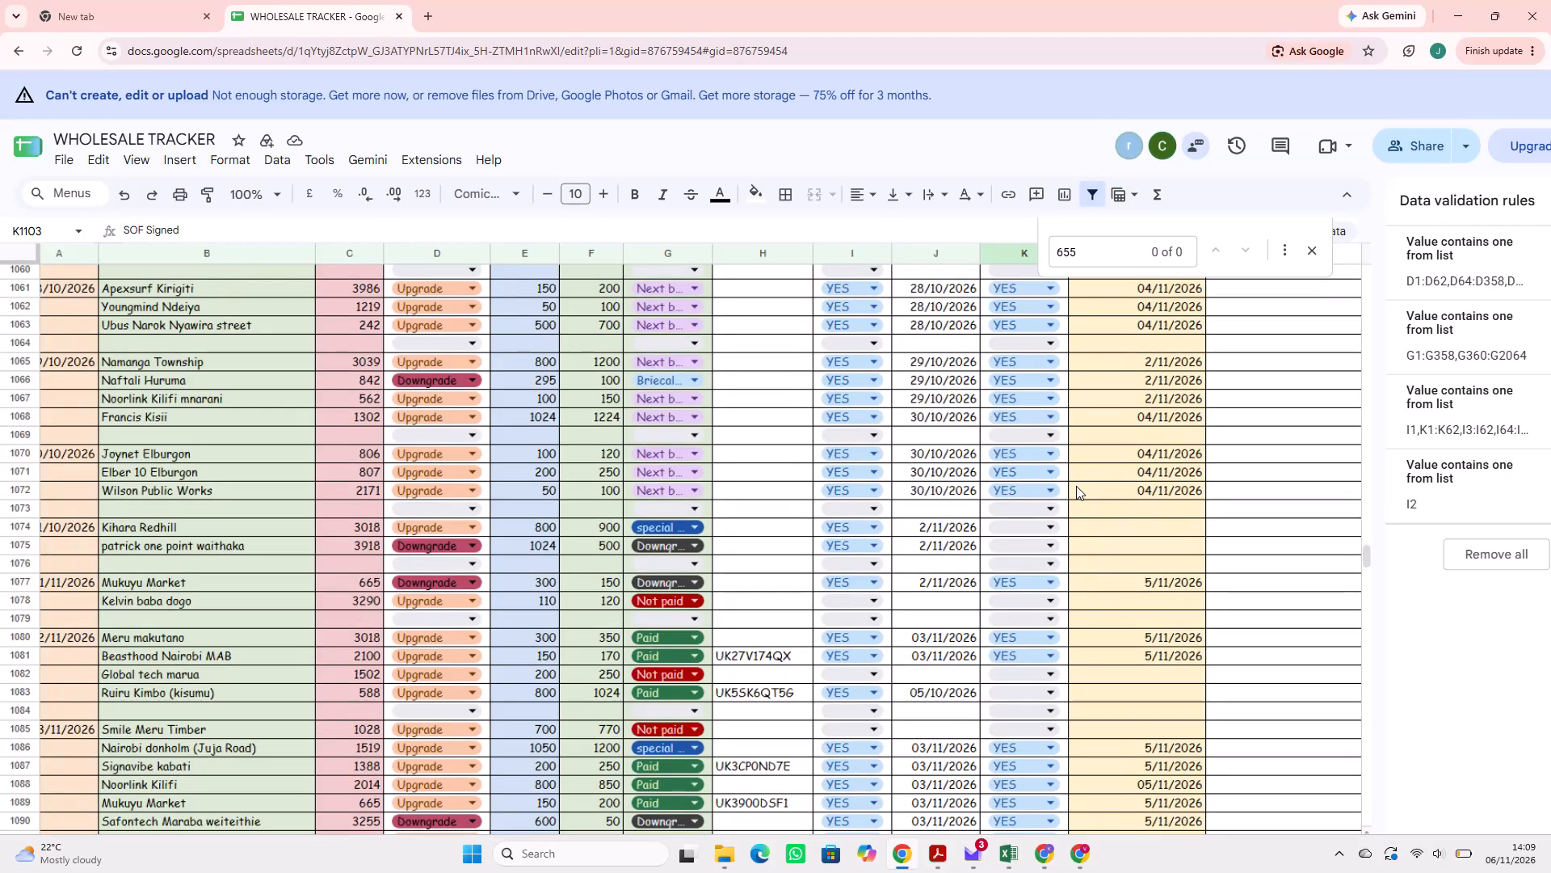
scroll(1076, 486, up, 2)
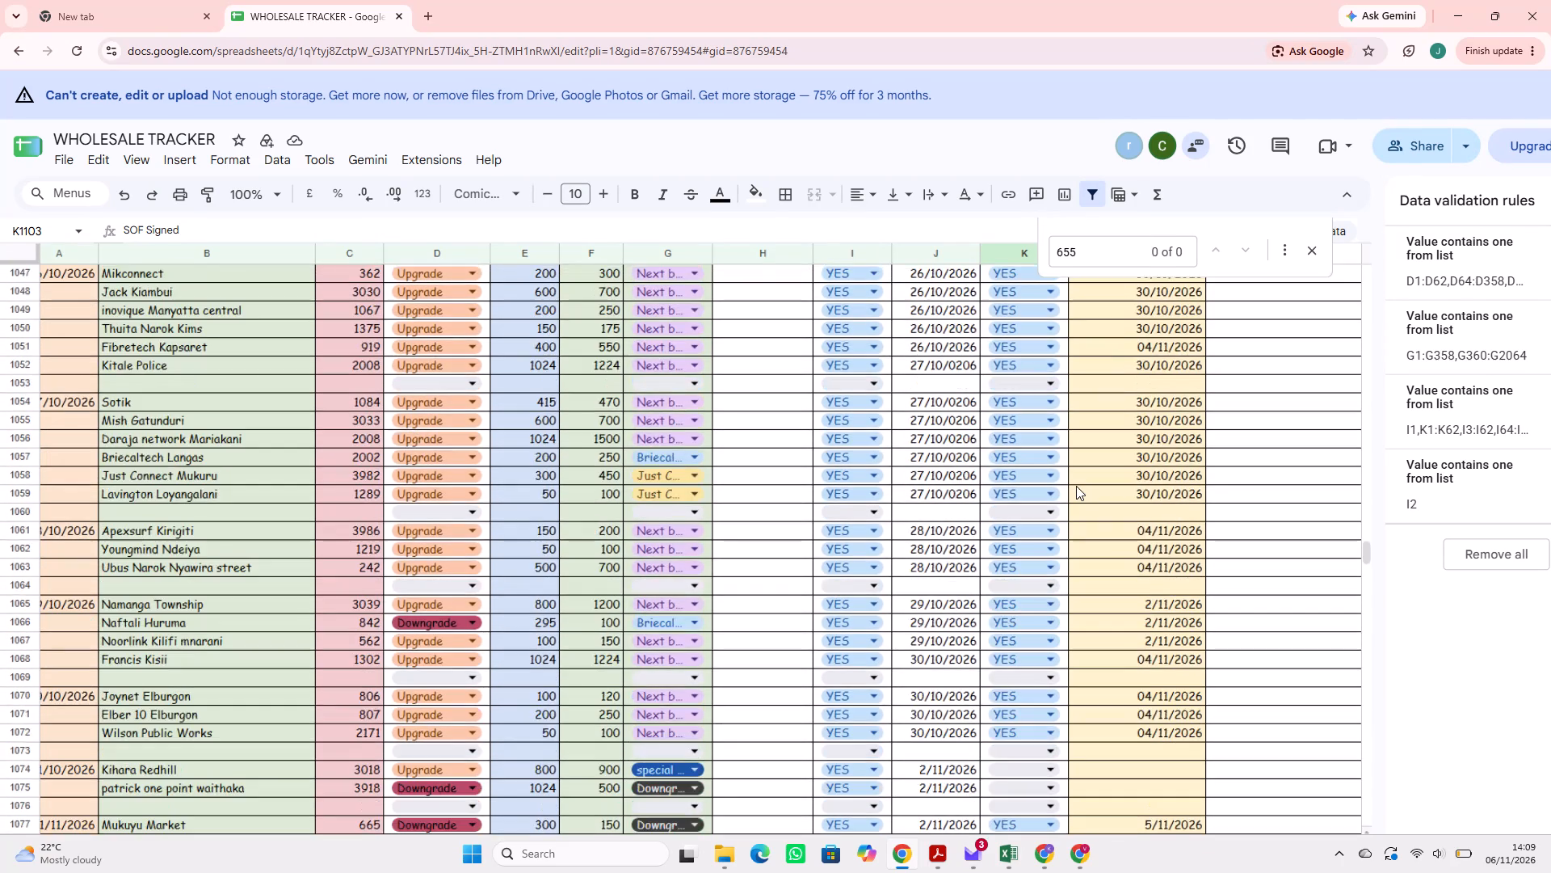
scroll(1076, 486, down, 3)
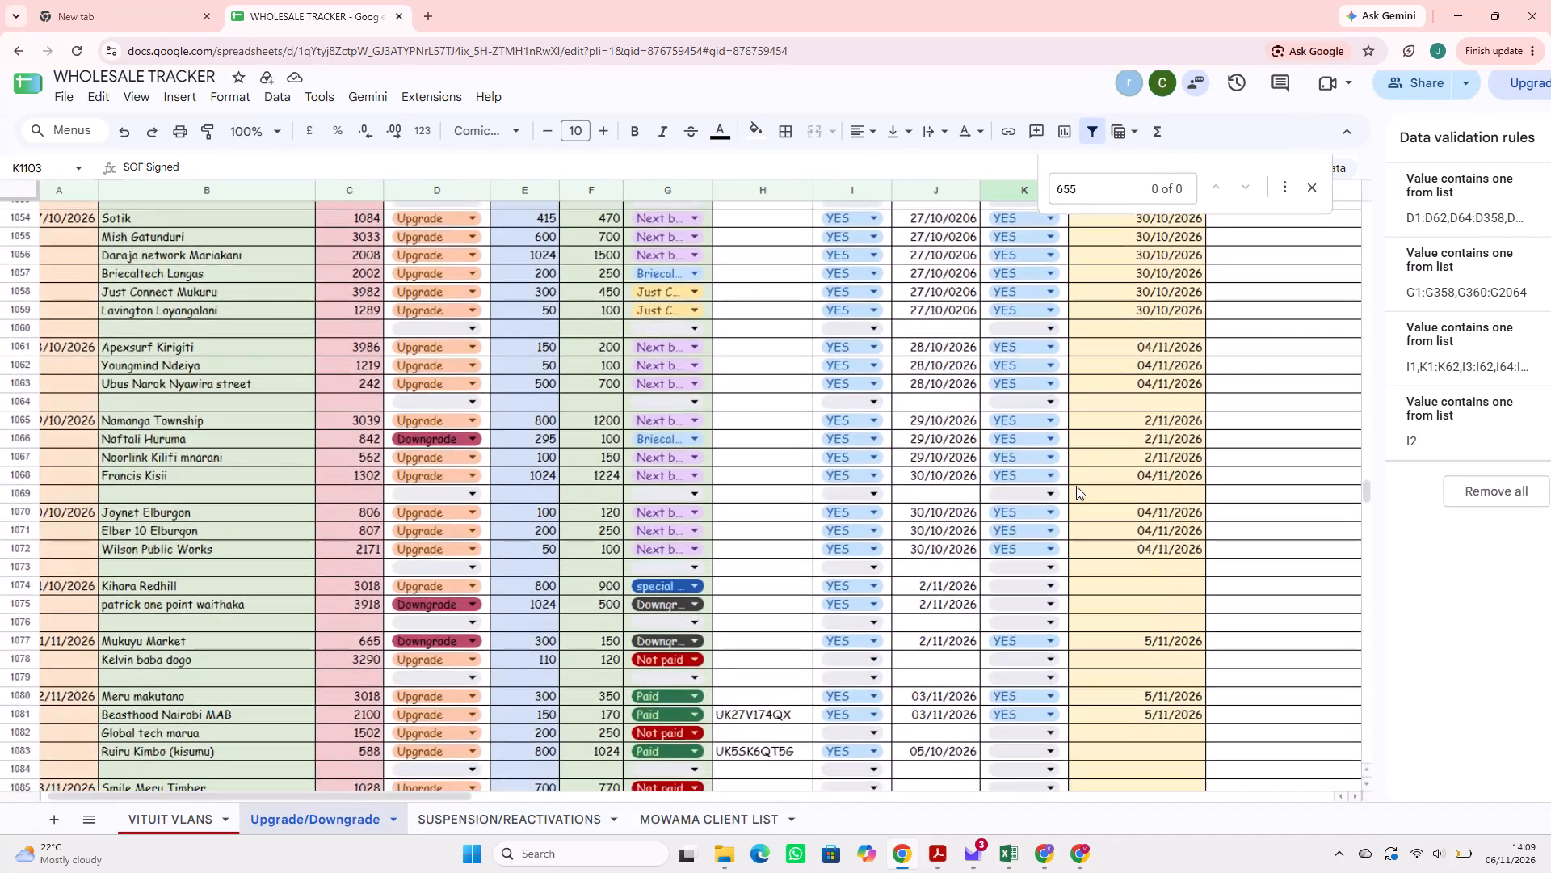
Mark the Skynet Kilifi and Mwiki Maji Mazuri upgrades as SOF Signed in column K.
scroll(1076, 486, down, 2)
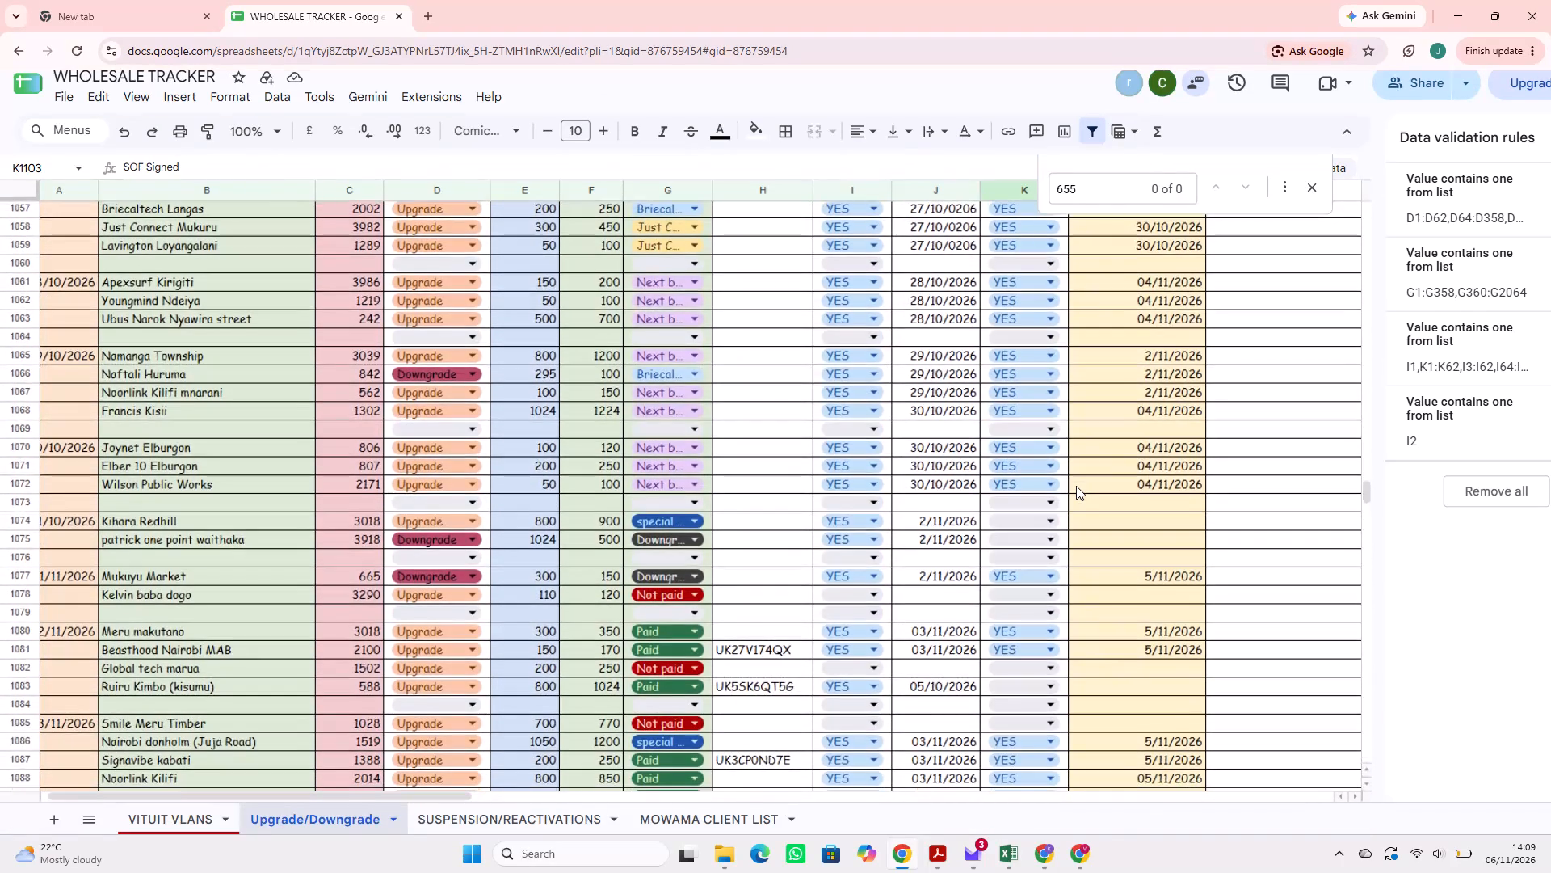
scroll(1076, 486, down, 3)
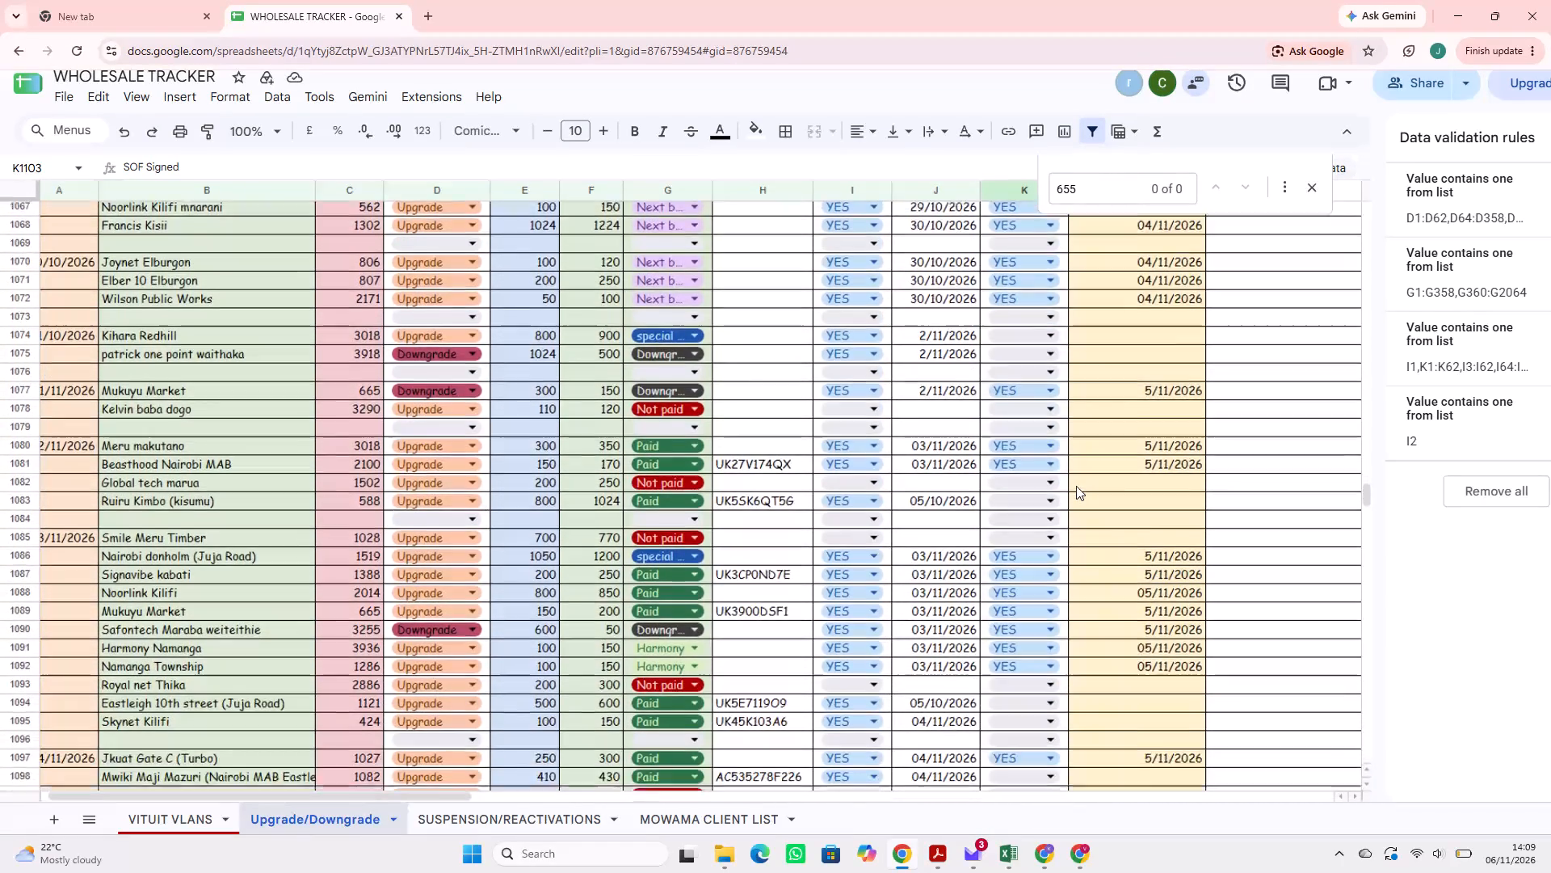
scroll(1076, 486, down, 1)
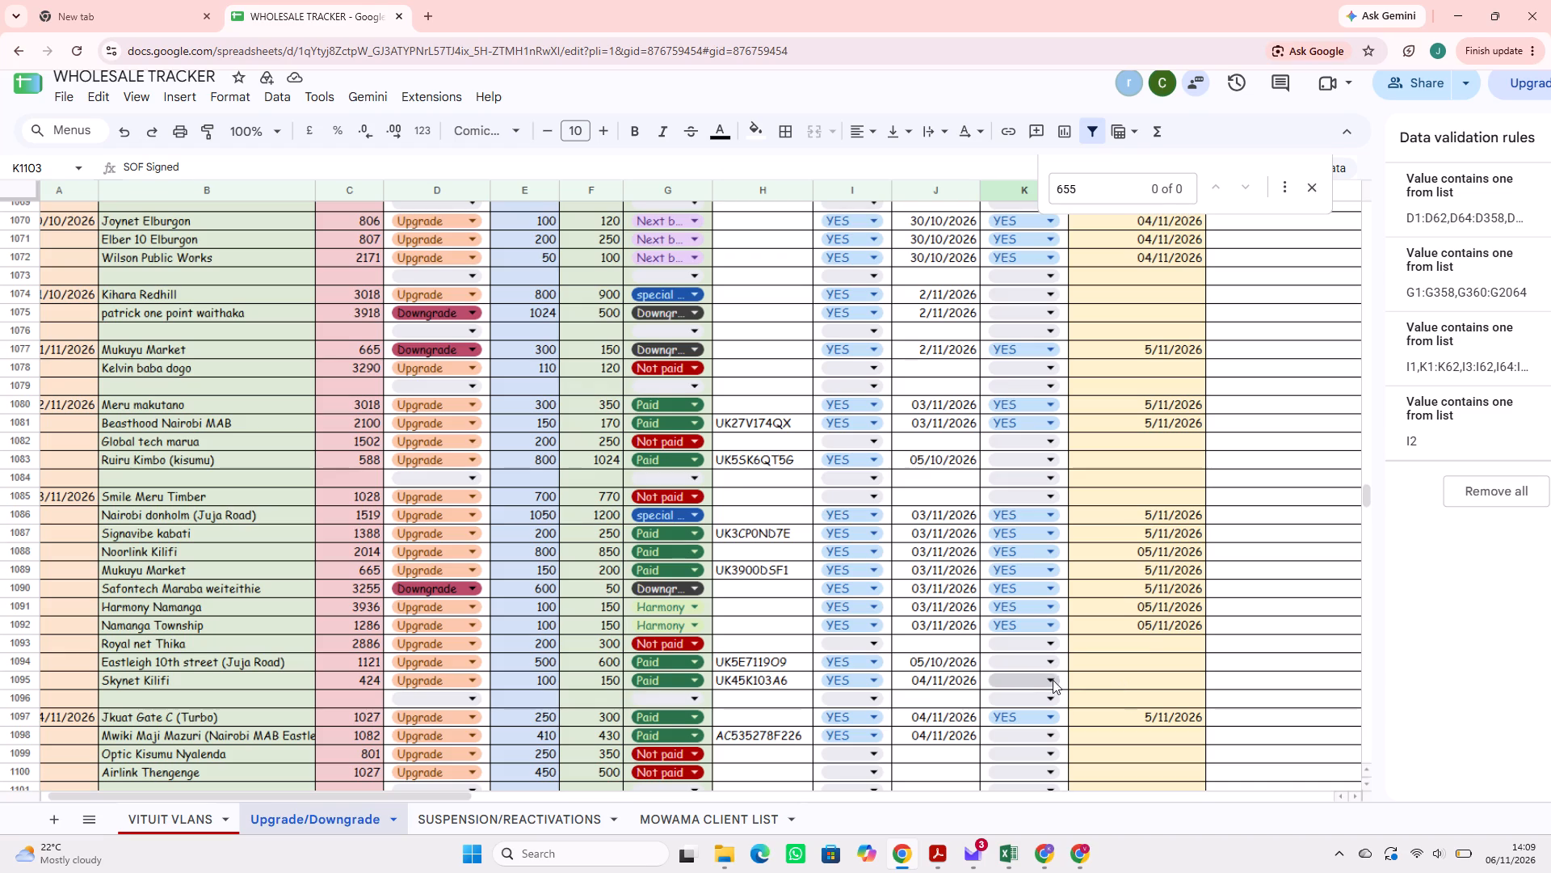
click(1044, 680)
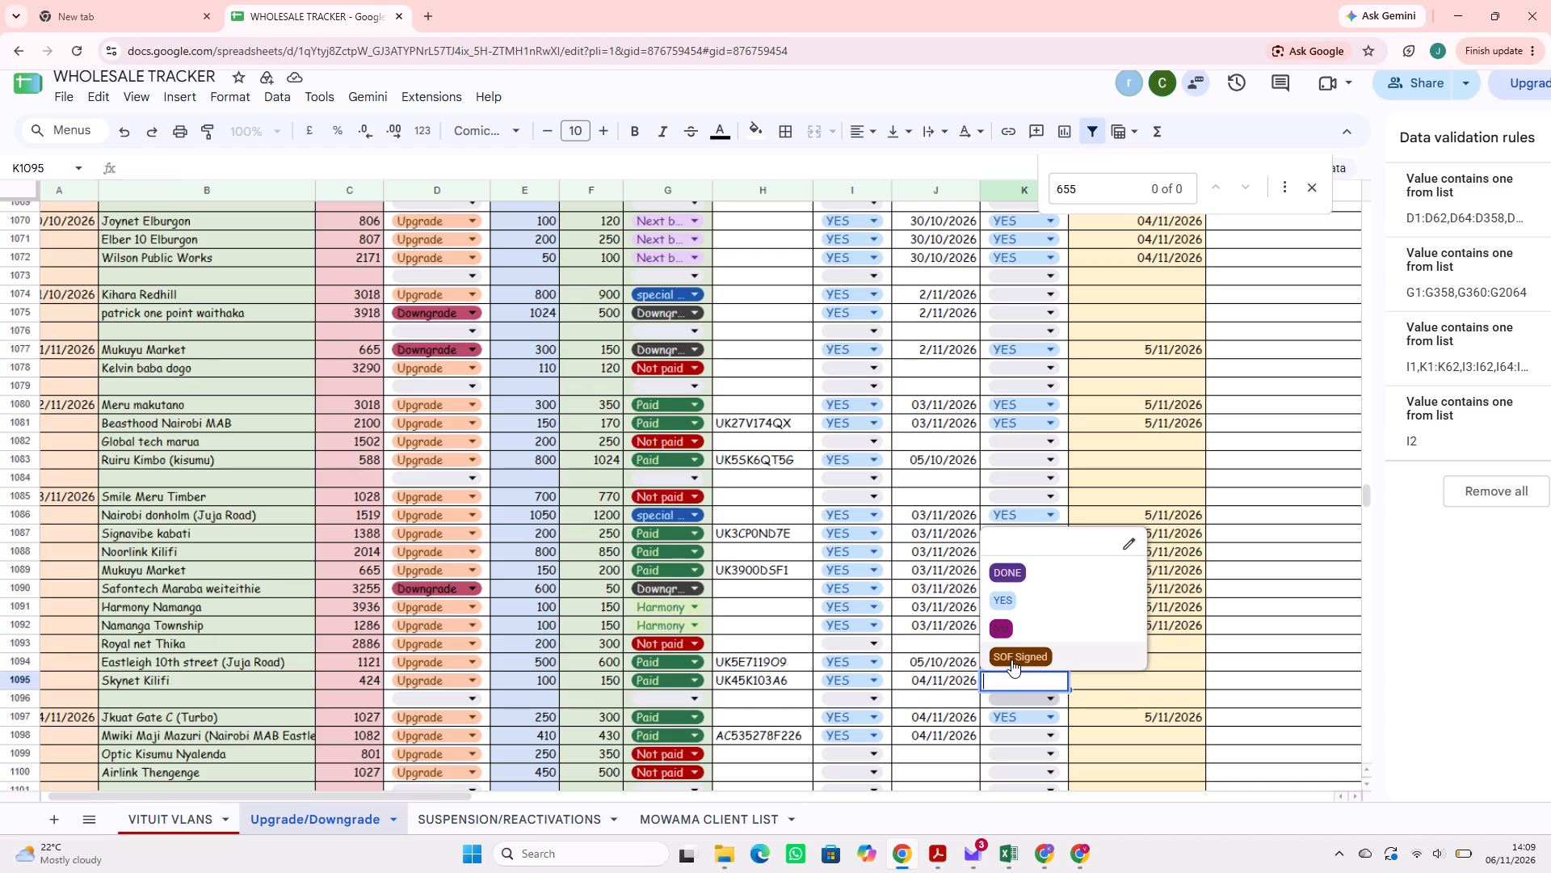
click(1011, 660)
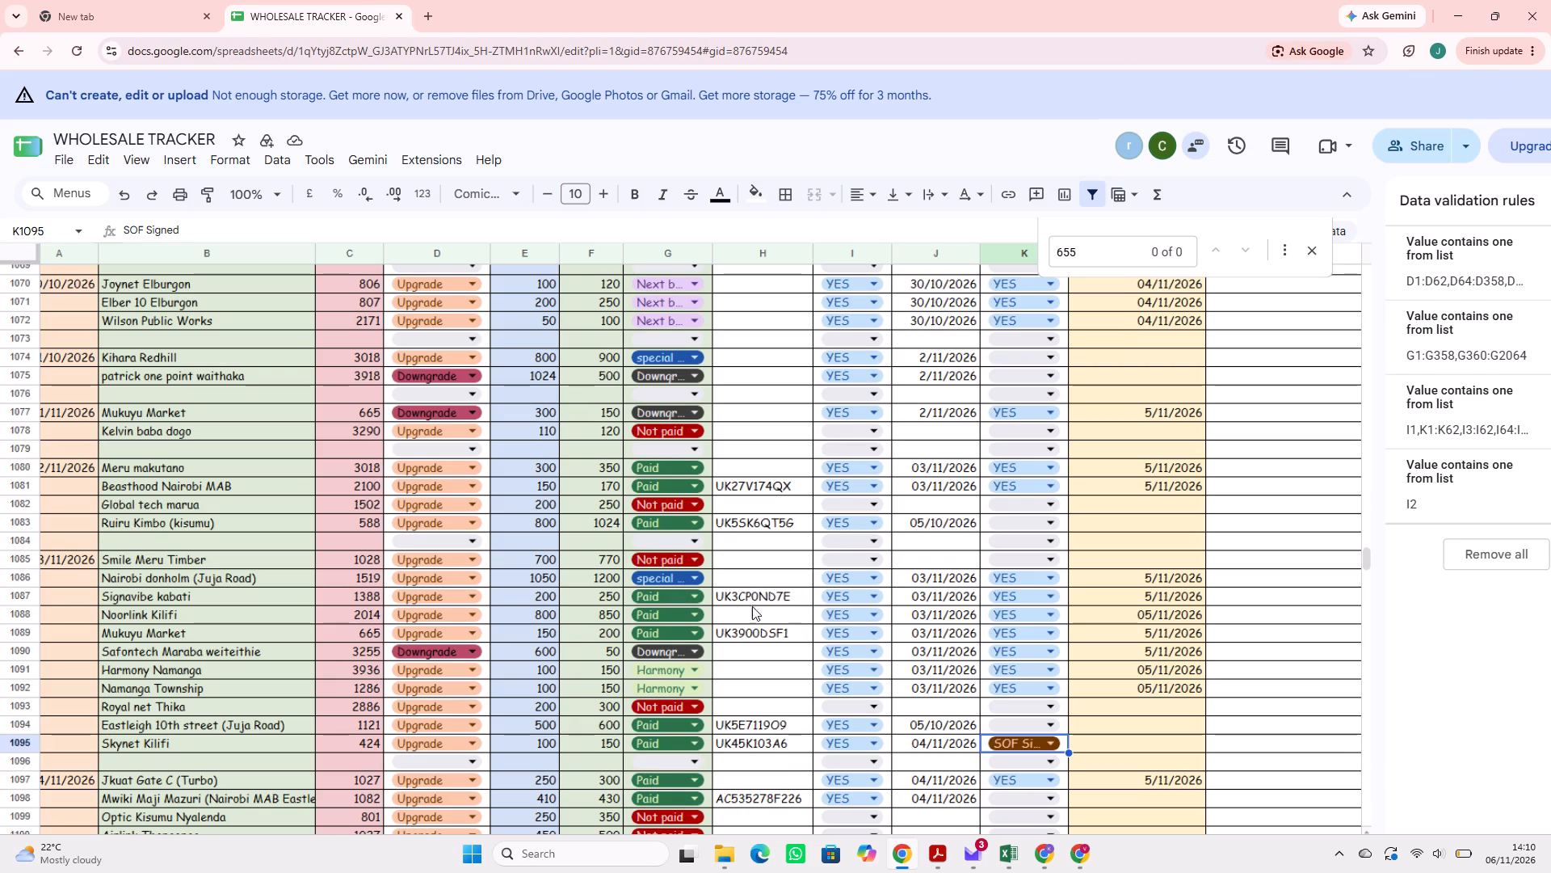
scroll(752, 626, down, 1)
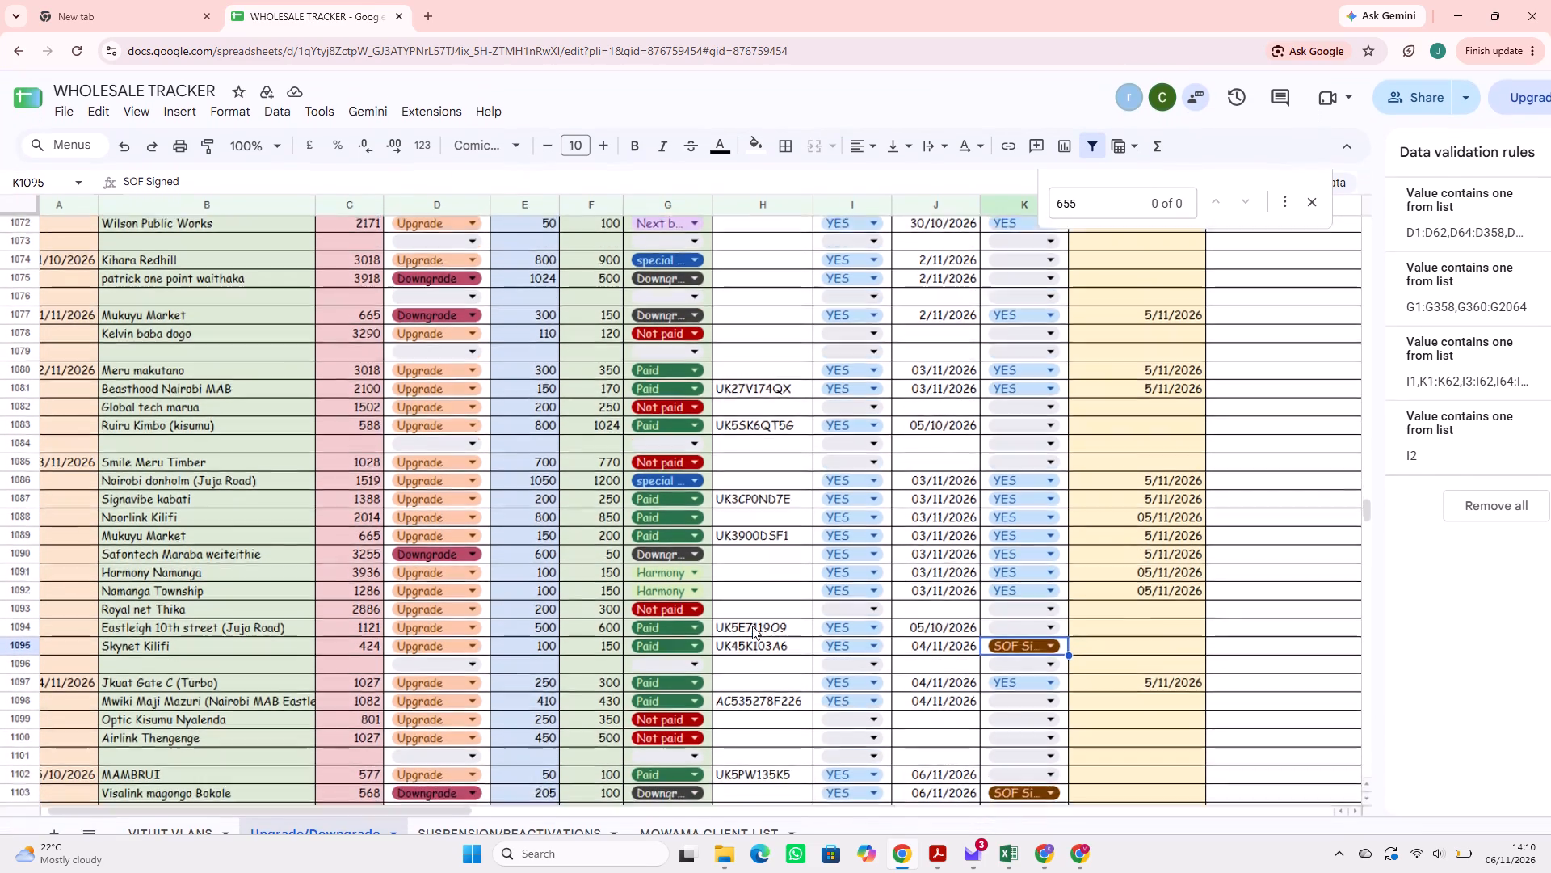
scroll(752, 626, down, 1)
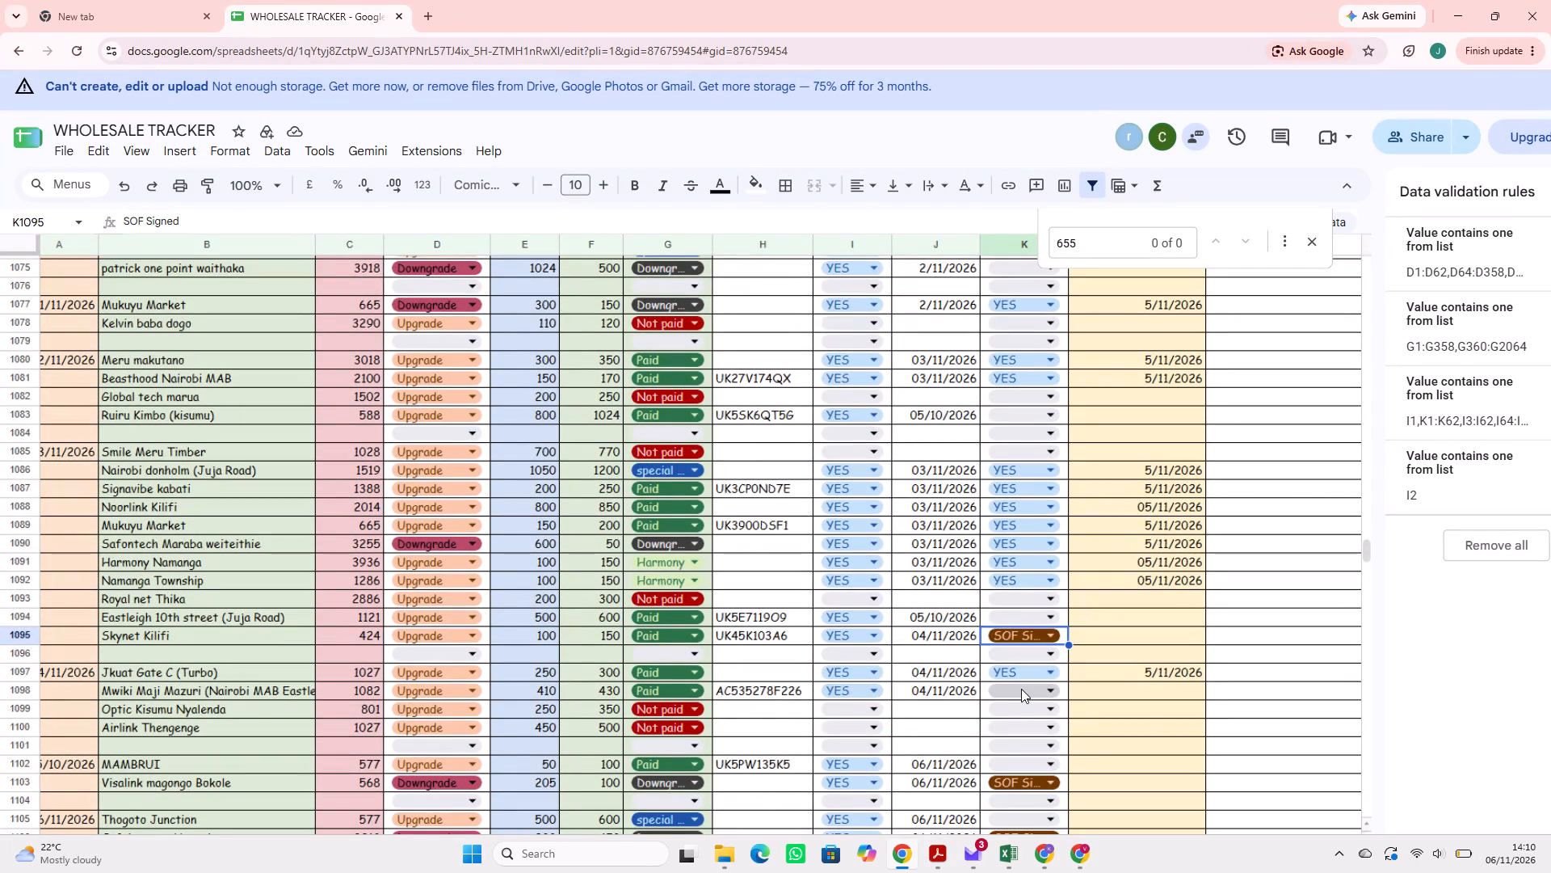
click(1043, 691)
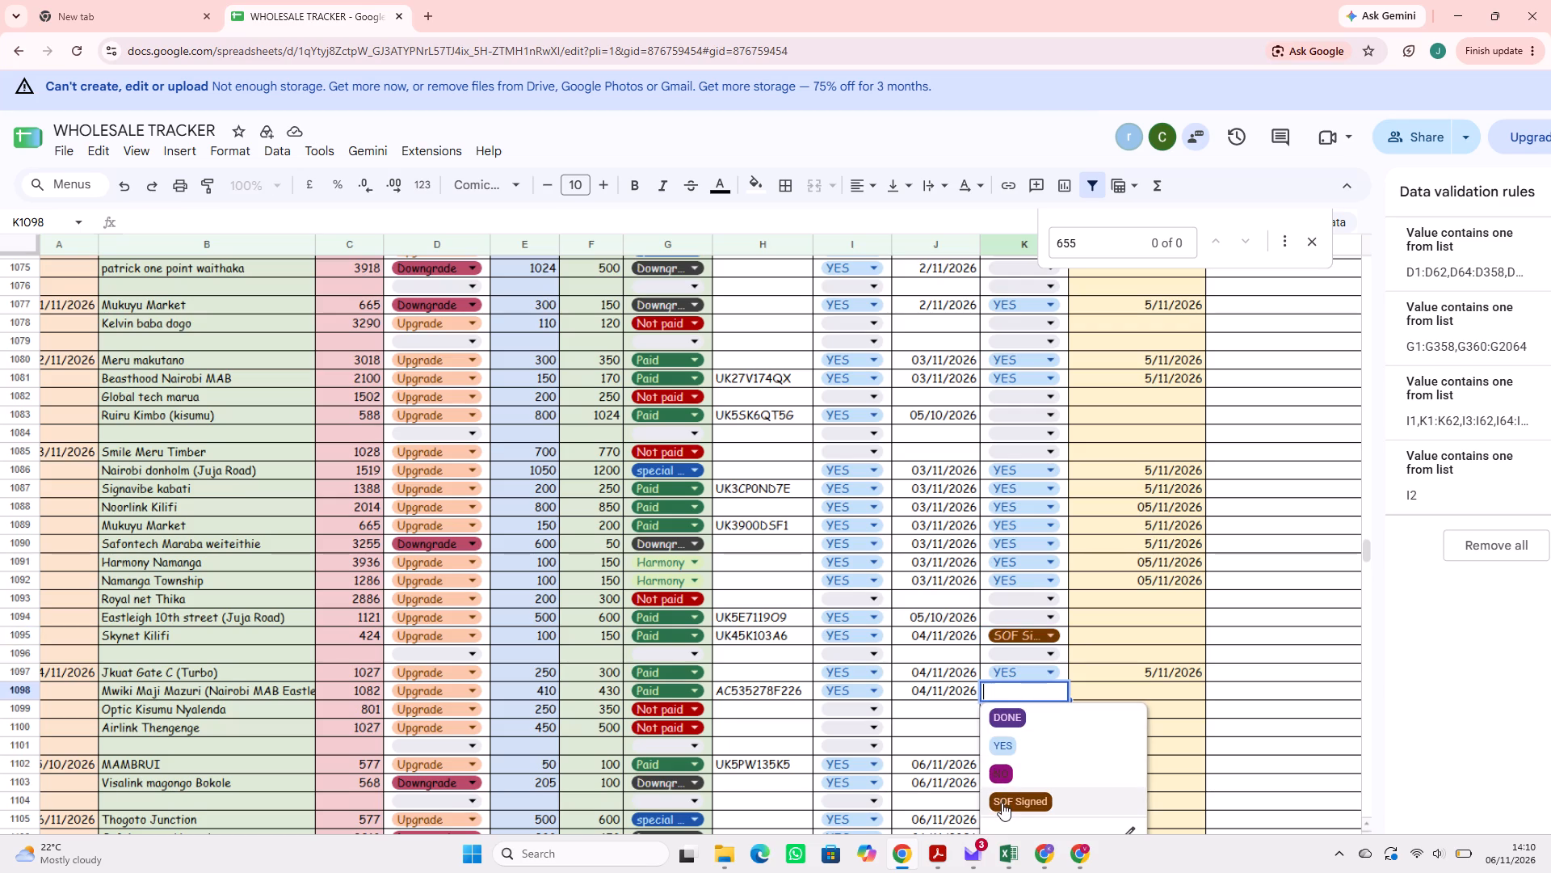
click(1002, 803)
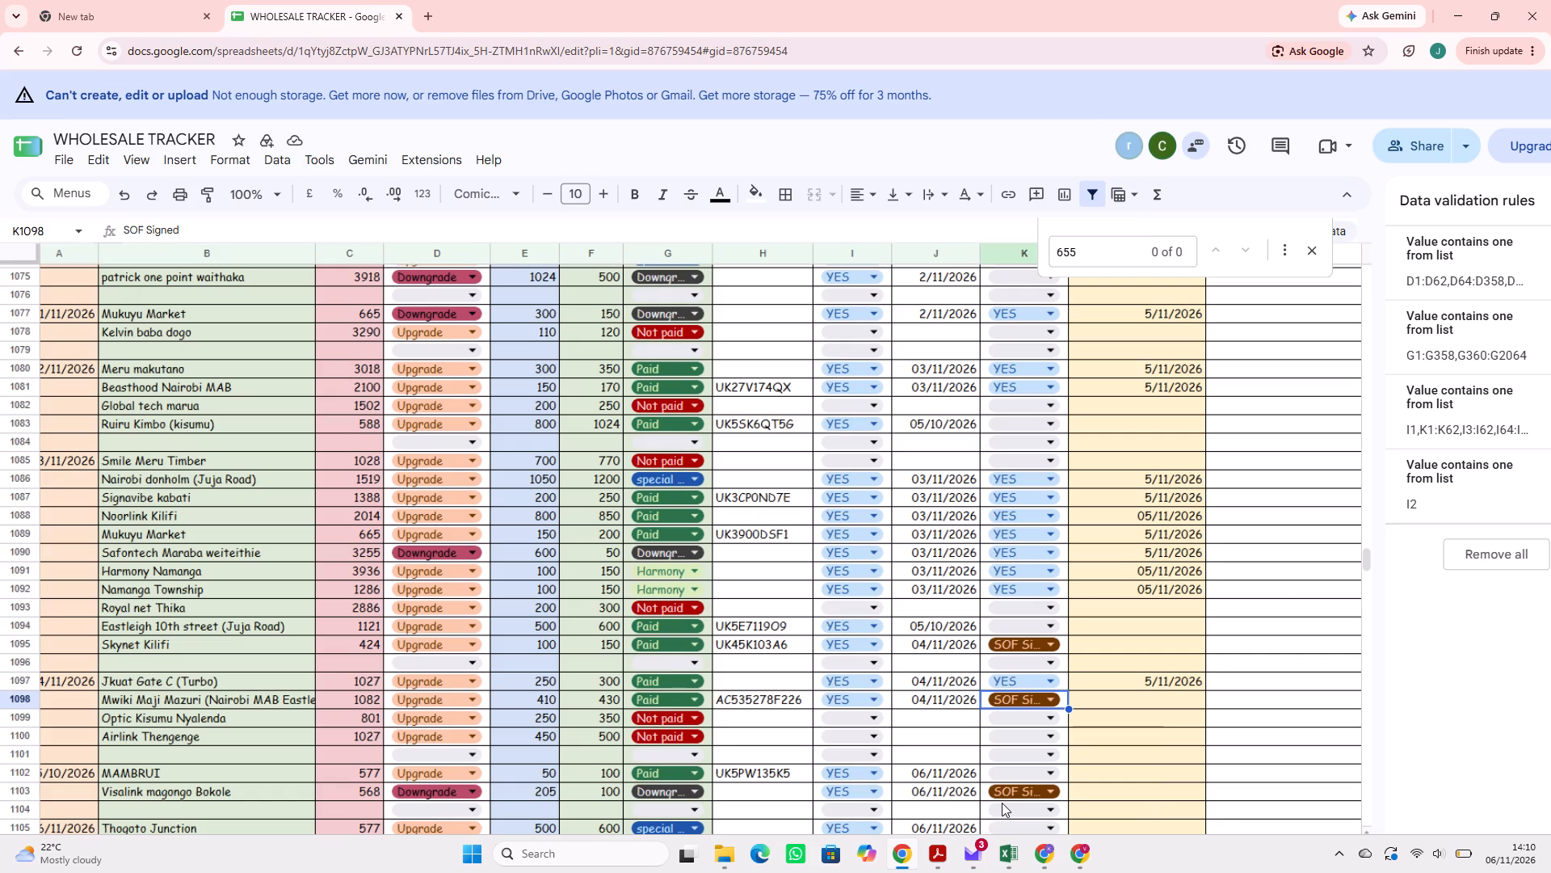
Mark the Ruiru Kimbo (kisumu), Eastleigh 10th street (Juja Road) and MAMBRUI upgrades as SOF Signed in column K.
click(1052, 422)
click(1005, 535)
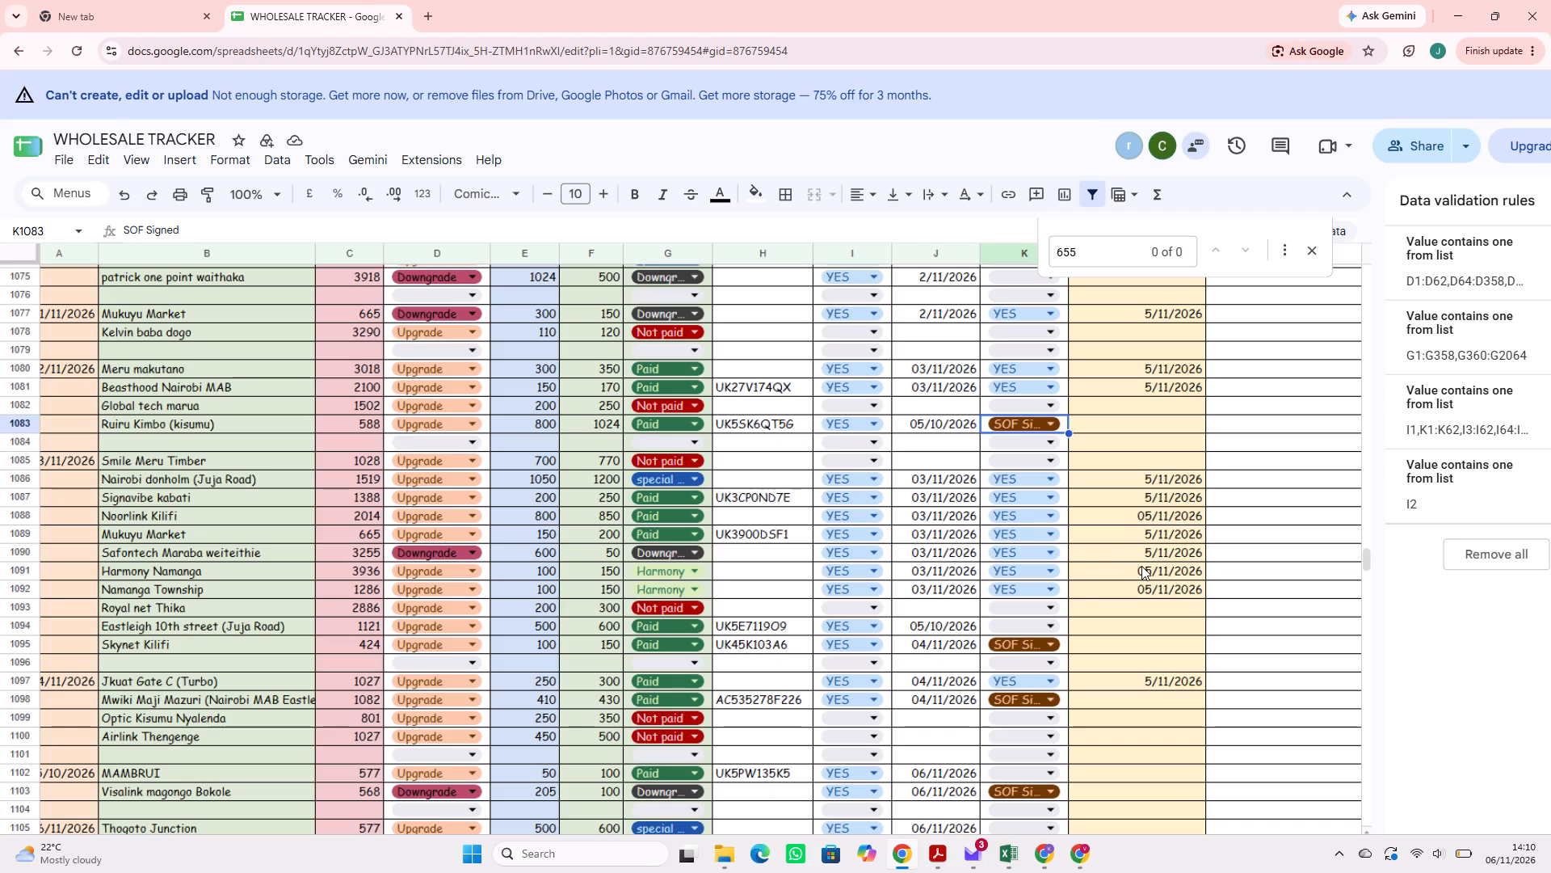
click(1053, 623)
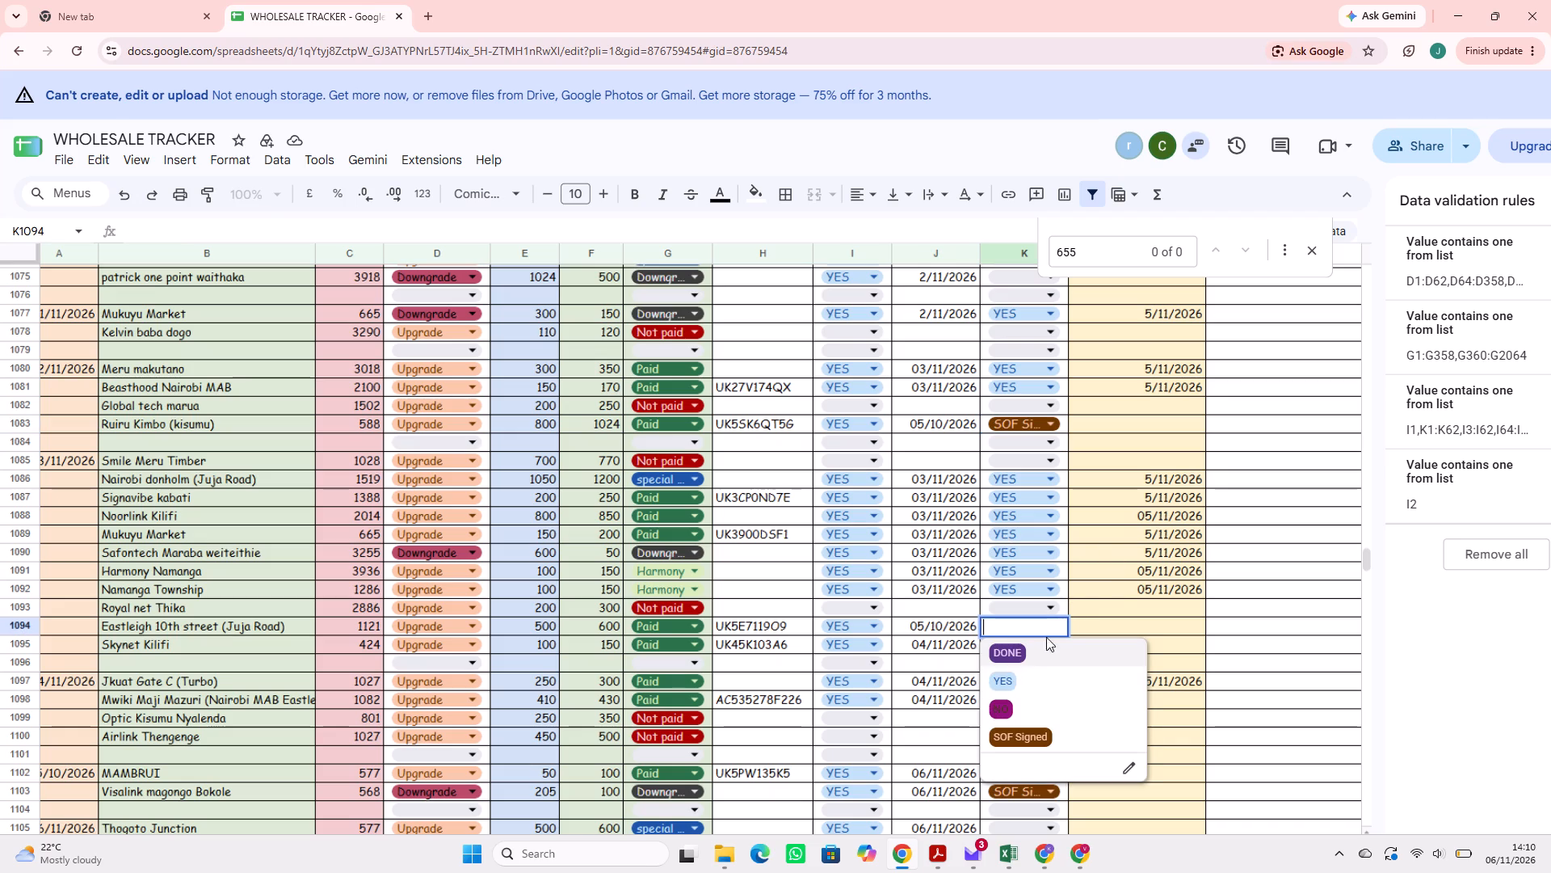
click(1012, 732)
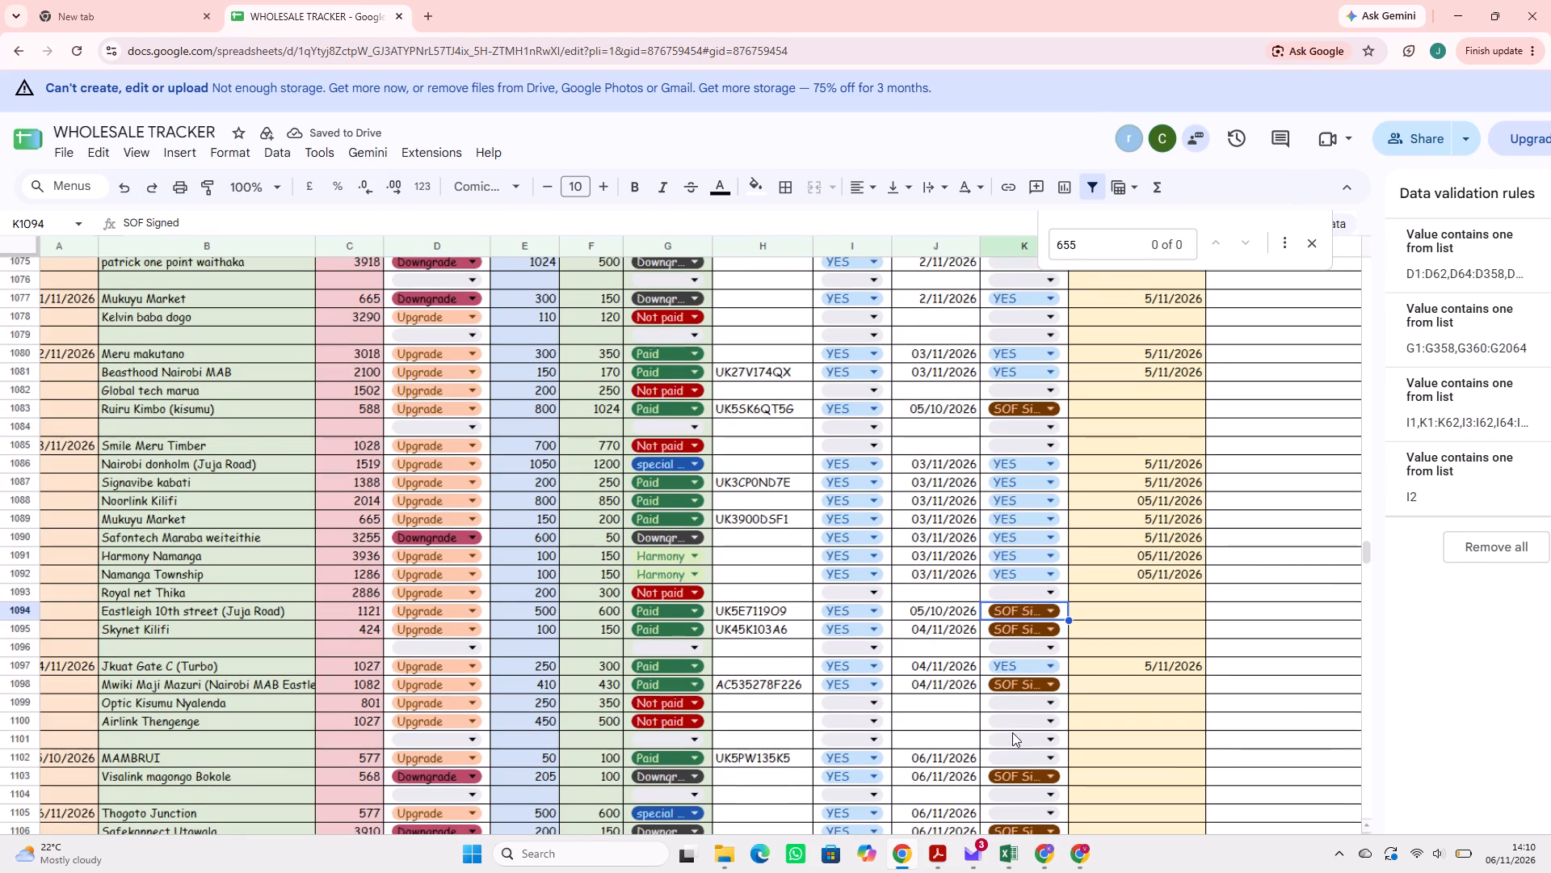
click(1047, 755)
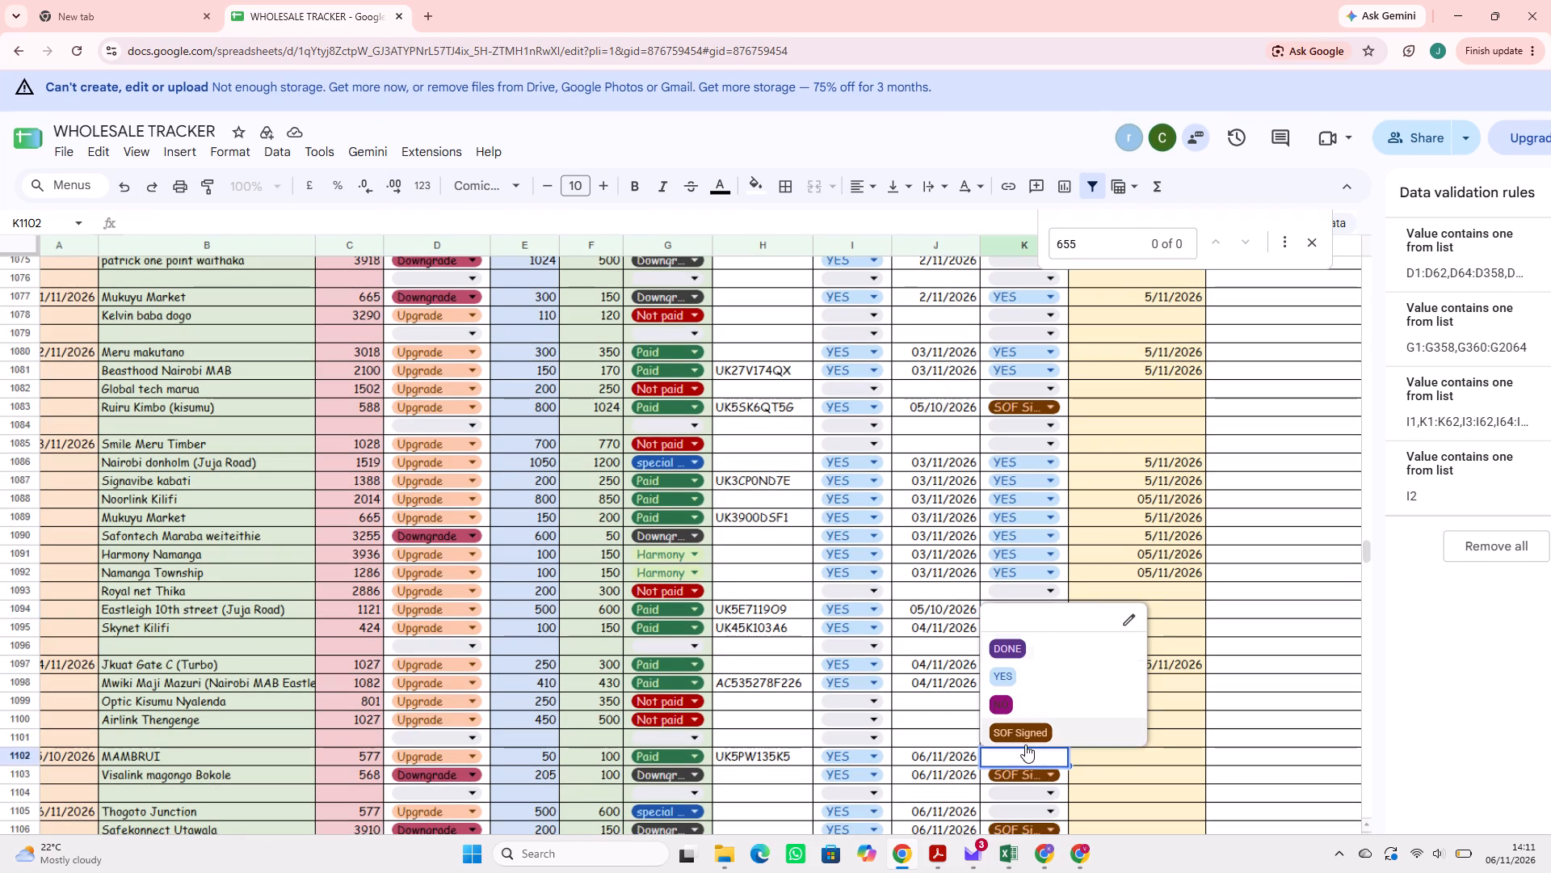
click(1014, 733)
Open the column K status options for the Thogoto Junction upgrade.
scroll(1014, 733, down, 1)
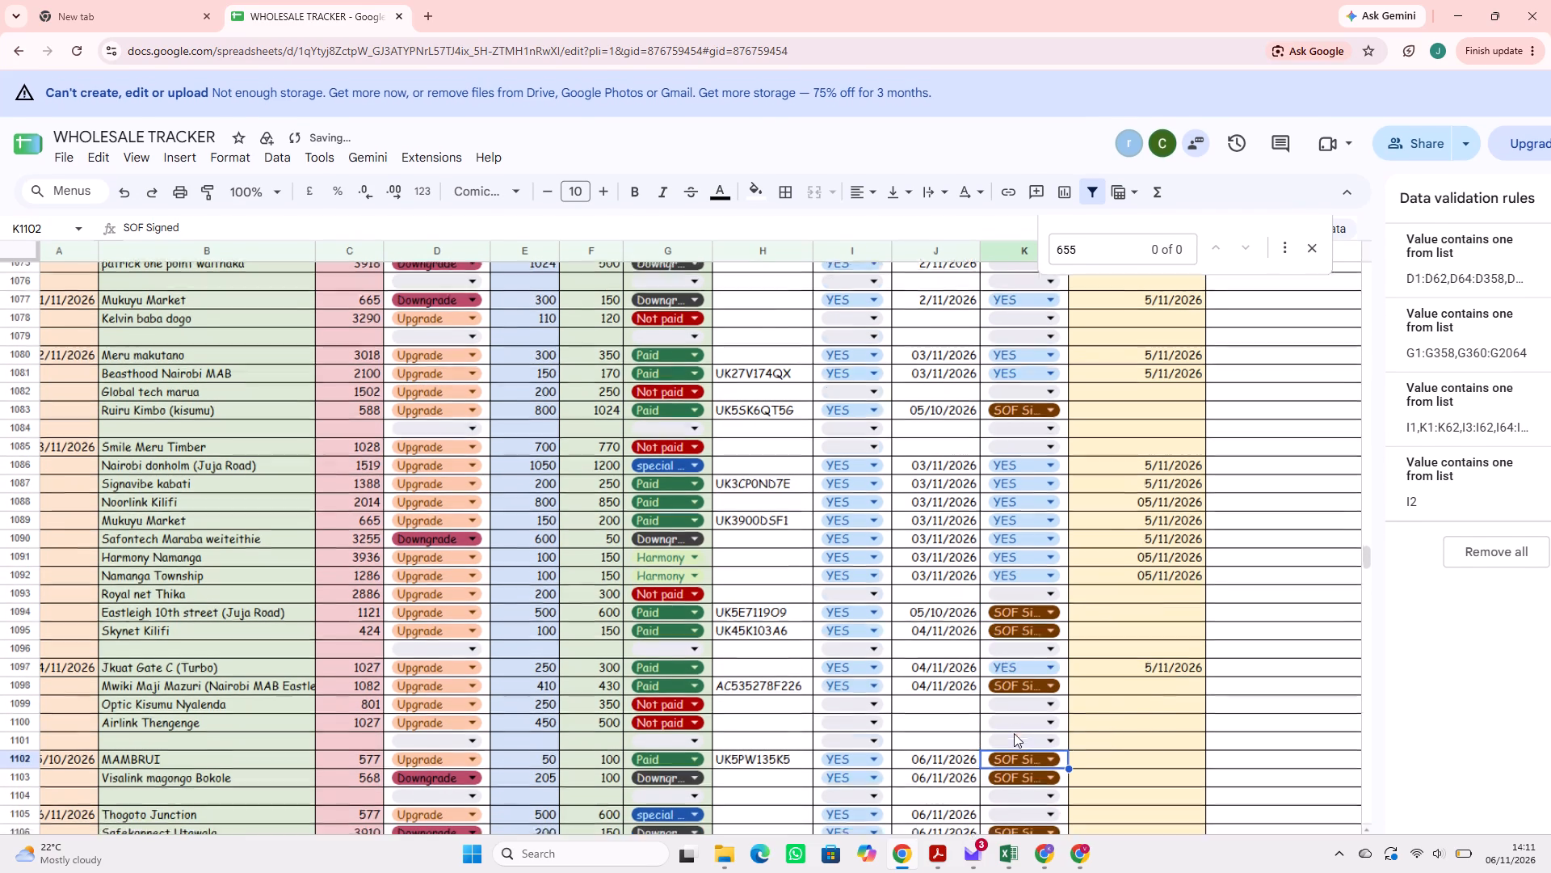
scroll(1014, 733, down, 1)
click(1054, 690)
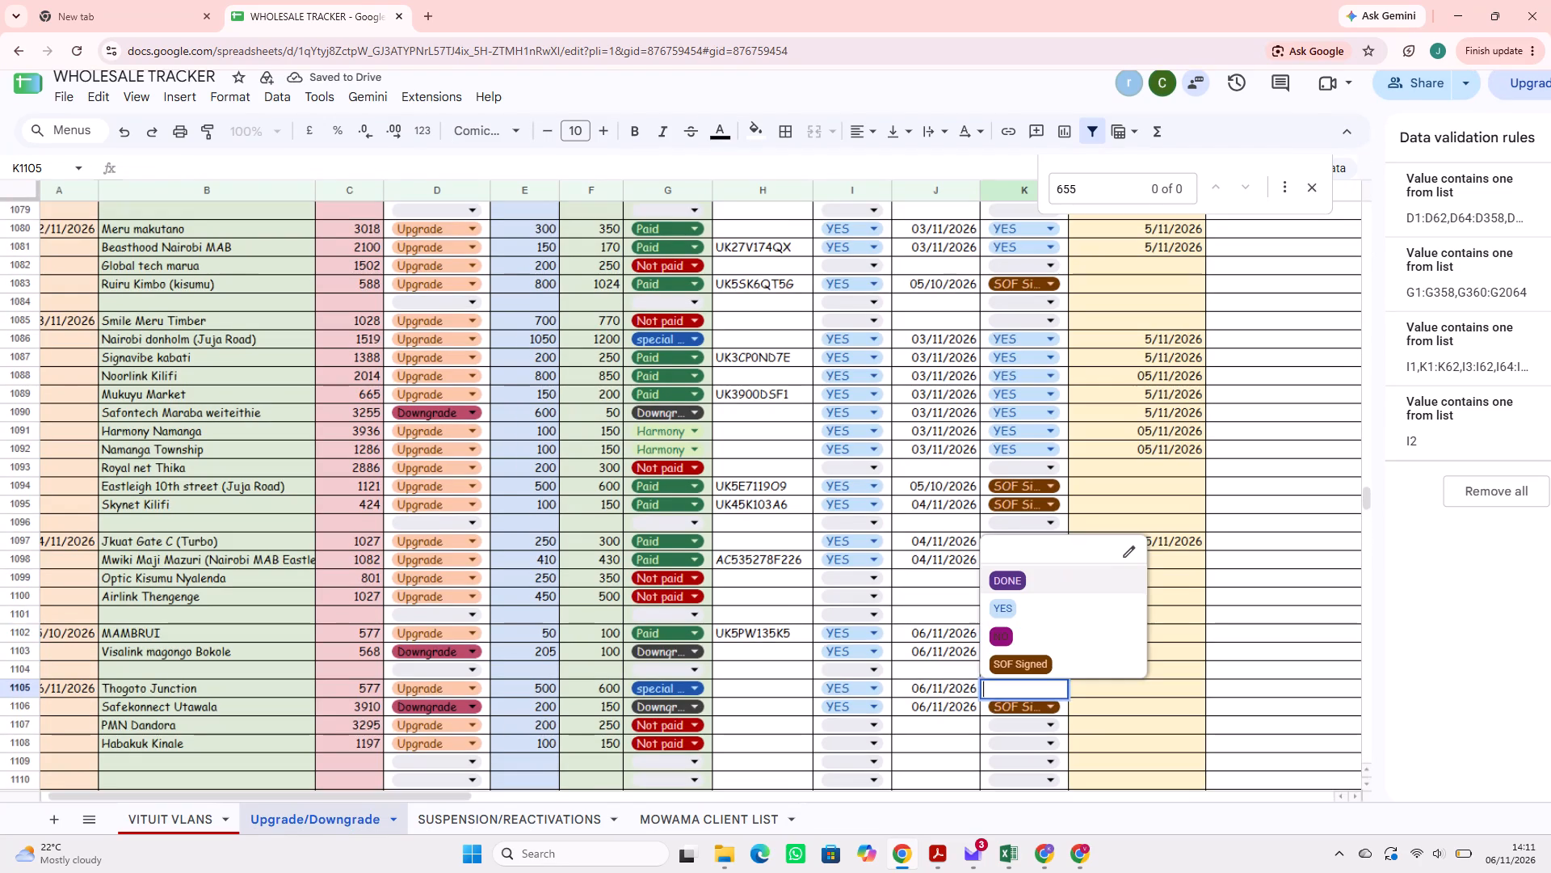
Mark the Thogoto Junction upgrade as SOF Signed in column K.
click(1013, 666)
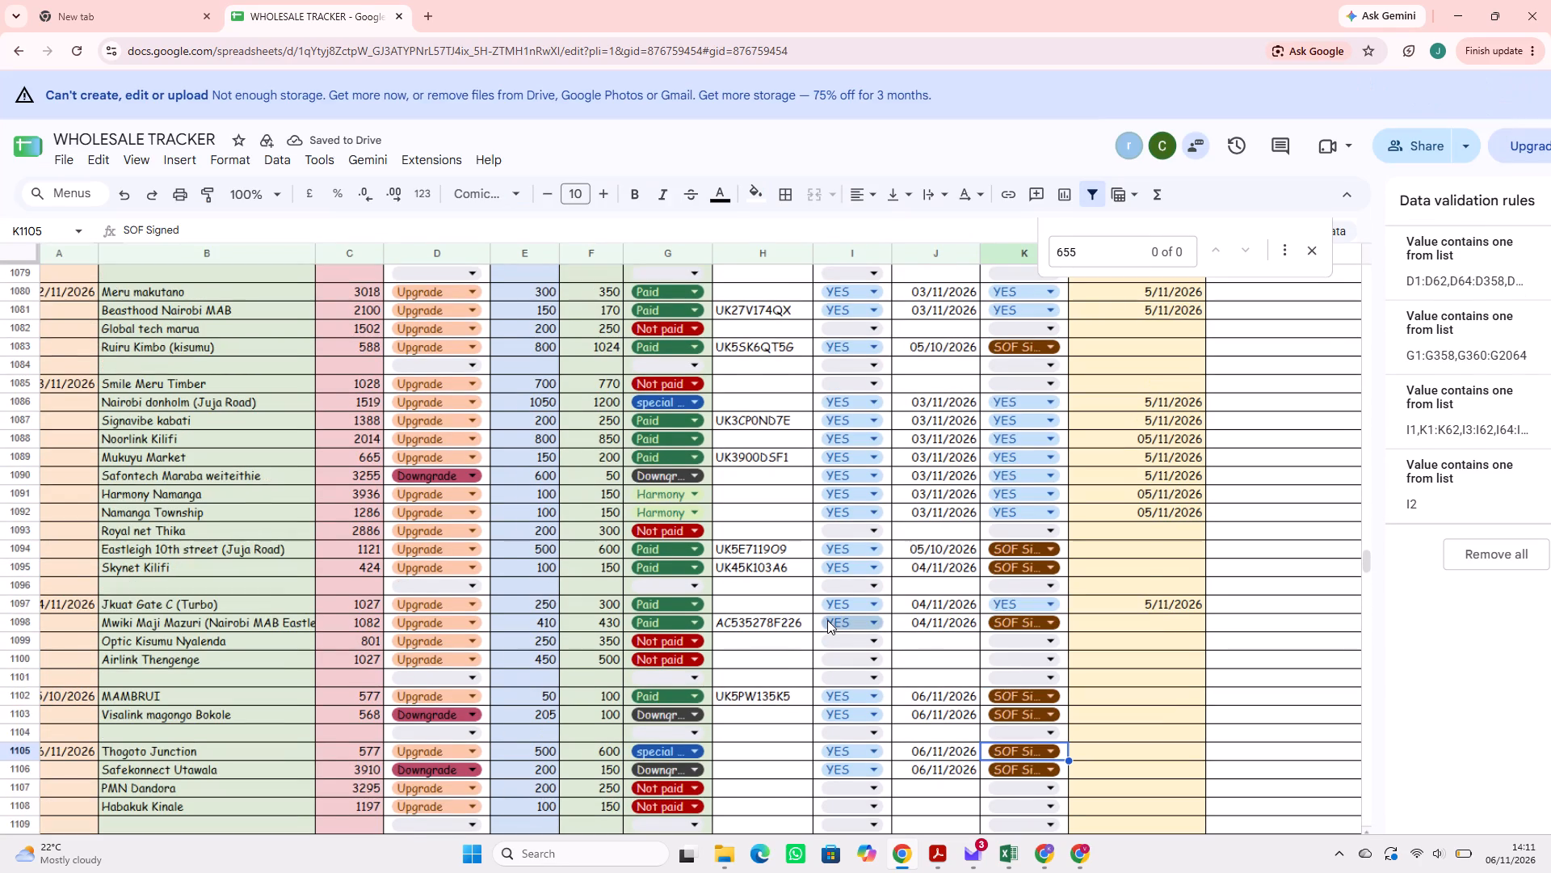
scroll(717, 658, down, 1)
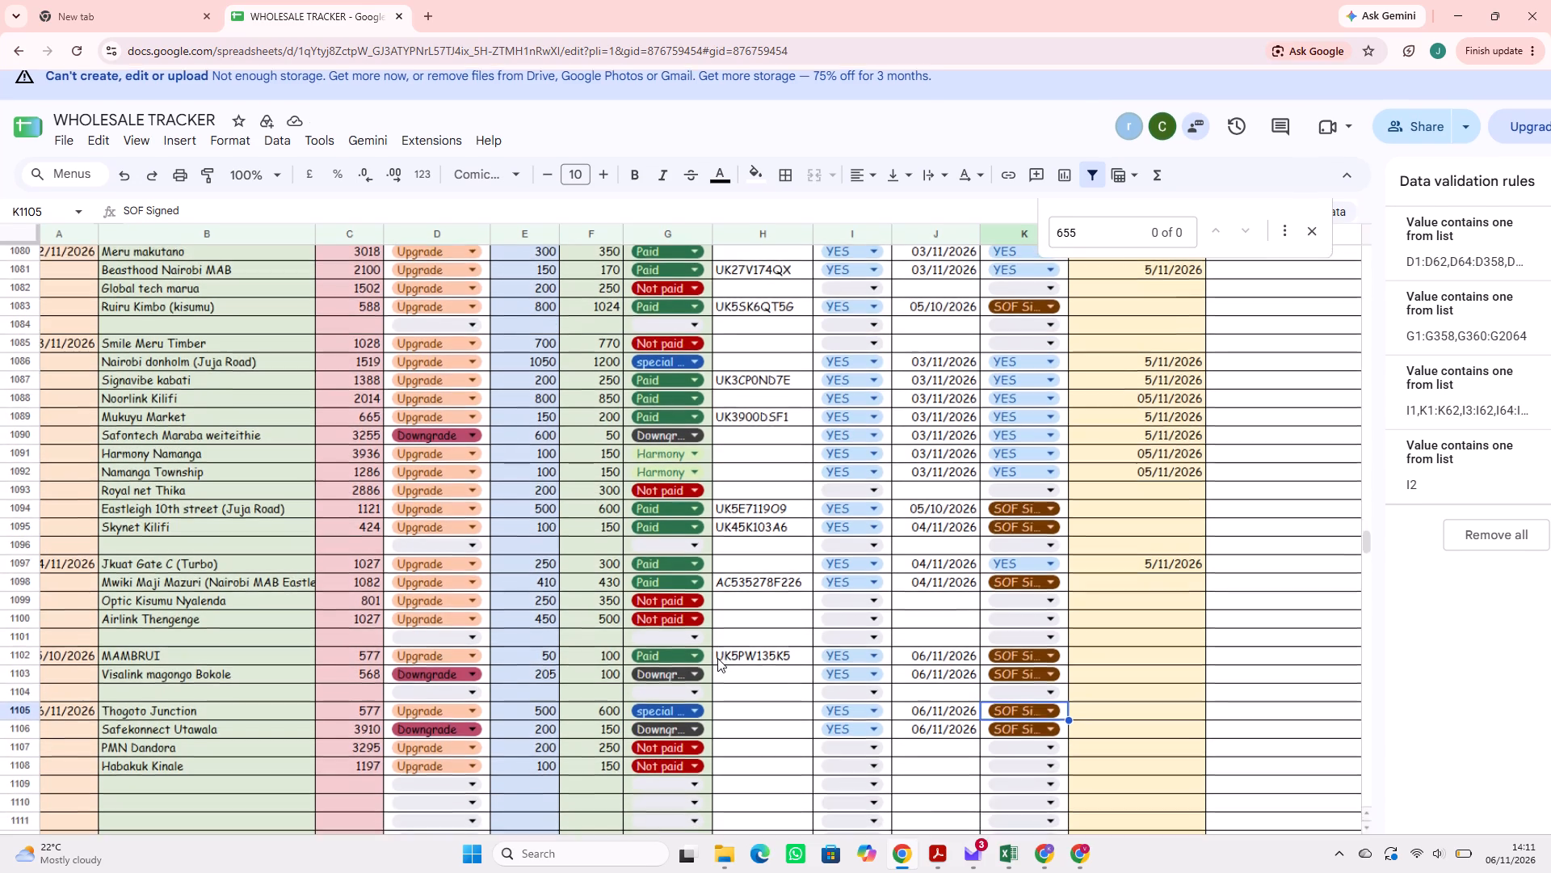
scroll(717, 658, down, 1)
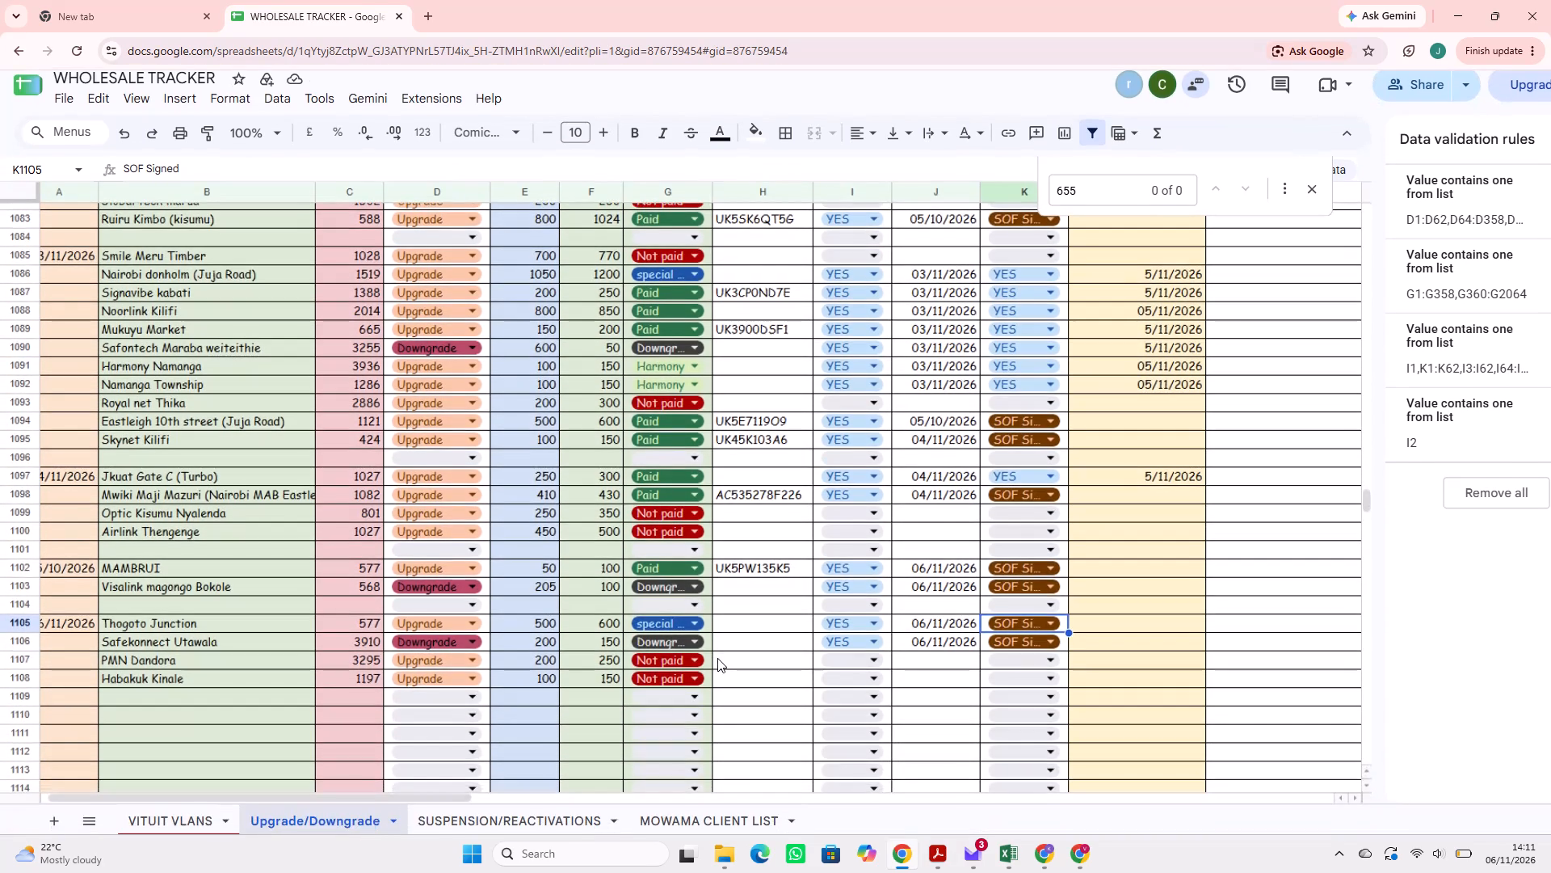
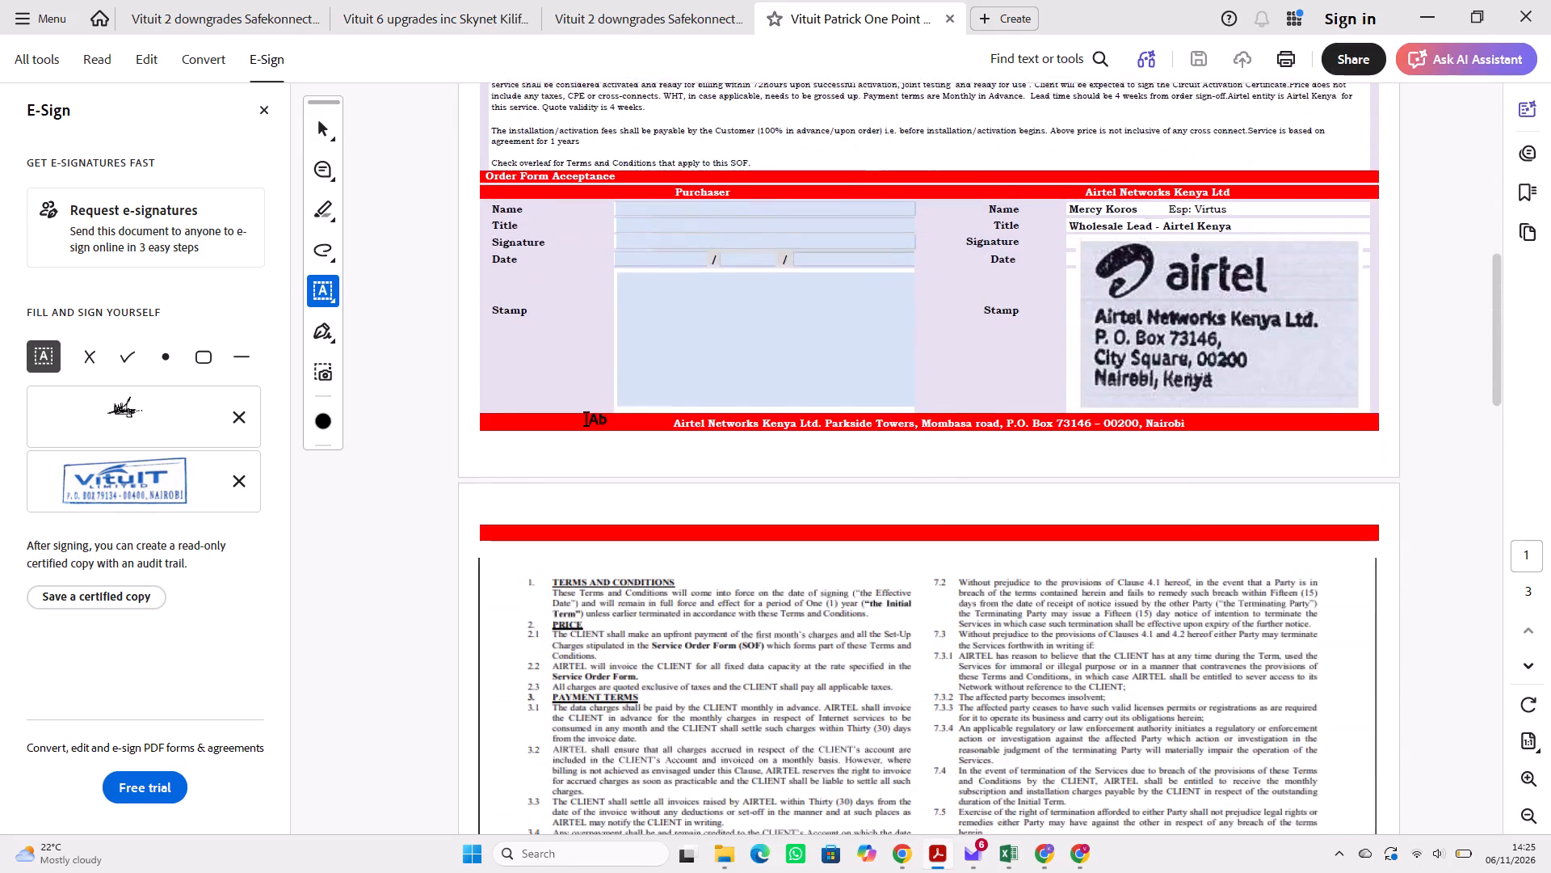
Fill in the purchaser's saved name with the title Admin in the Vituit Patrick One Point order form acceptance section.
click(630, 200)
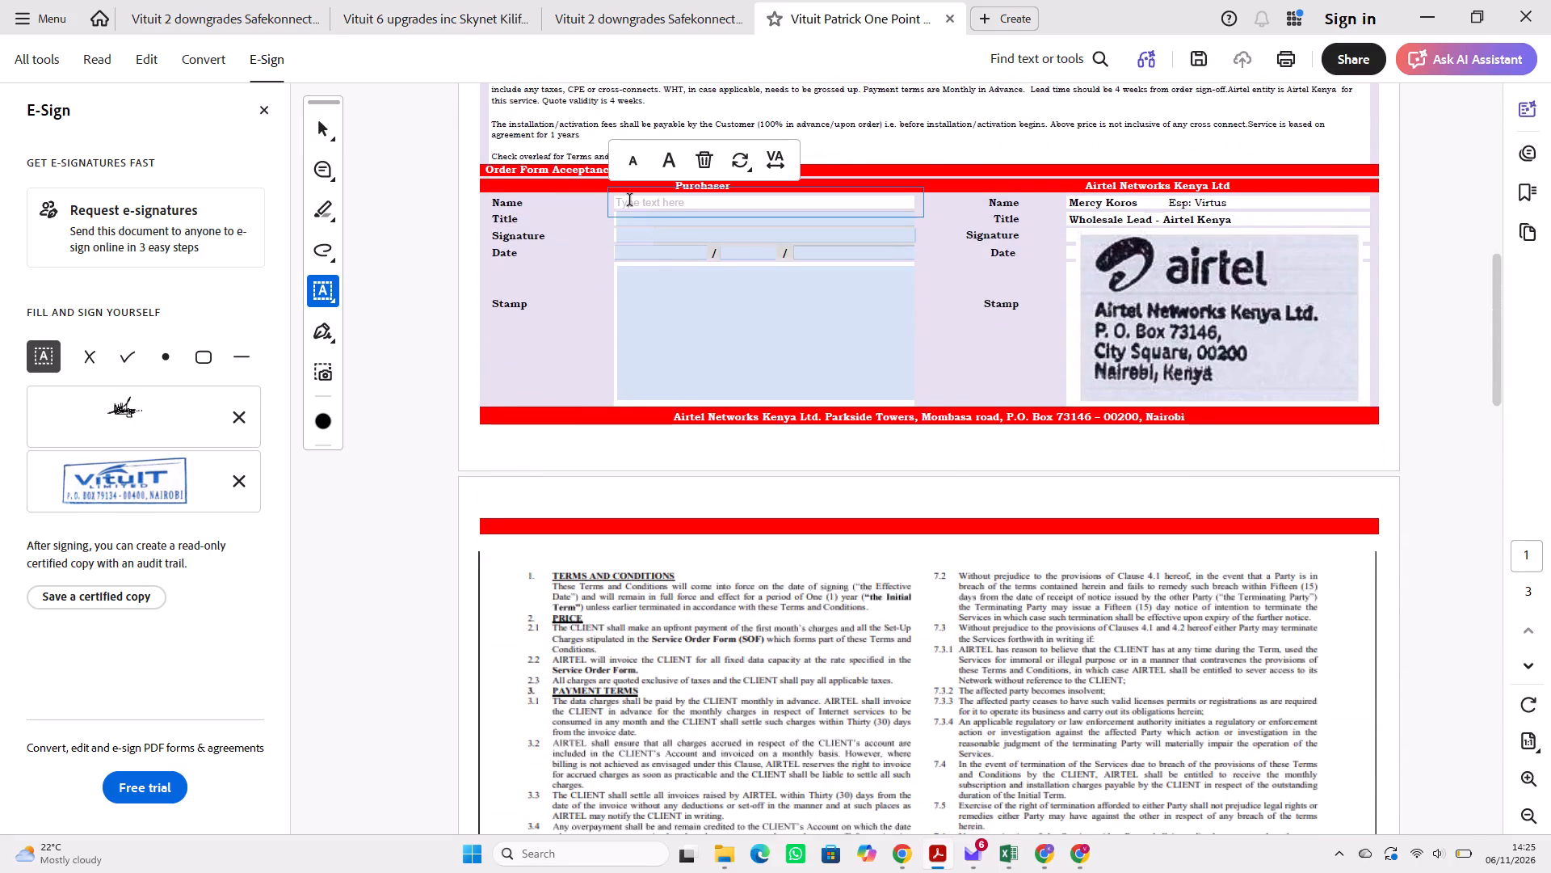
key(m)
text(ar)
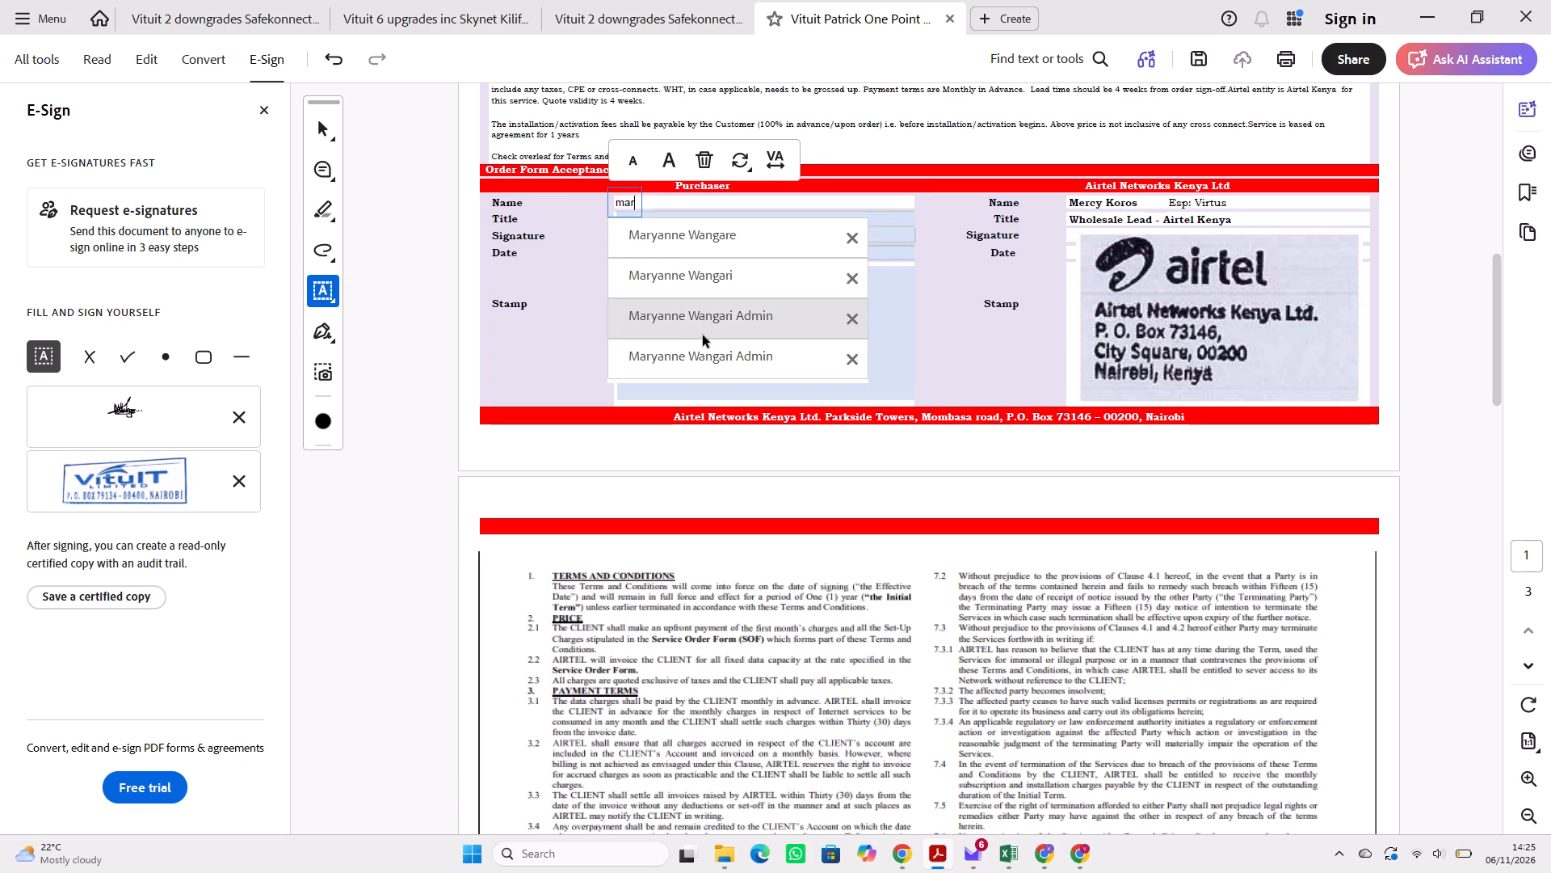
click(703, 334)
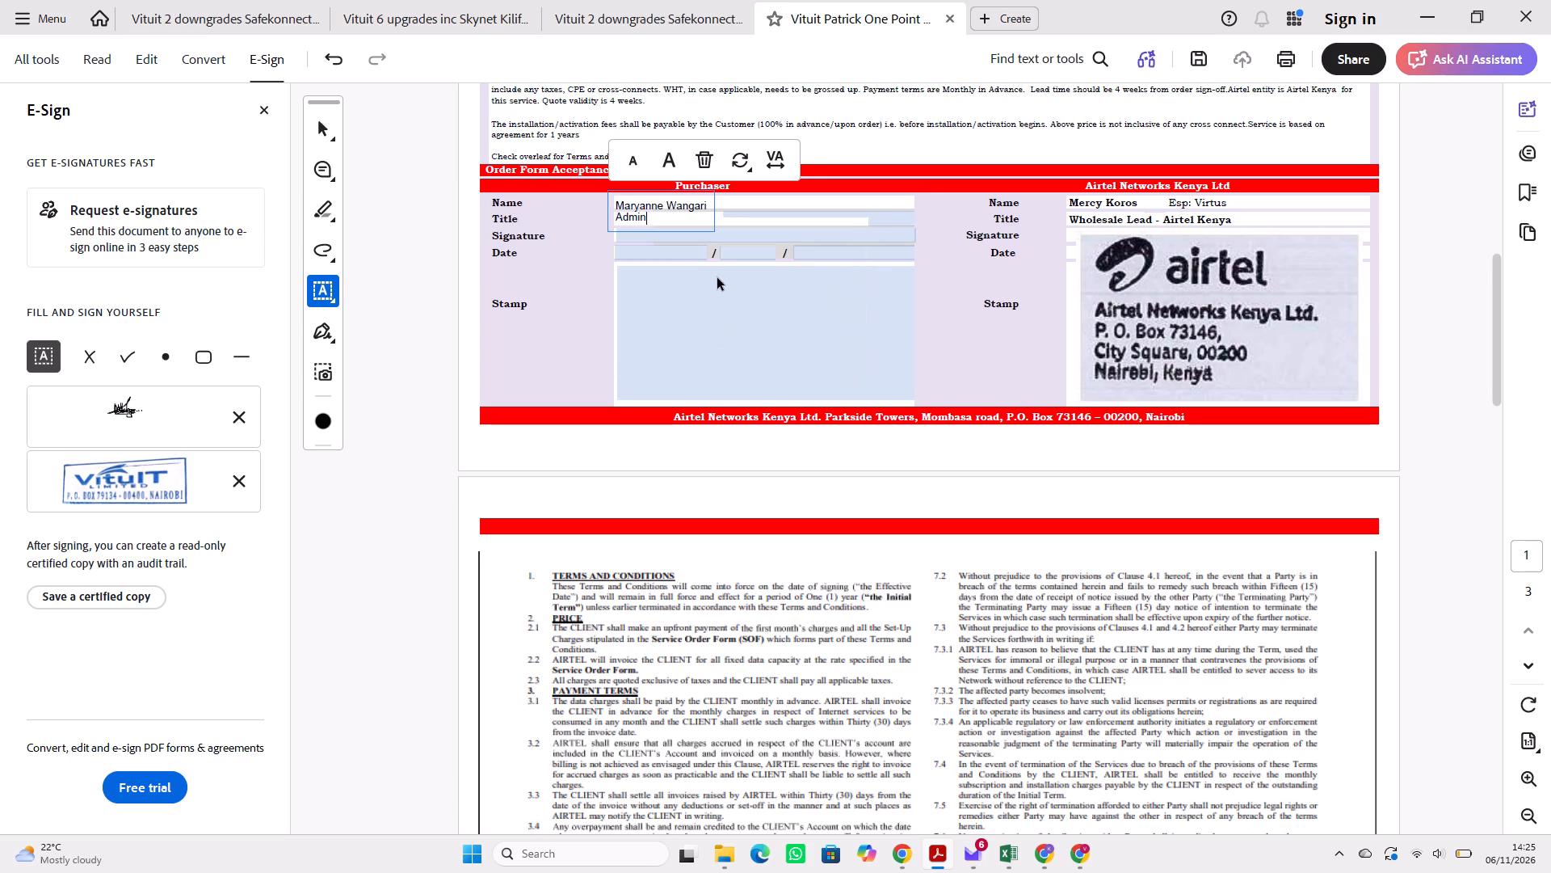
Enter 6th / Oct / 2026 as the purchaser's date, using the saved date entry.
click(662, 250)
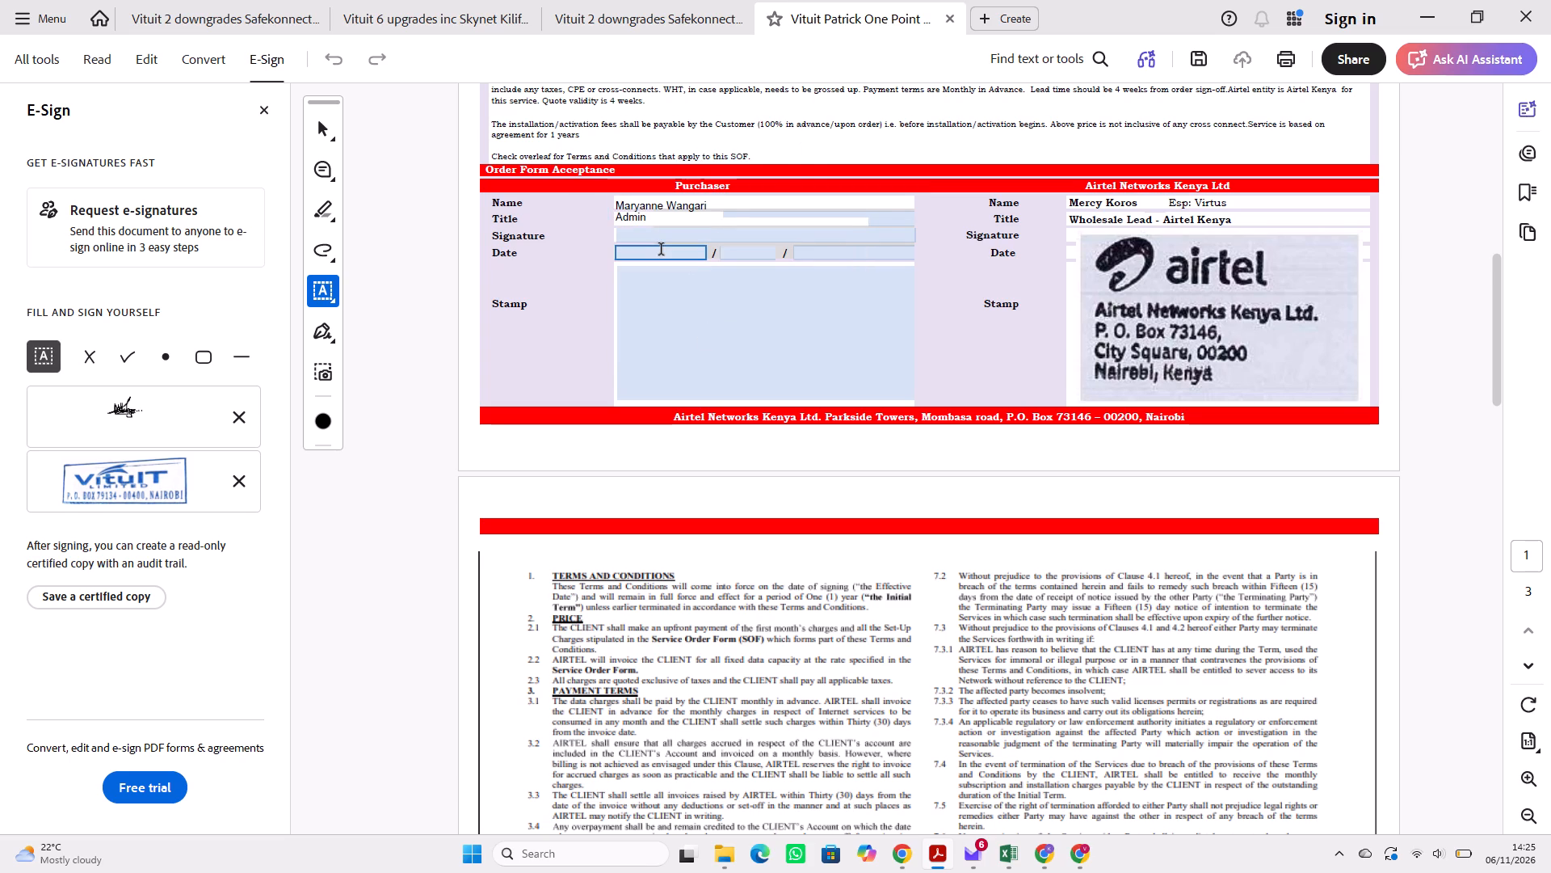
key(6)
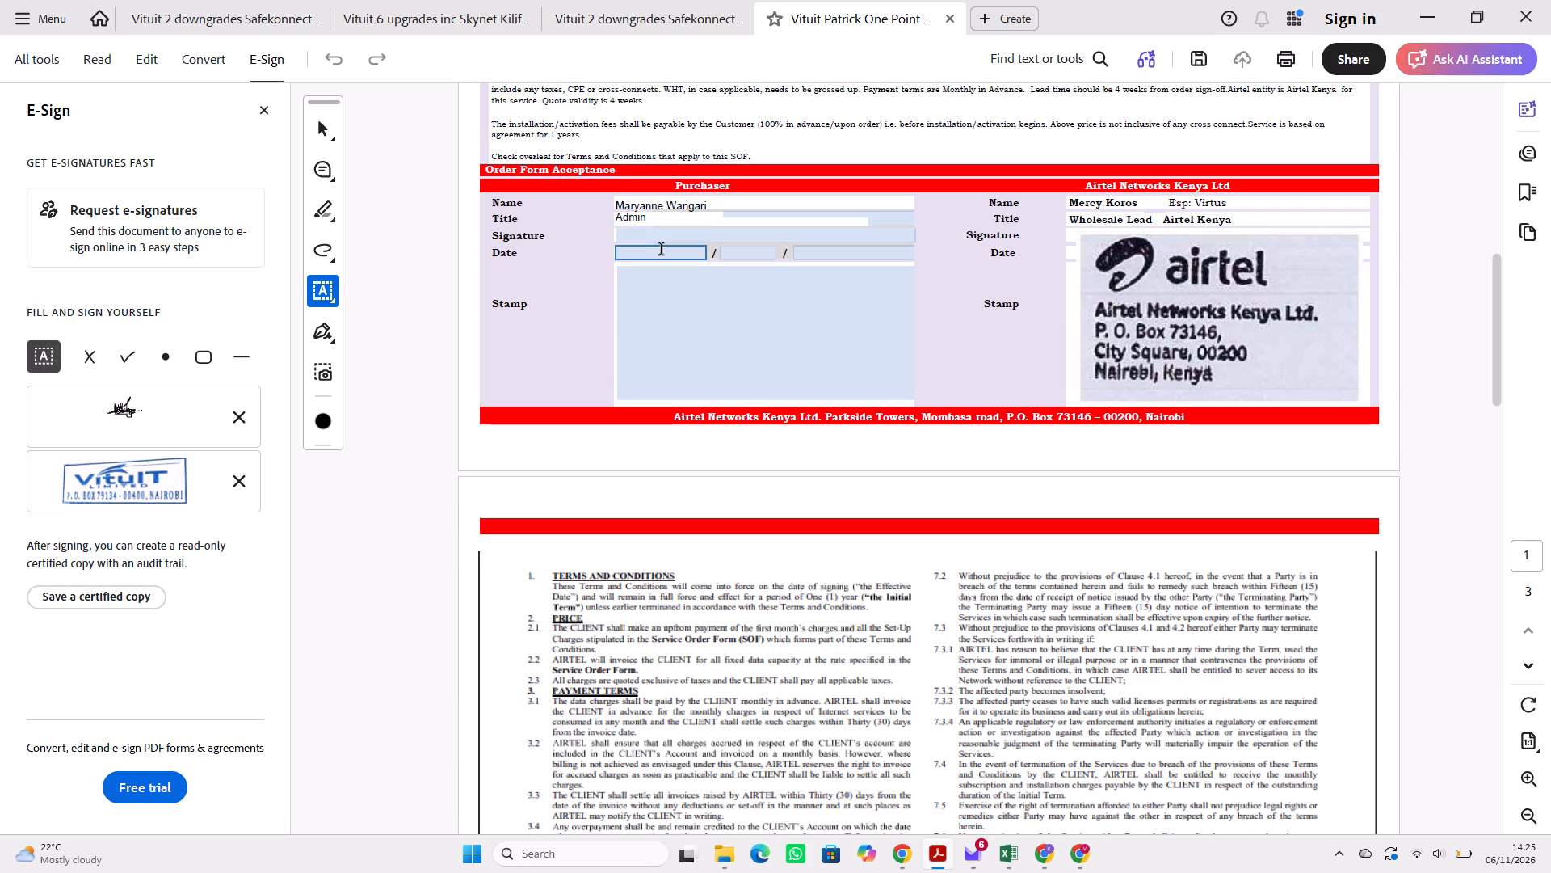
text(th)
double_click(662, 250)
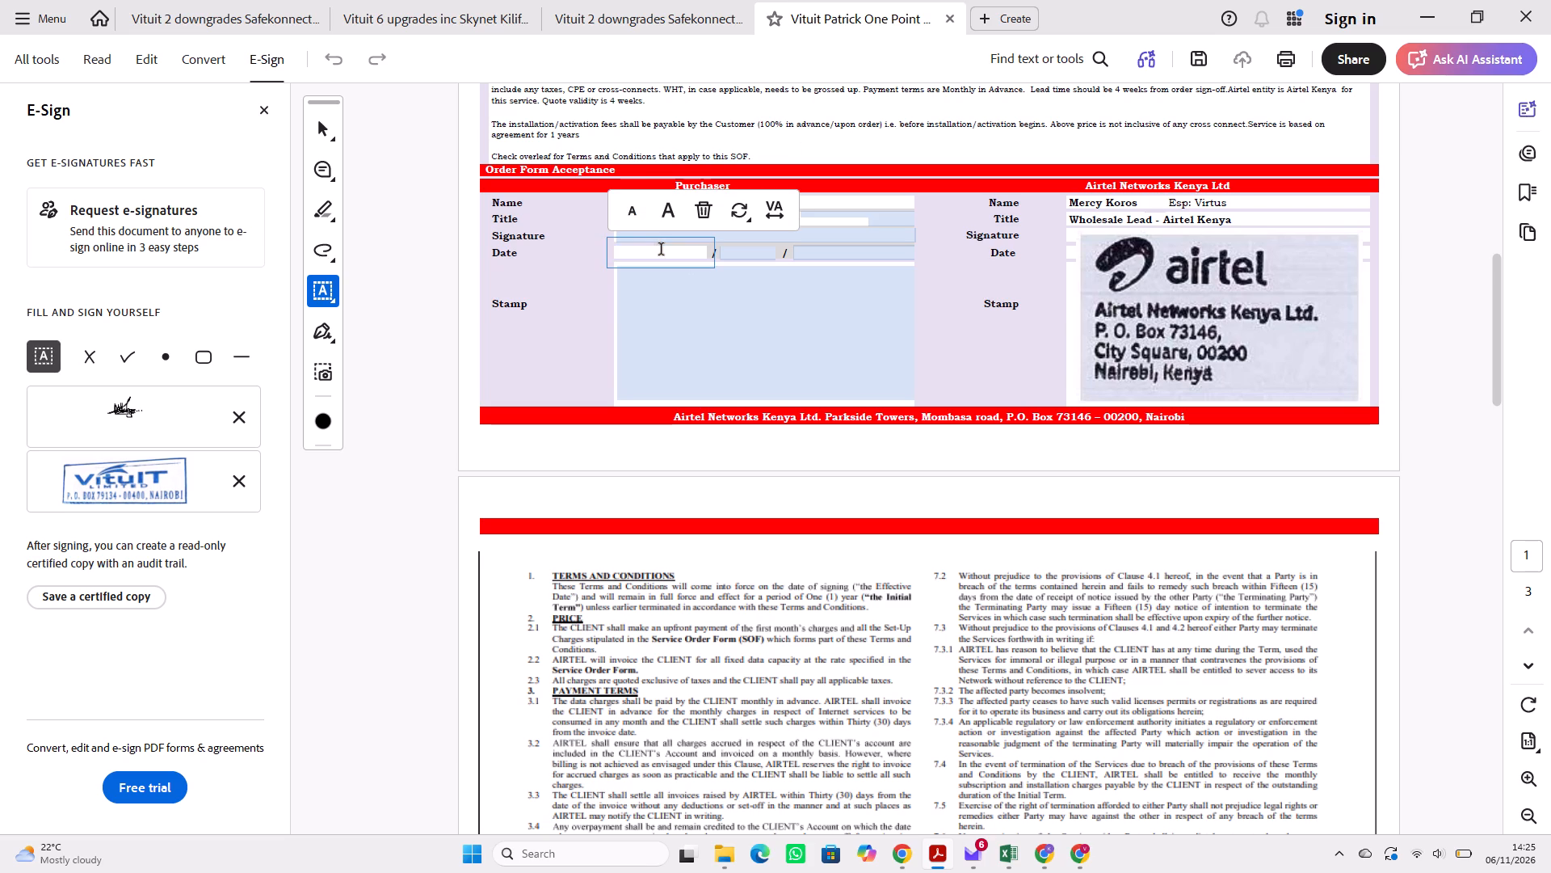
text(6th)
click(677, 285)
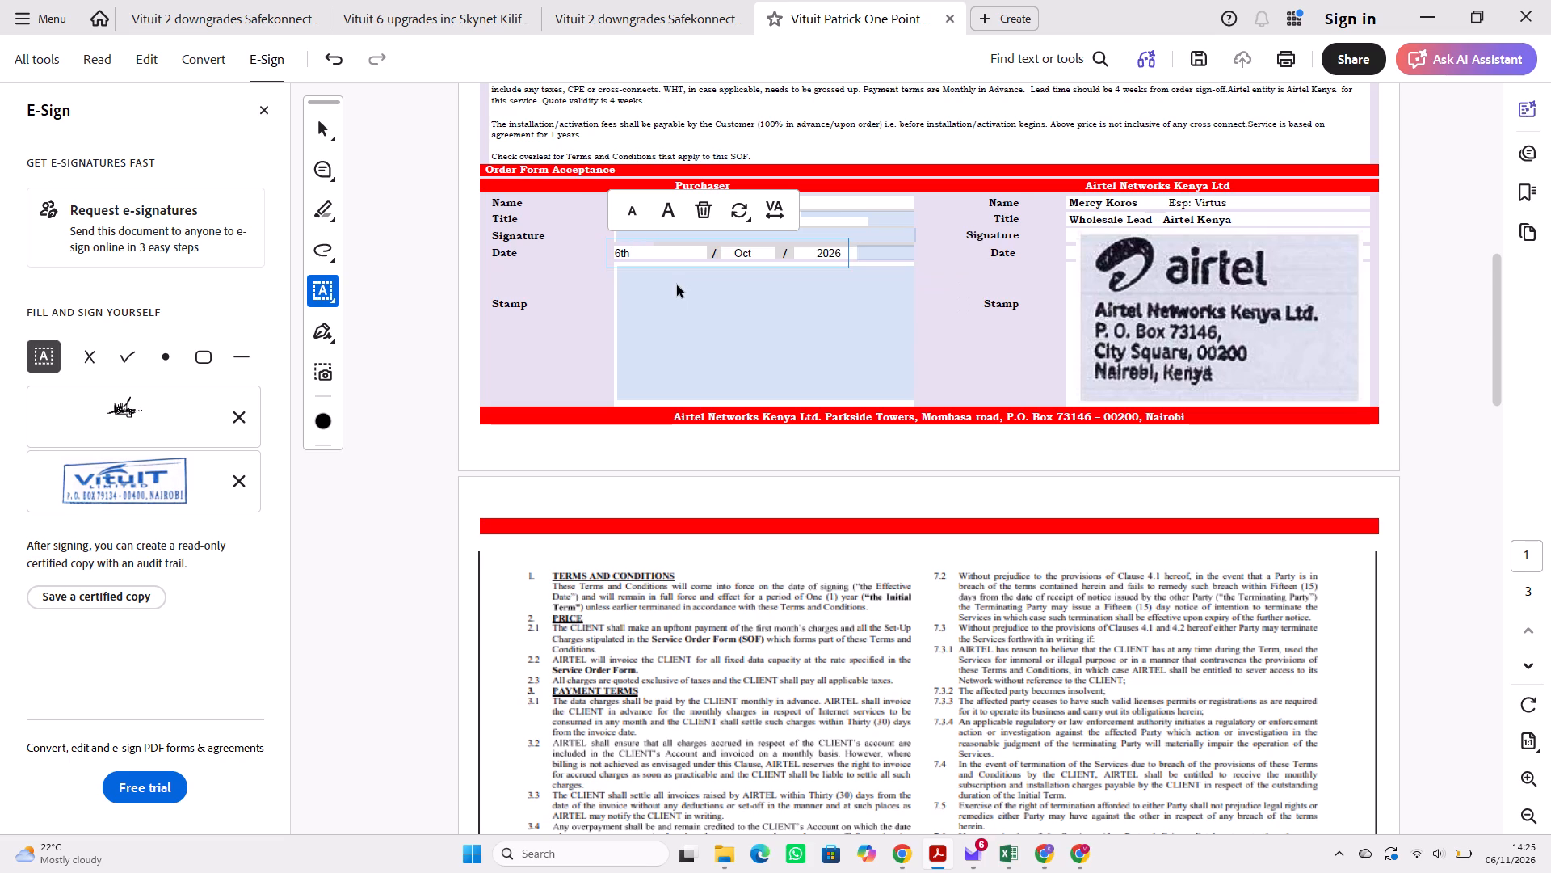
Place the saved handwritten signature on the purchaser's Signature line, around its middle above the date.
click(877, 238)
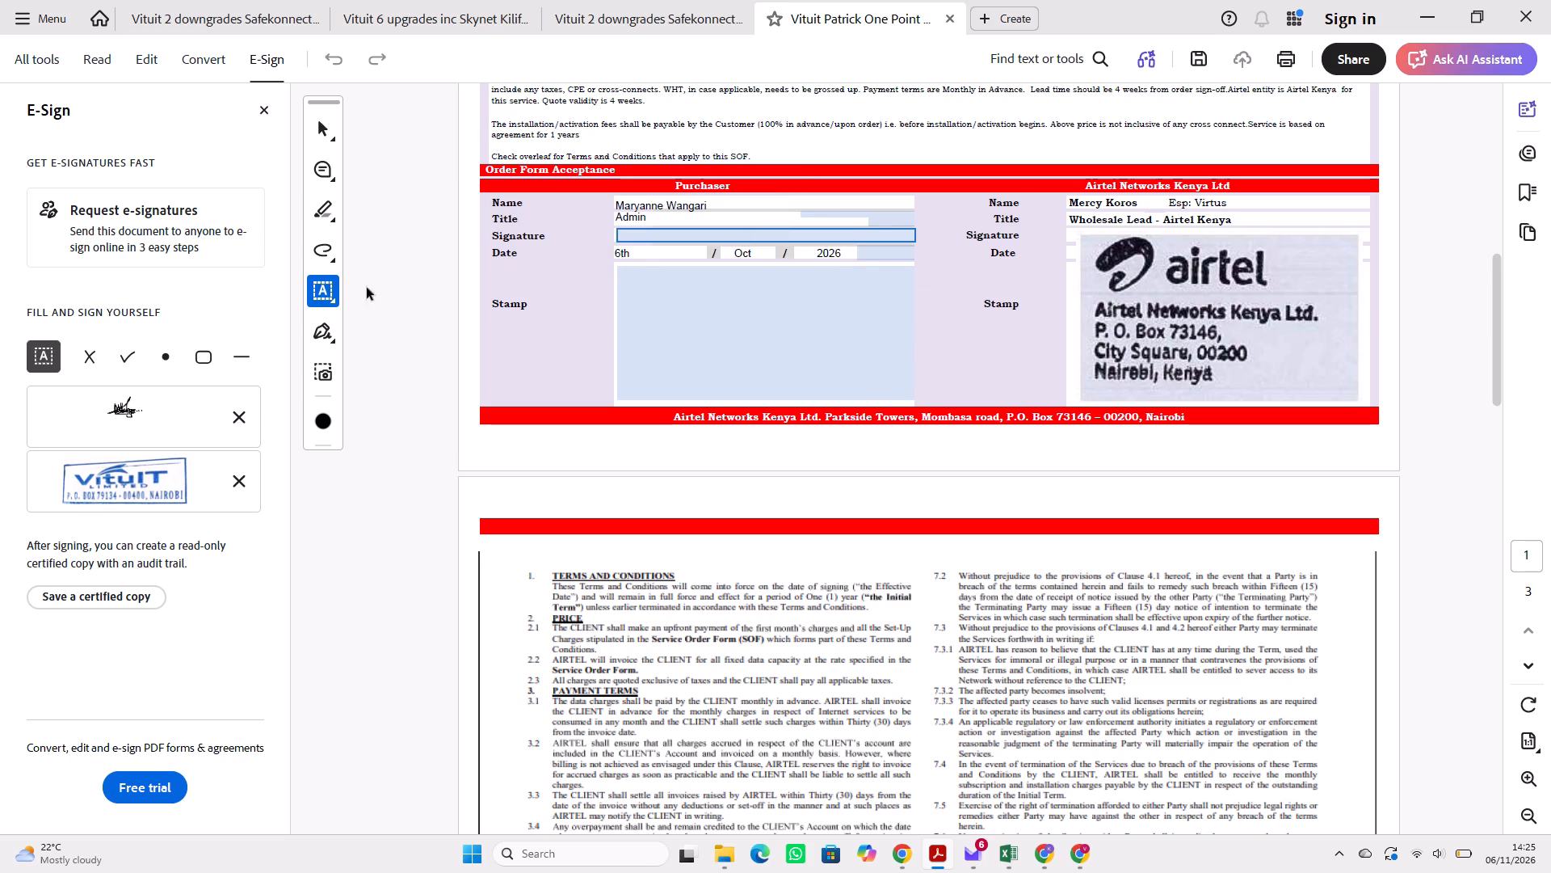
click(152, 407)
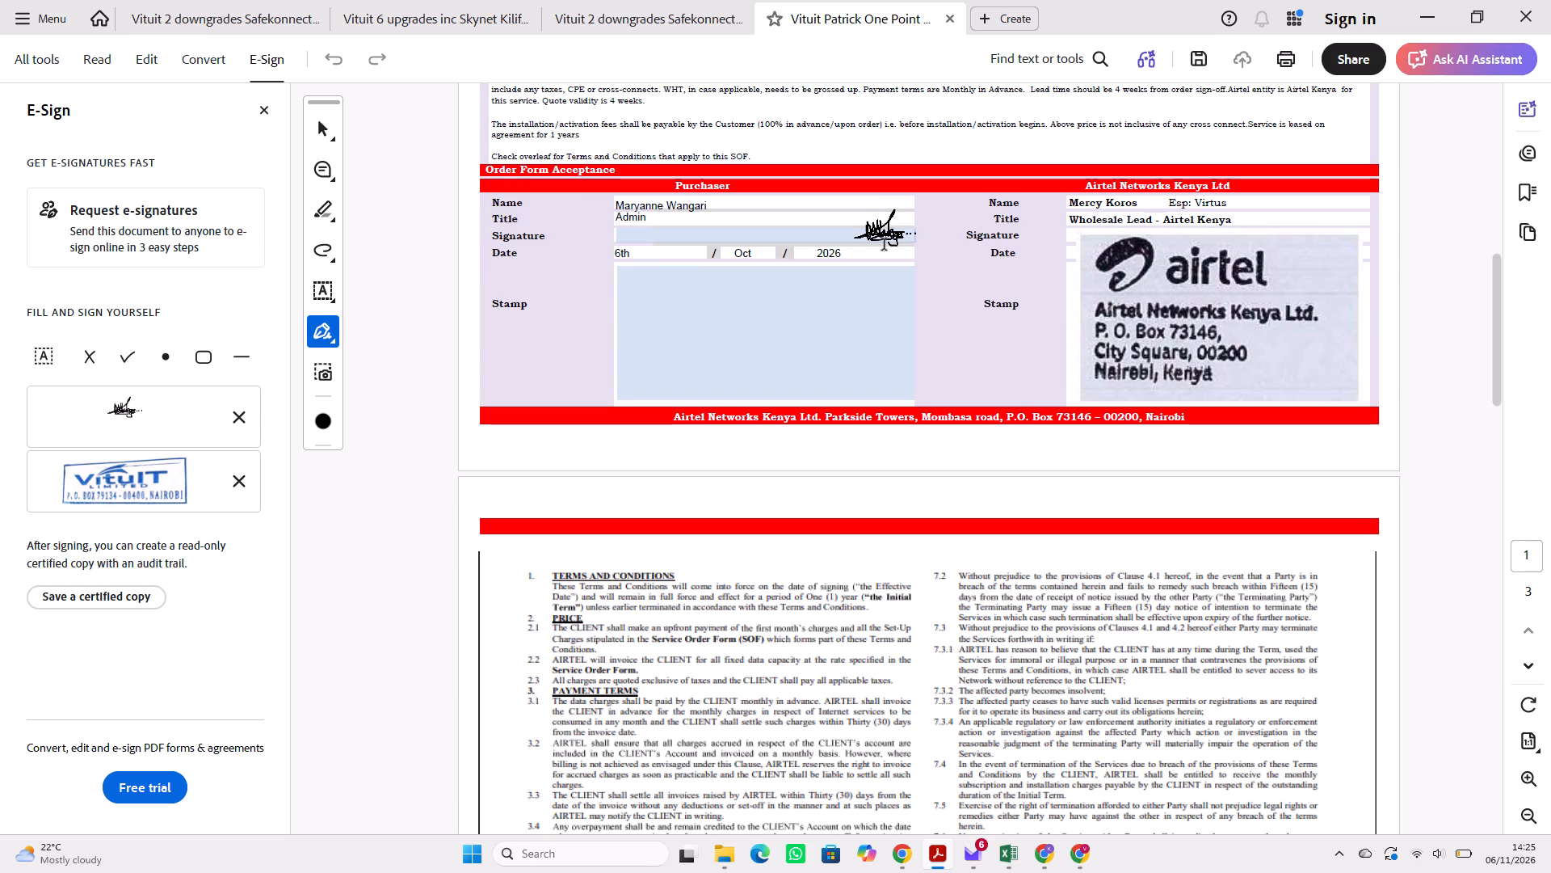
click(885, 245)
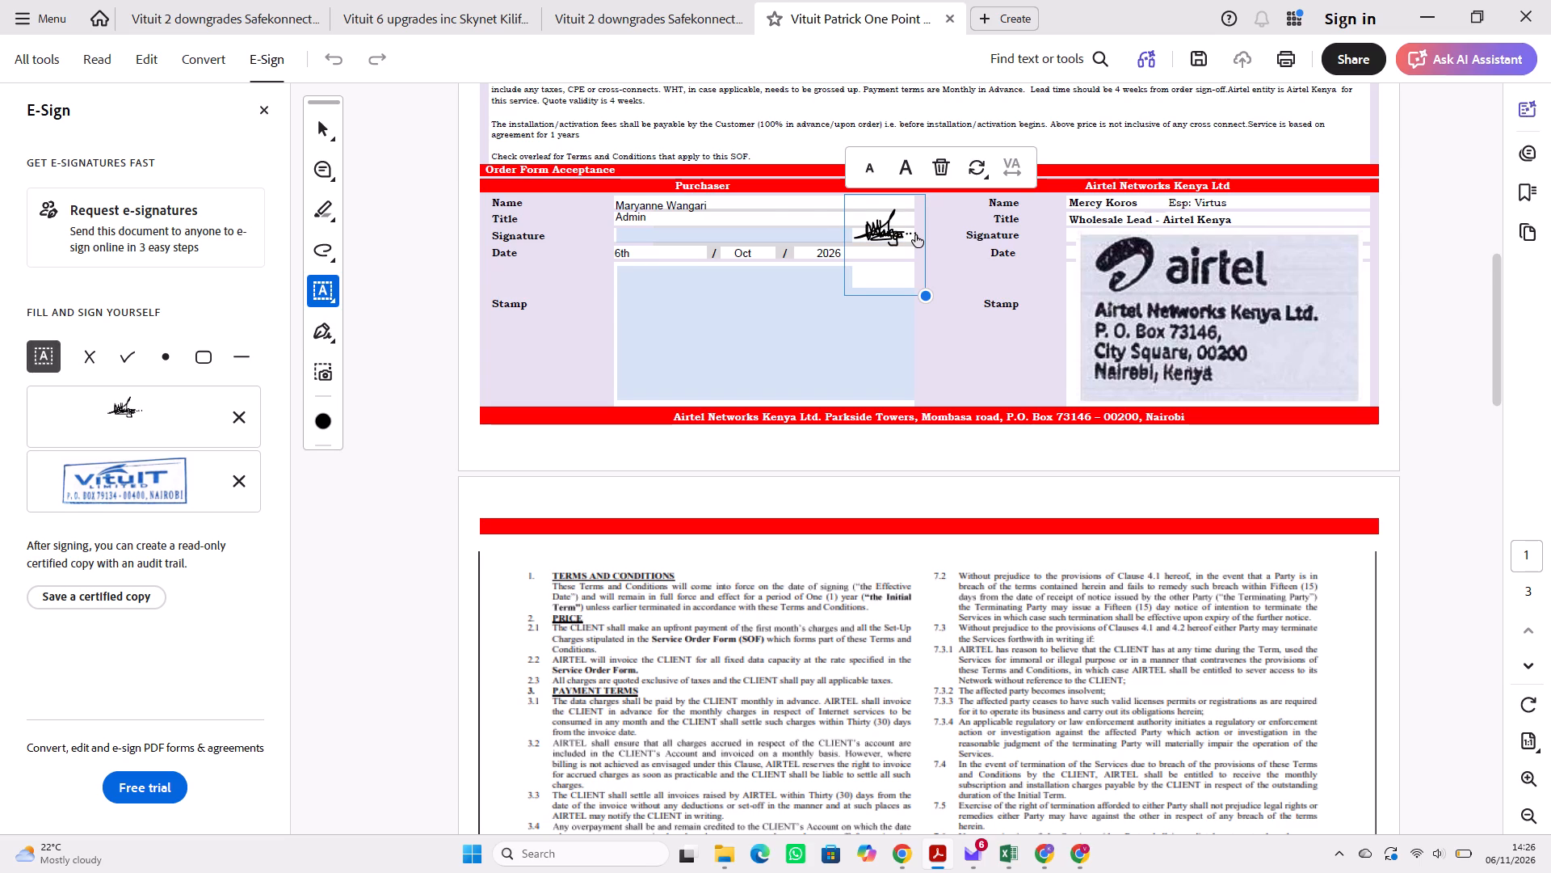
drag(916, 235, 813, 236)
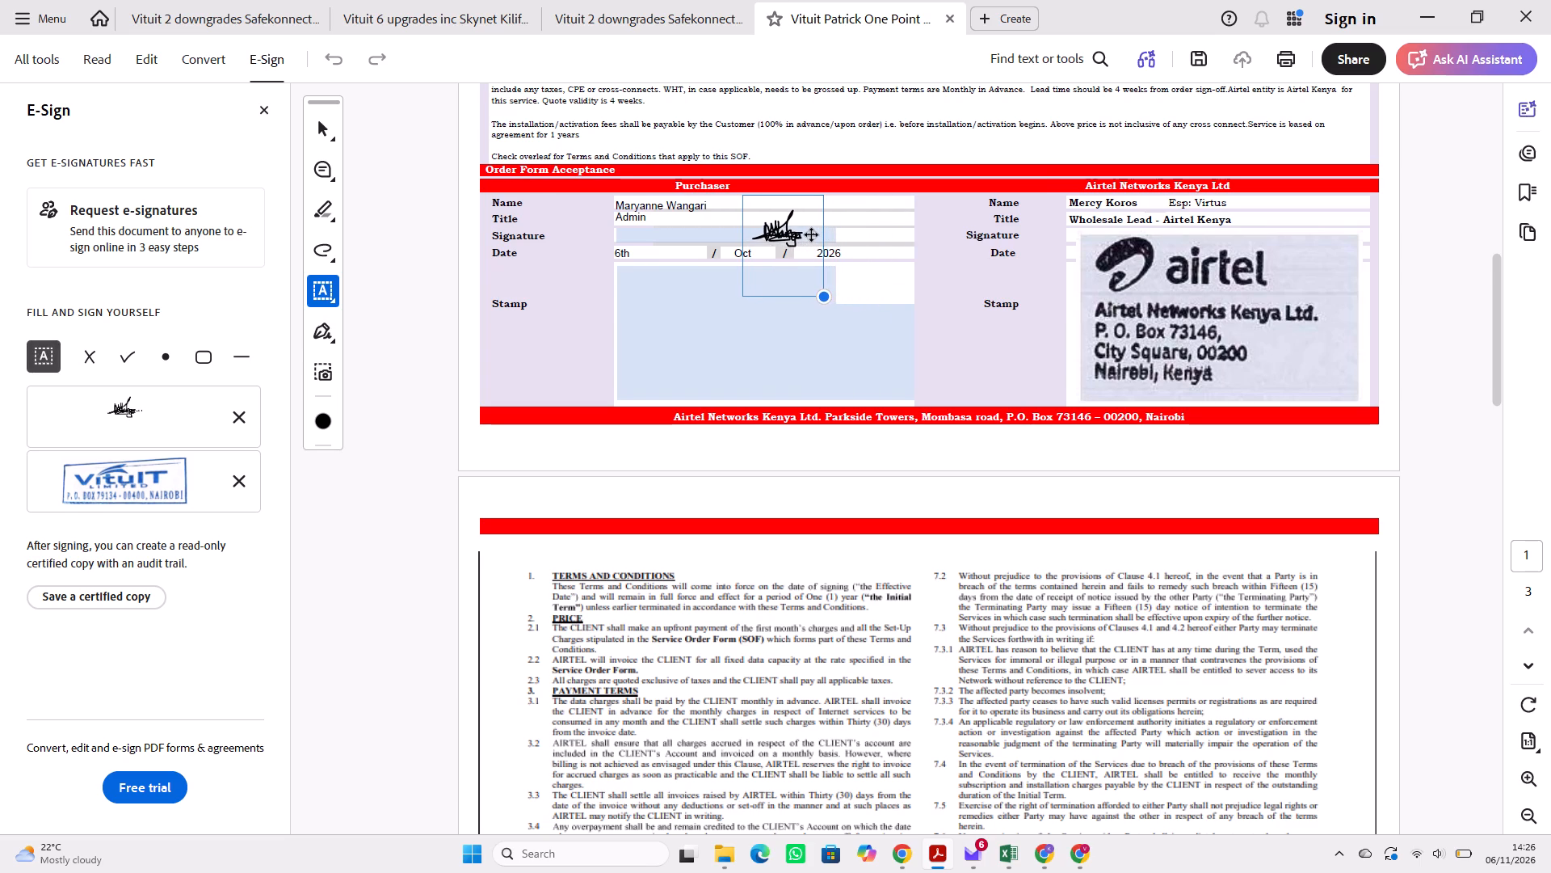
drag(813, 236, 809, 235)
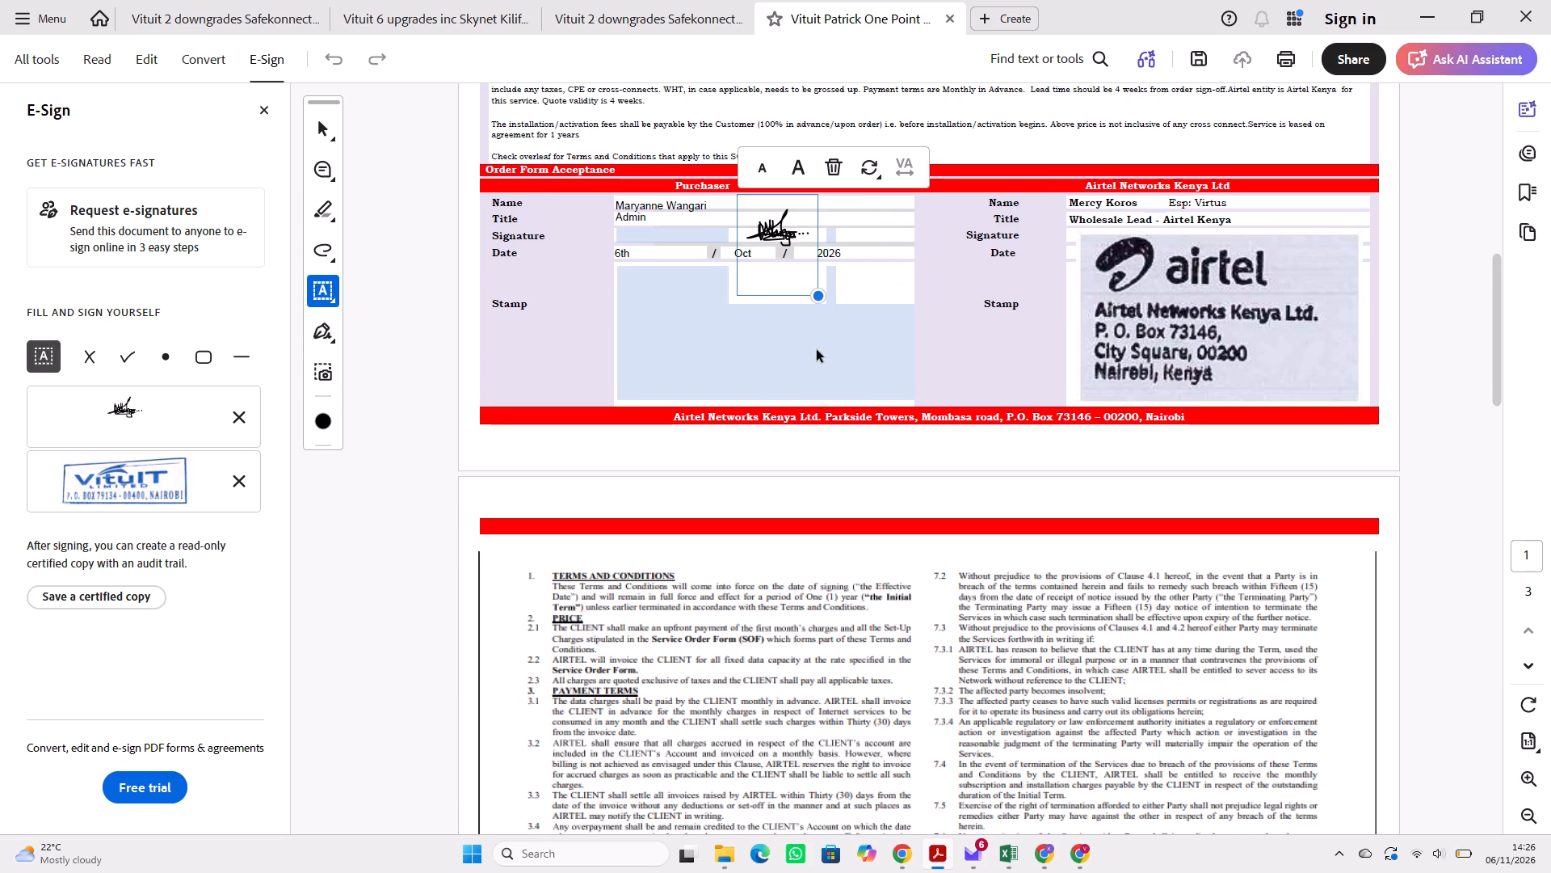
Place the saved Vituit Limited stamp in the purchaser's Stamp box.
click(817, 350)
click(155, 472)
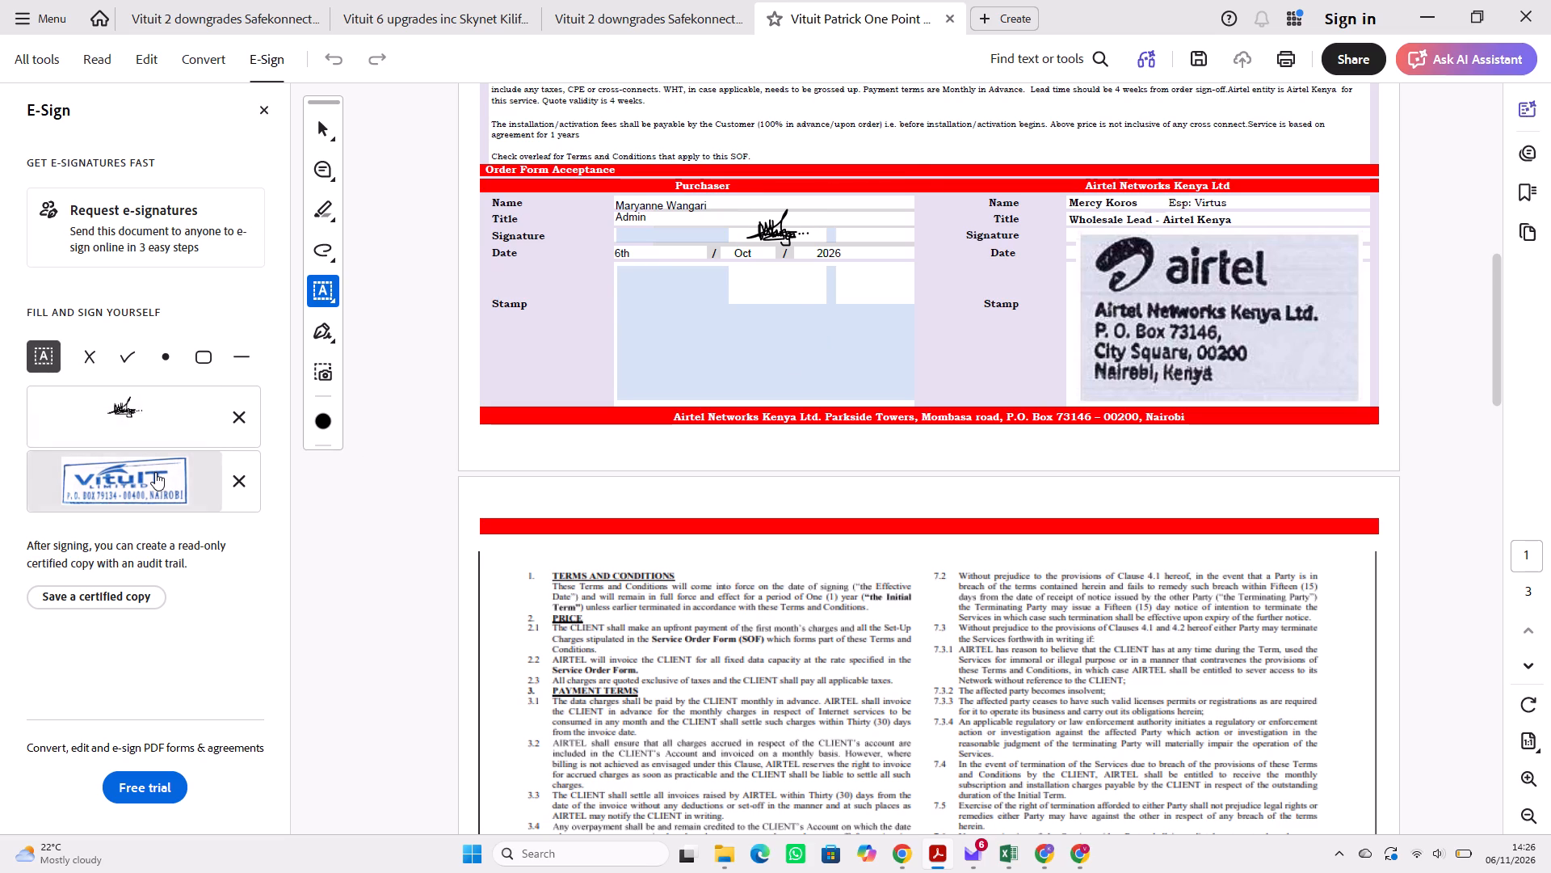
click(779, 333)
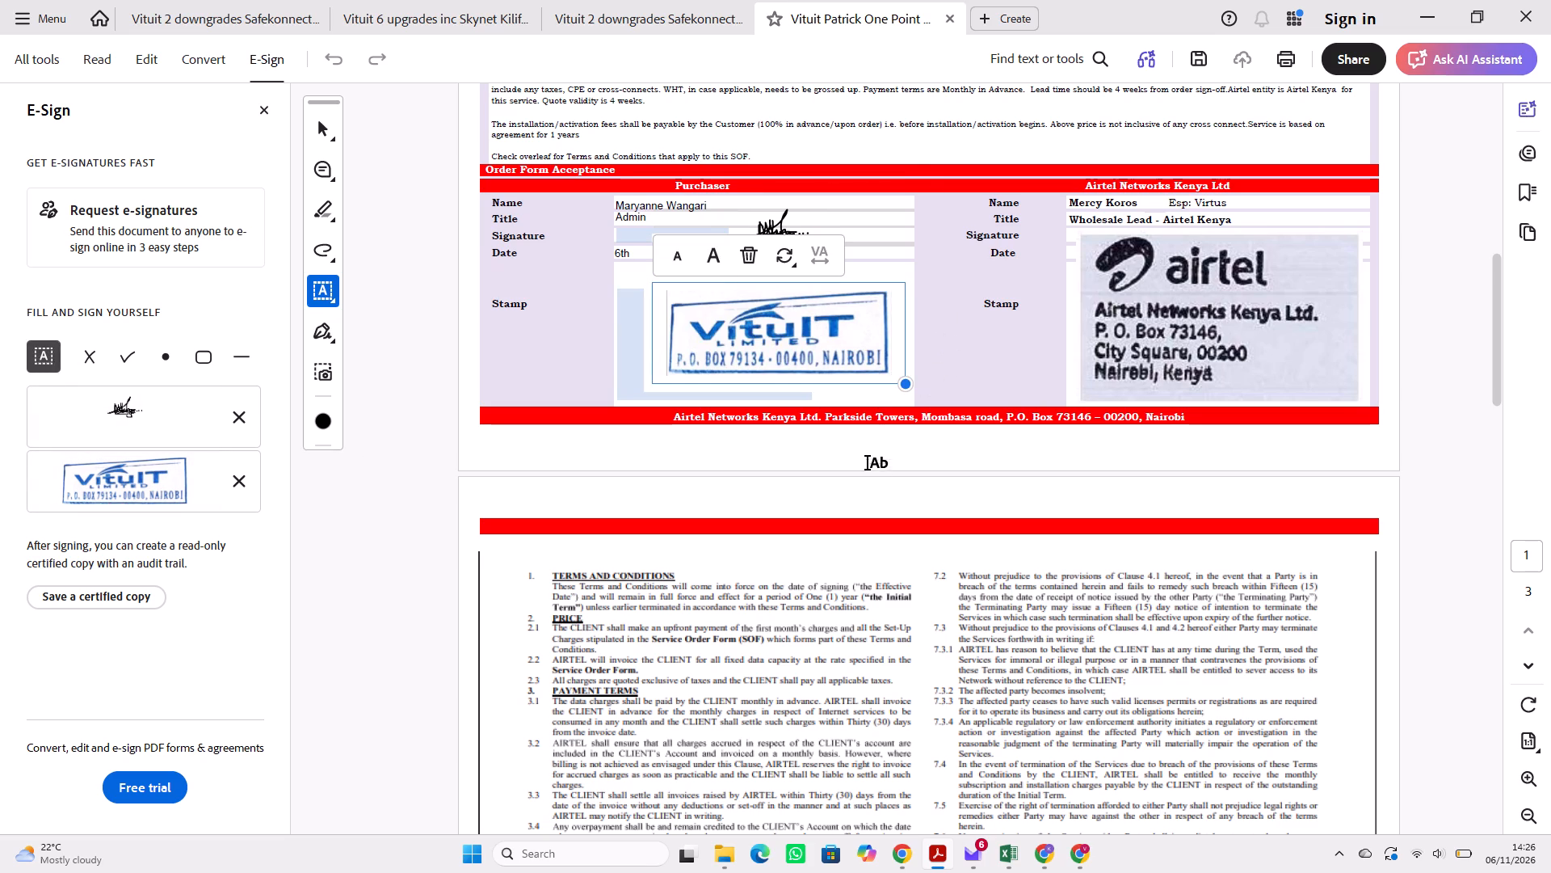
click(977, 366)
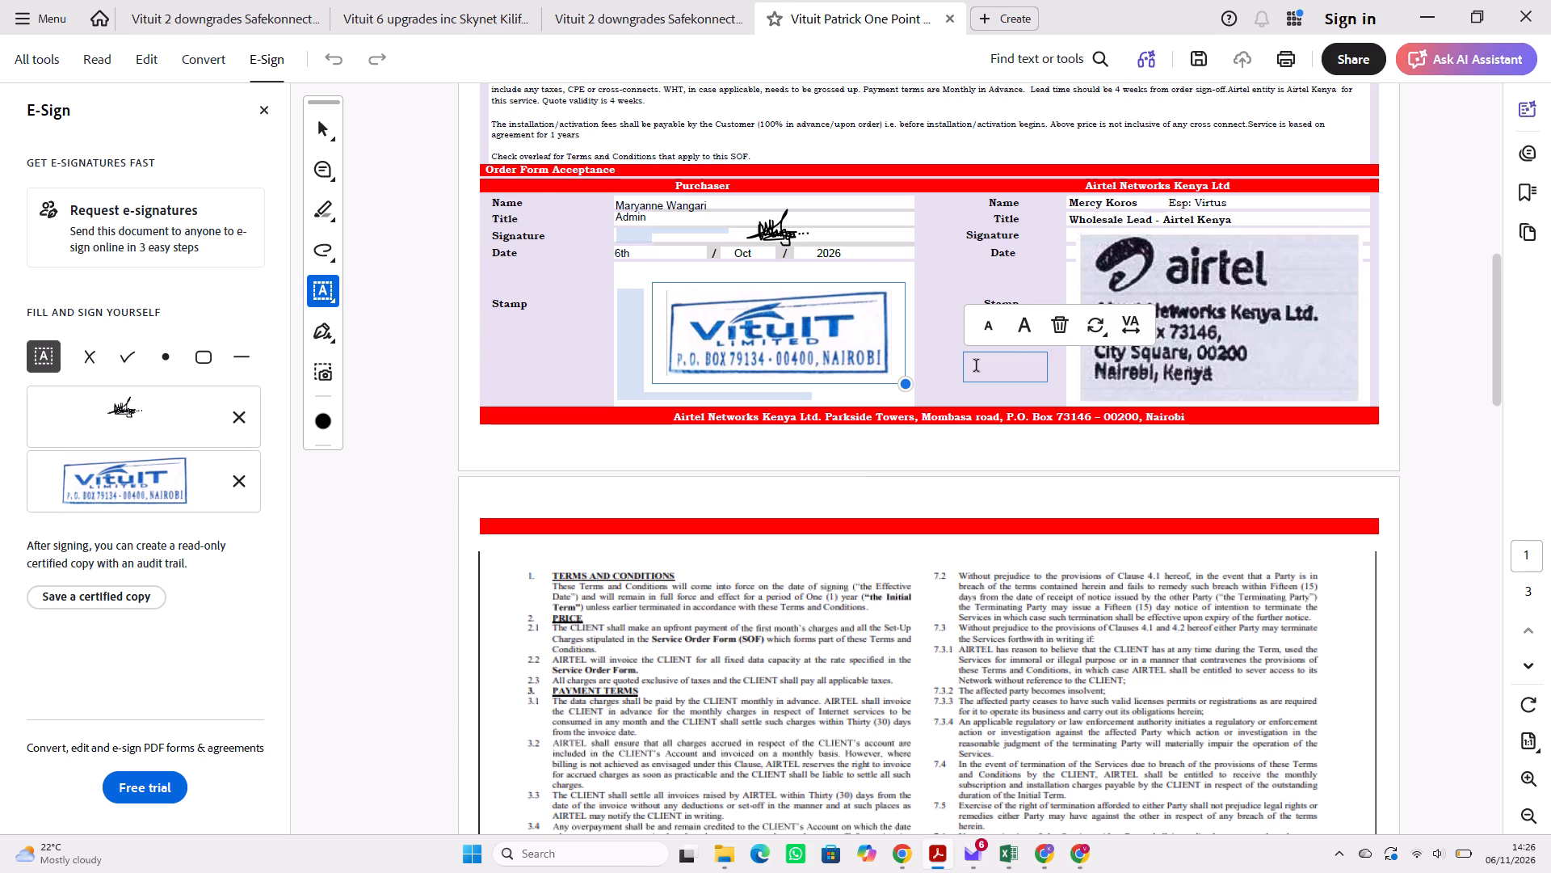
Start saving the signed and stamped Vituit Patrick One Point order form.
click(1197, 66)
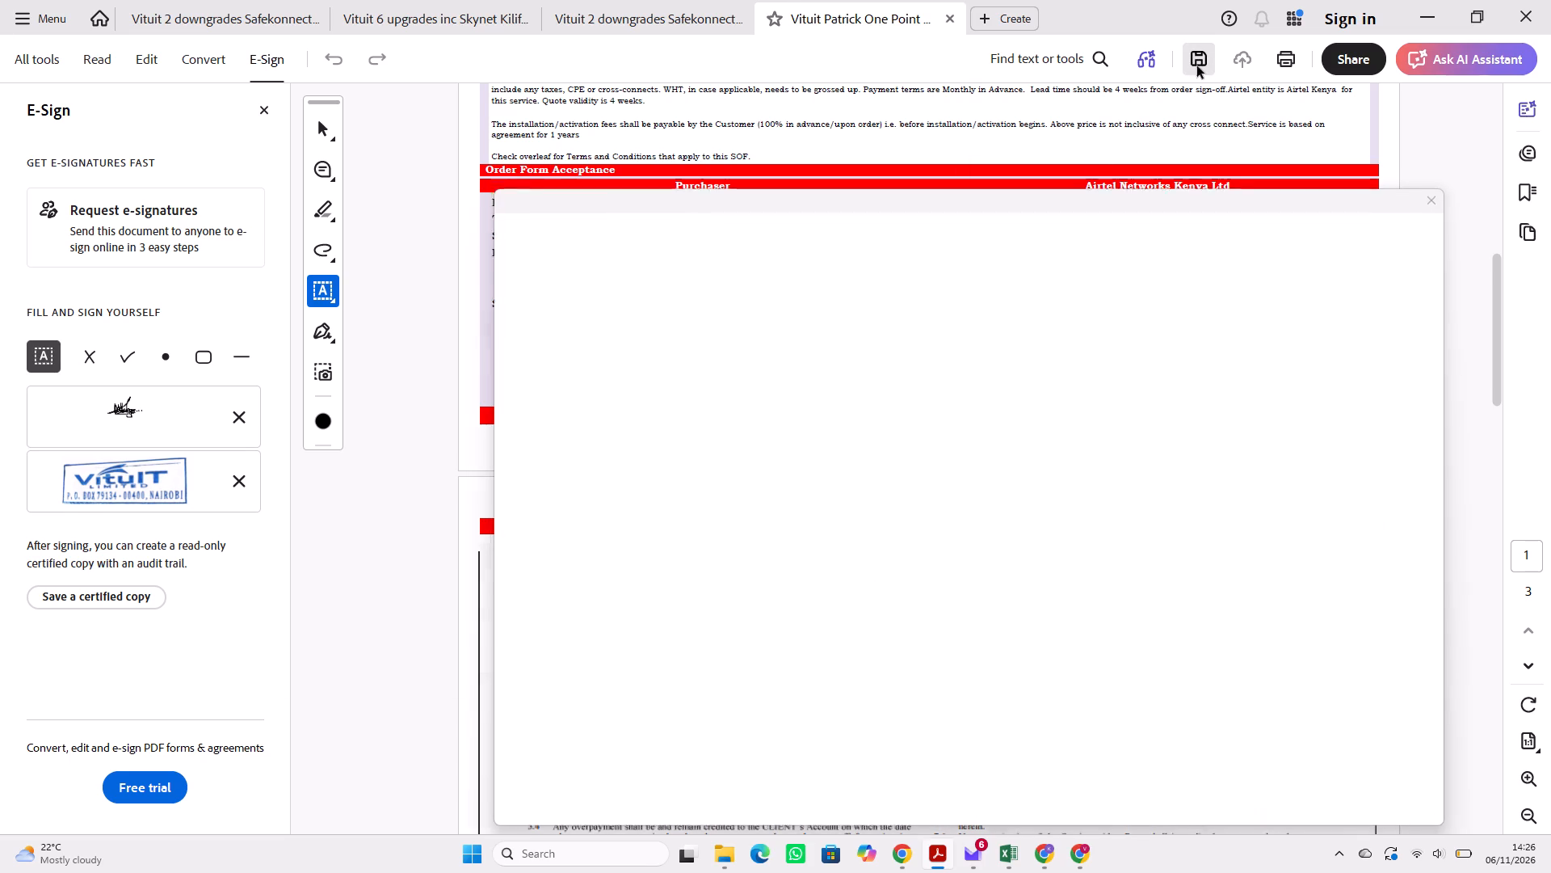
Save the signed order form as a PDF named Vituit Patrick One Point vlan 3918 downgrade to 500 Mbps in the Desktop's Airtel folder.
click(862, 428)
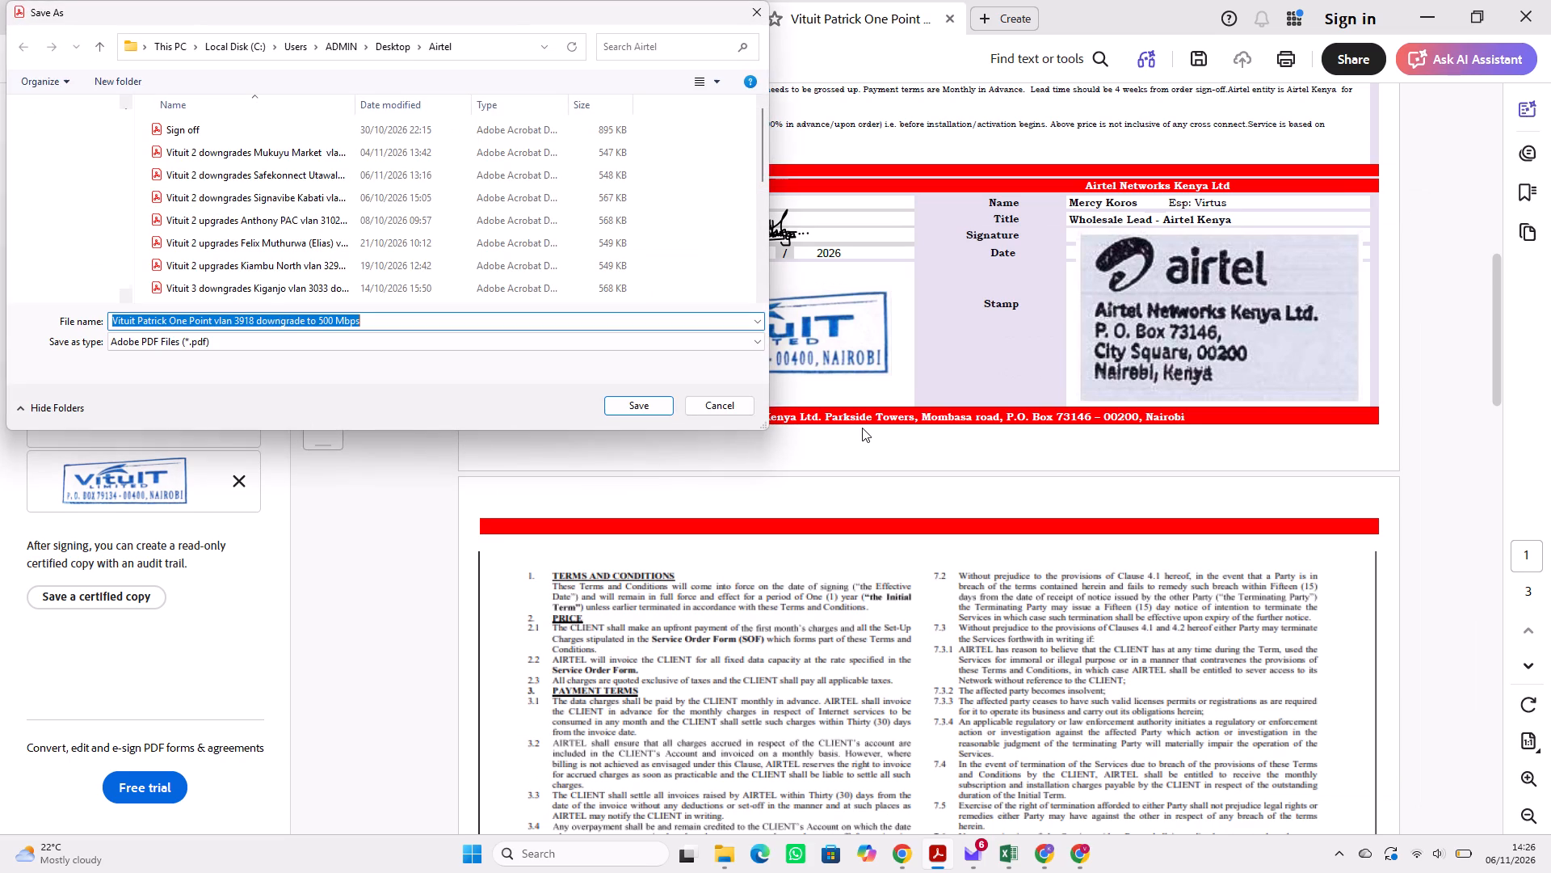
click(641, 403)
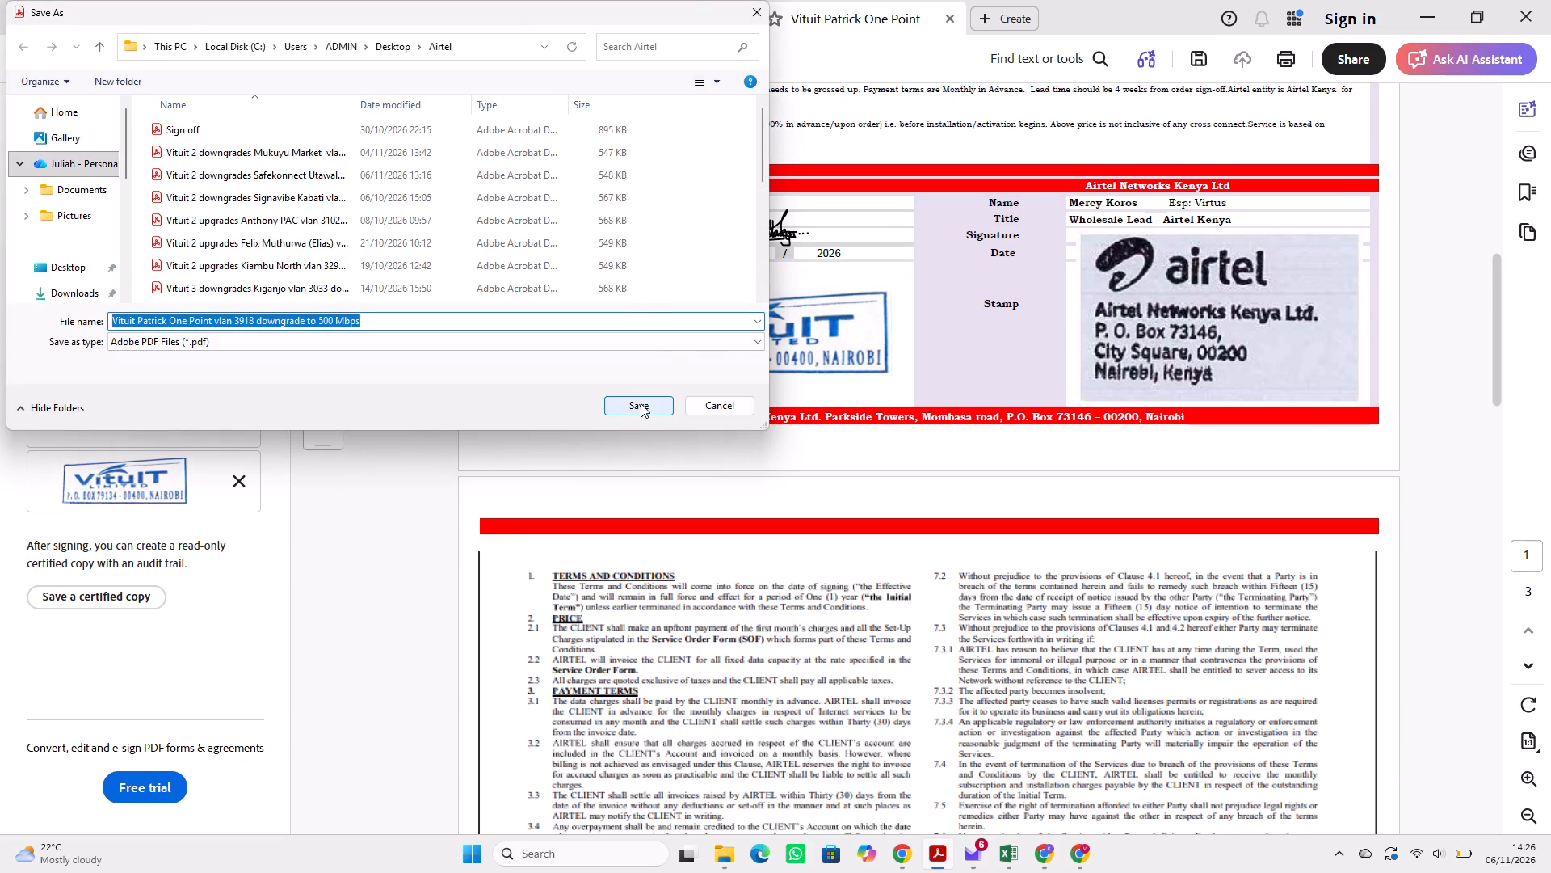
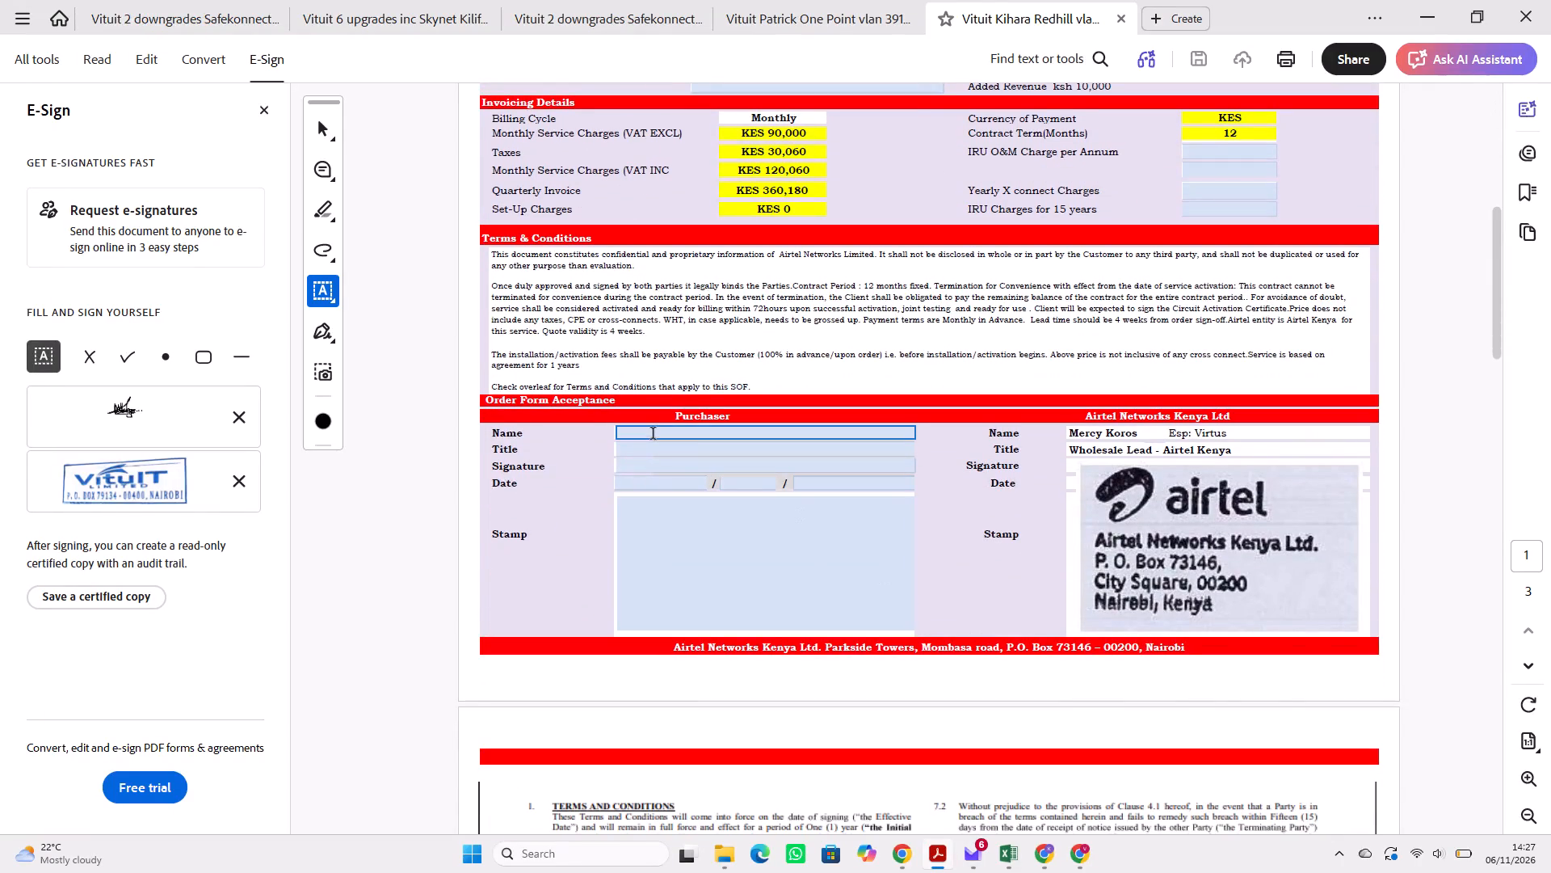
click(654, 434)
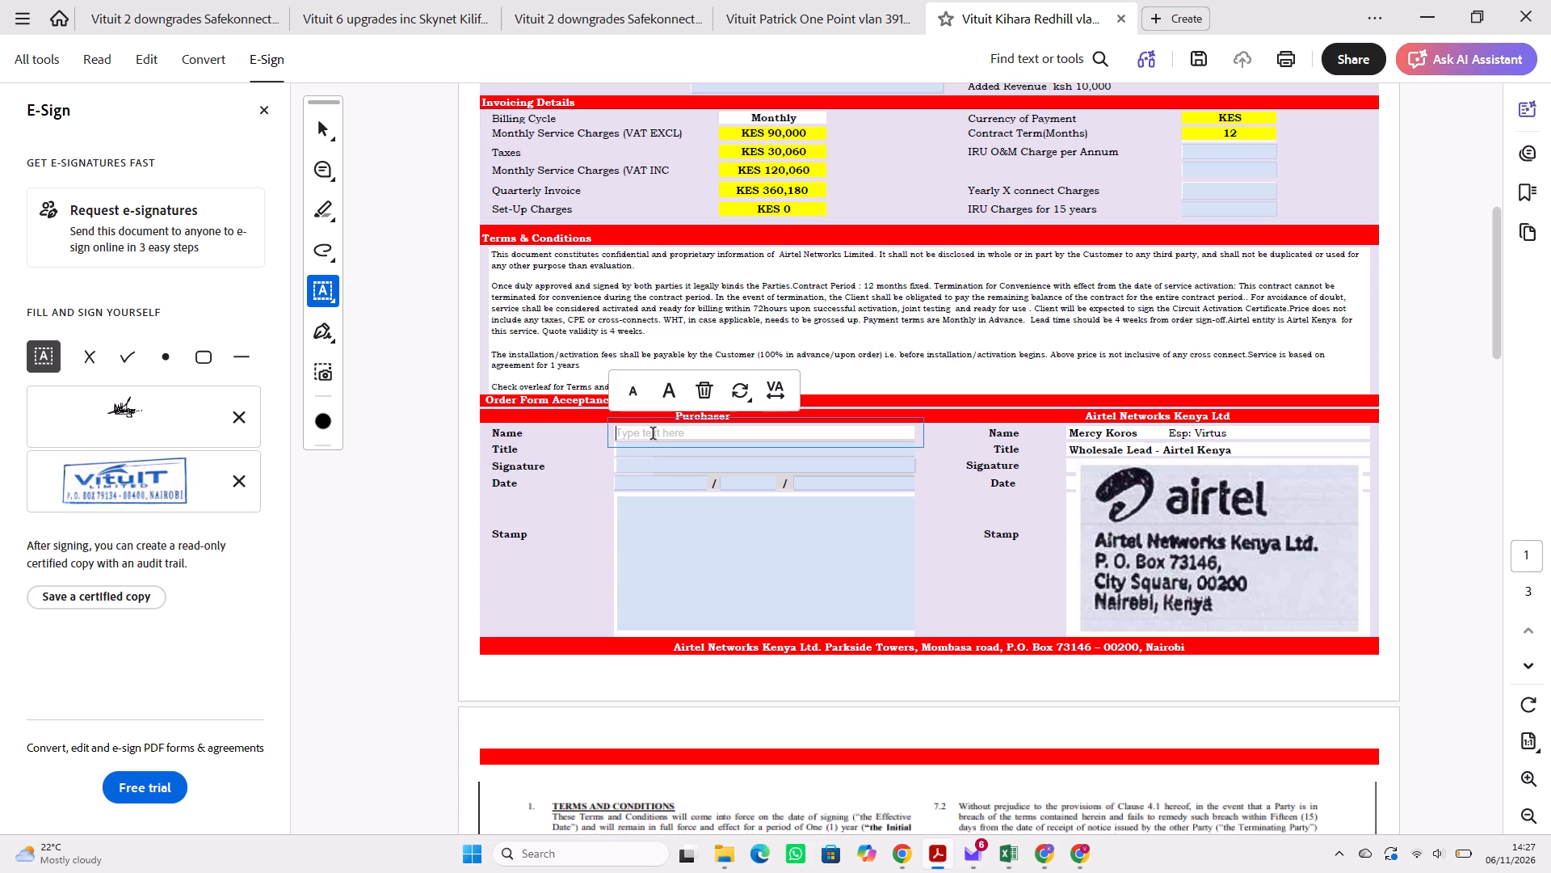
key(m)
key(a)
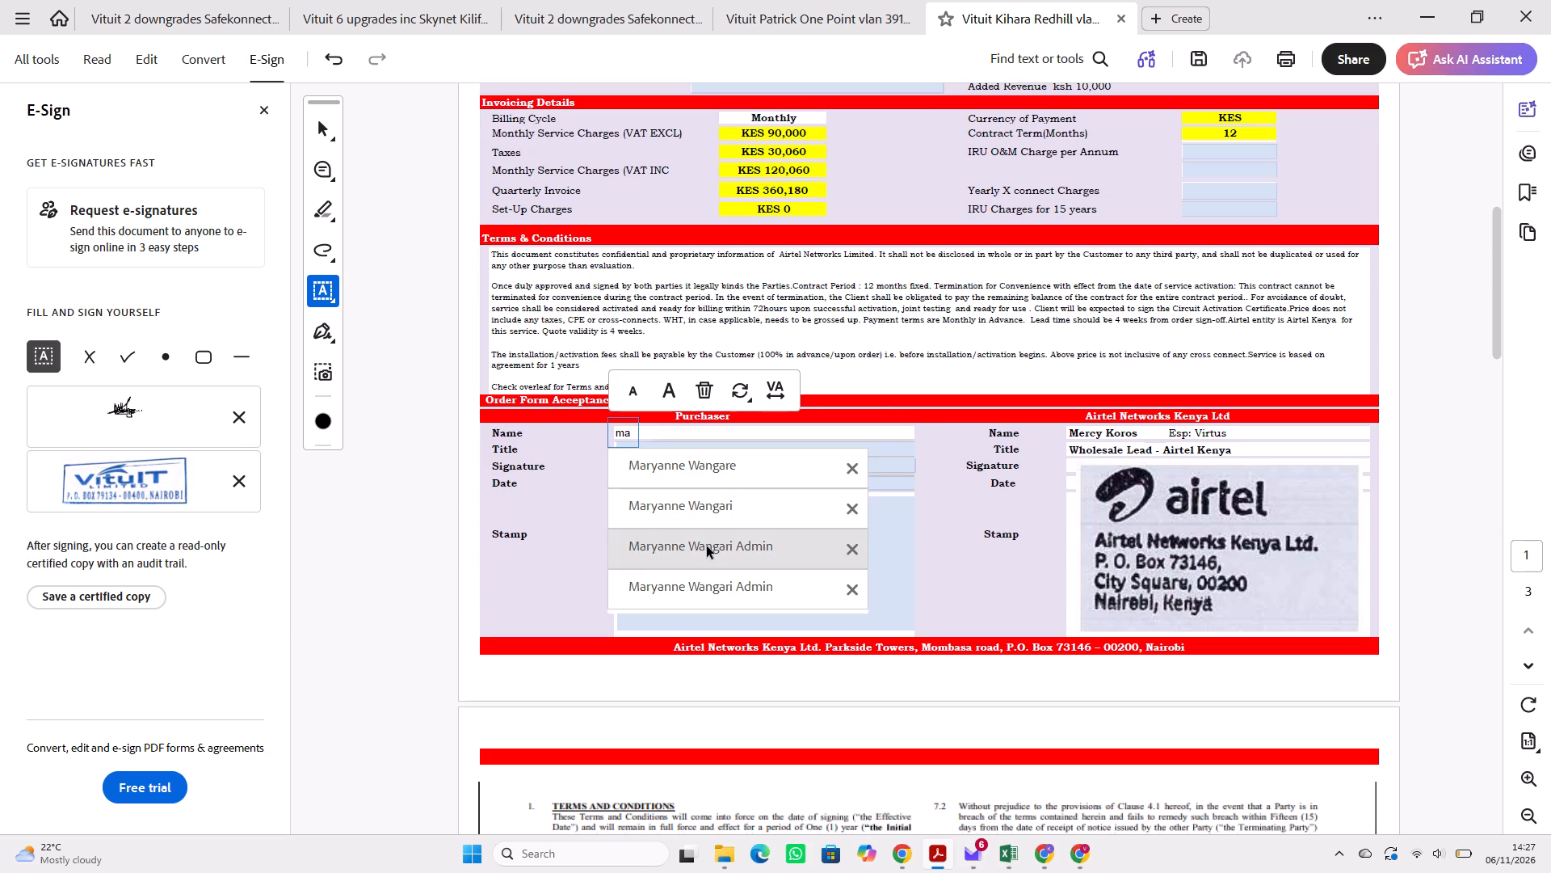
click(707, 546)
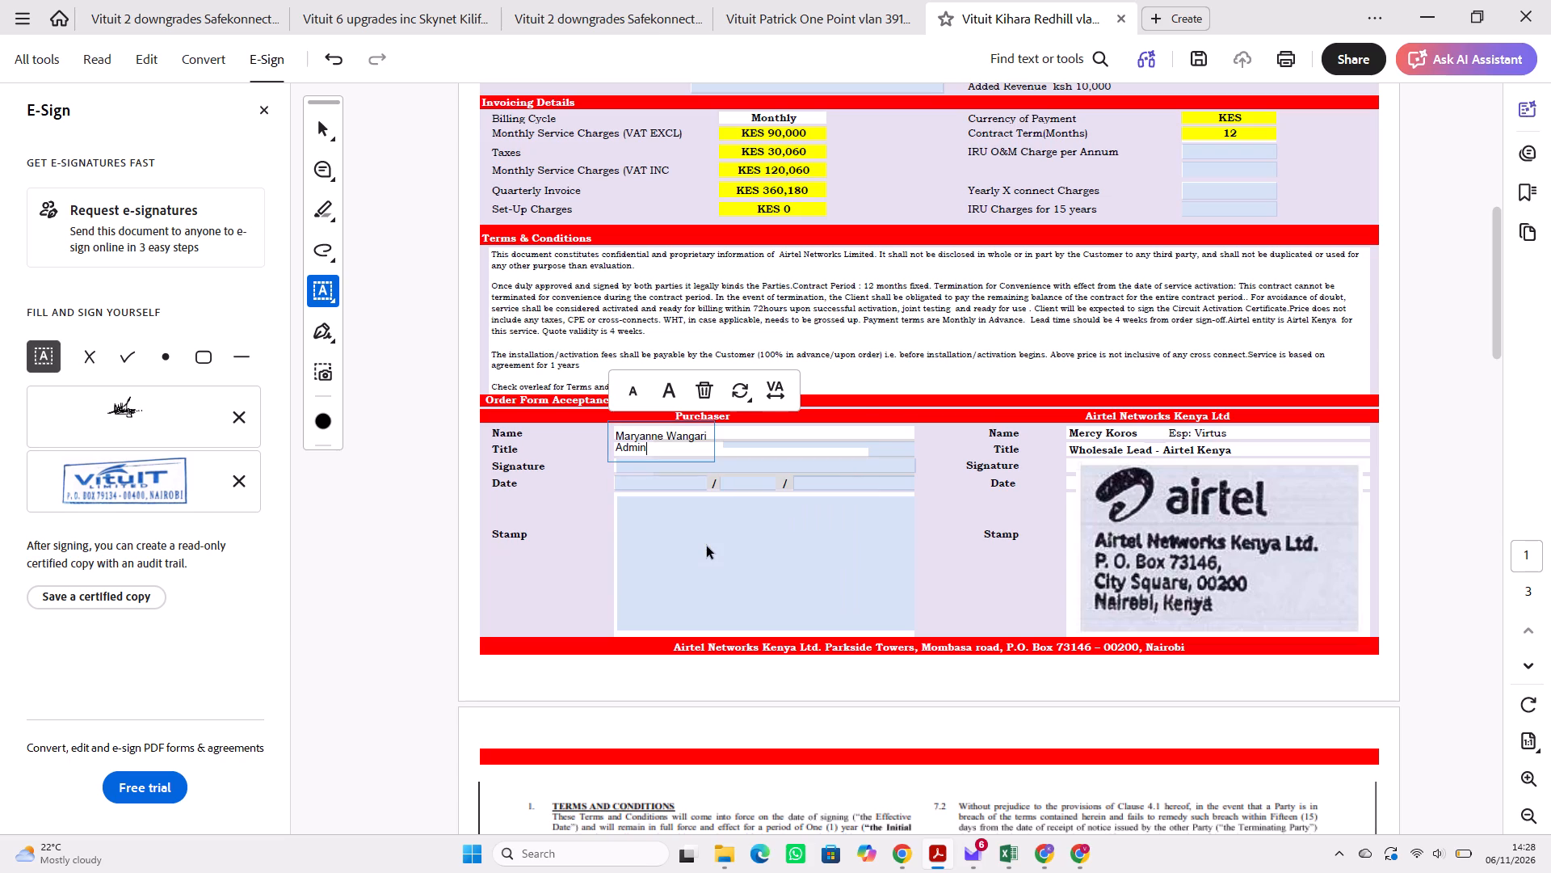
Enter 6th / Oct / 2026 as the purchaser's date, using the saved date entry.
click(662, 482)
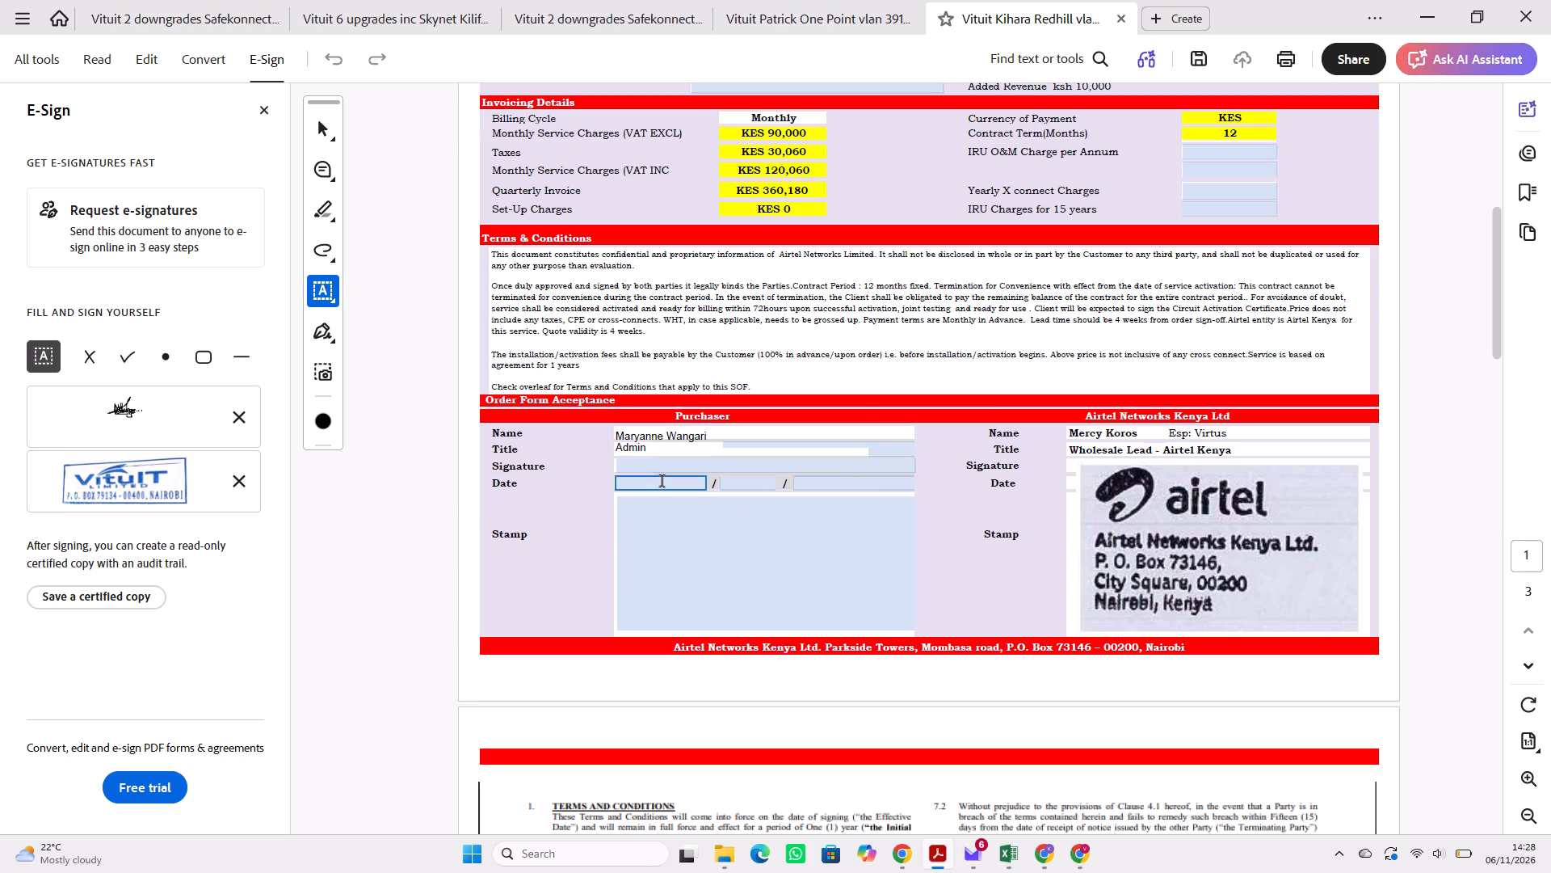
click(662, 482)
double_click(662, 482)
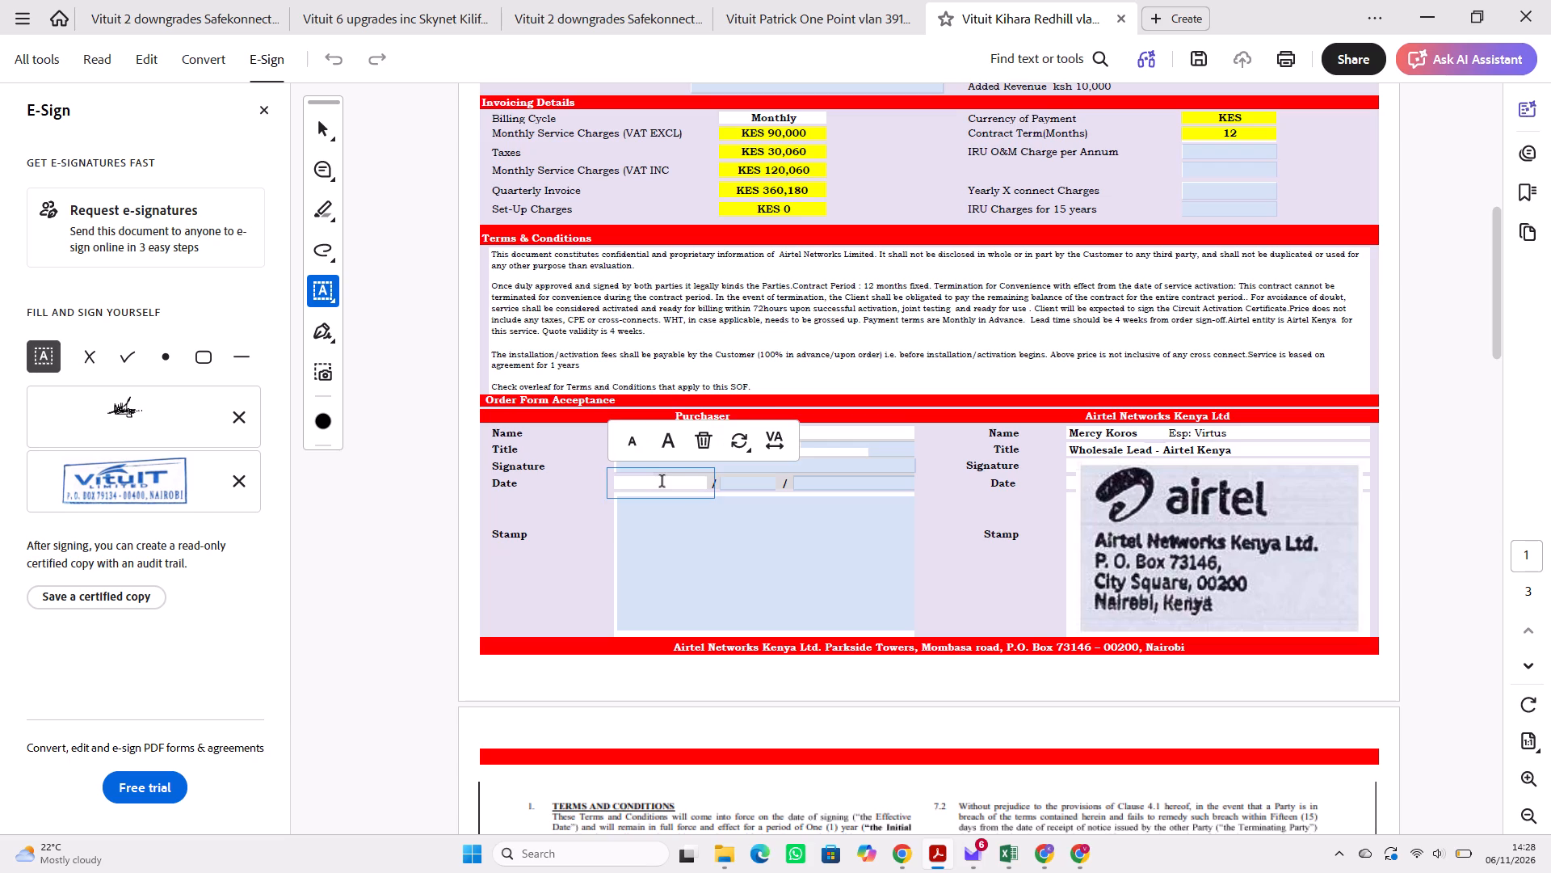
key(6)
key(t)
click(685, 521)
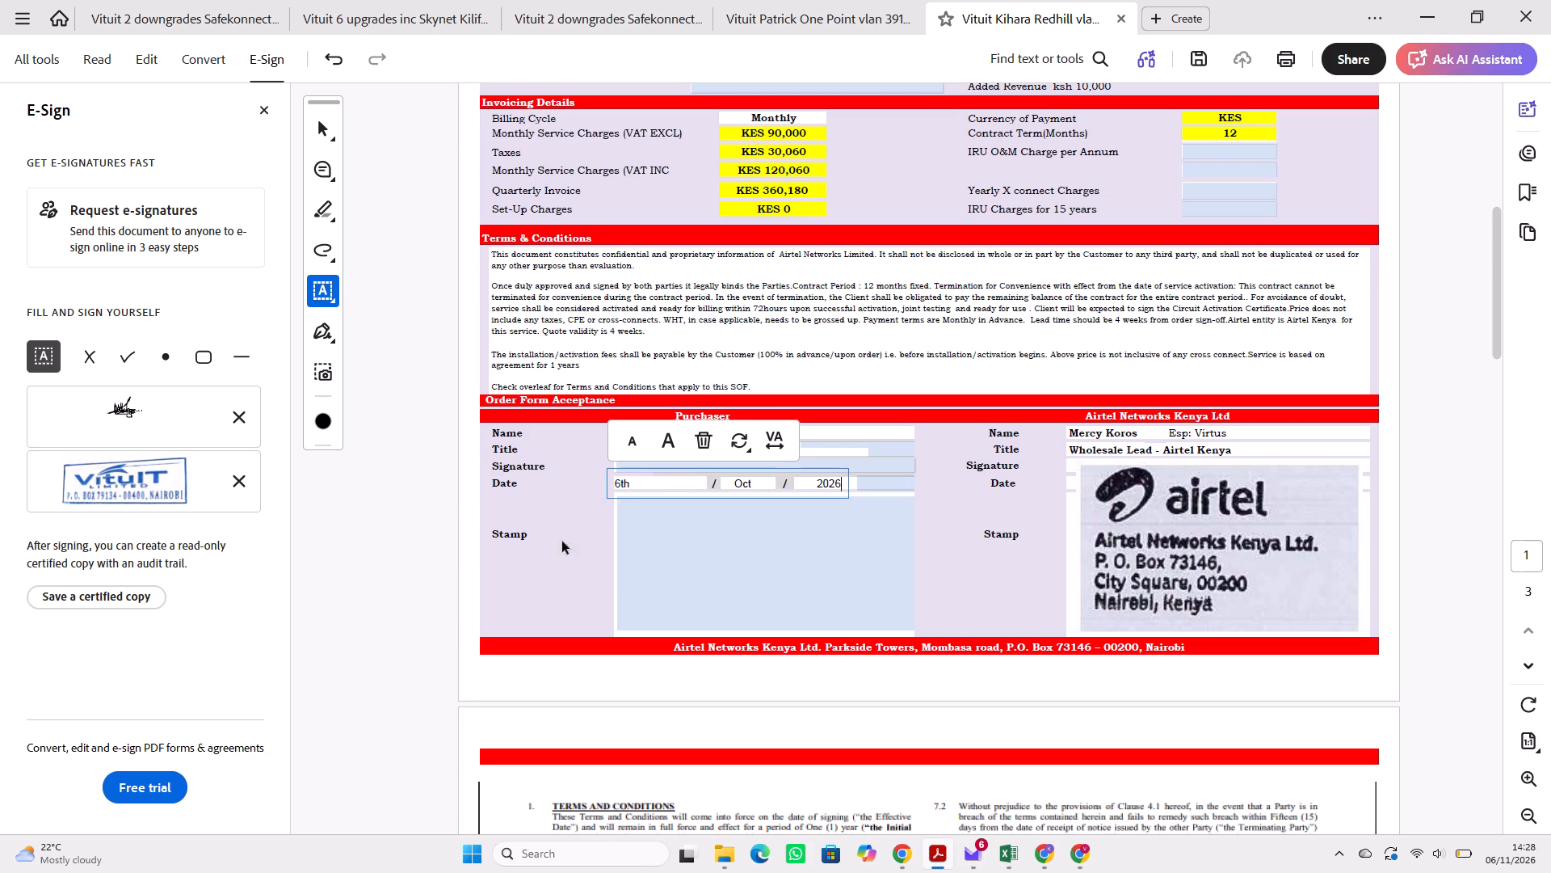
click(410, 514)
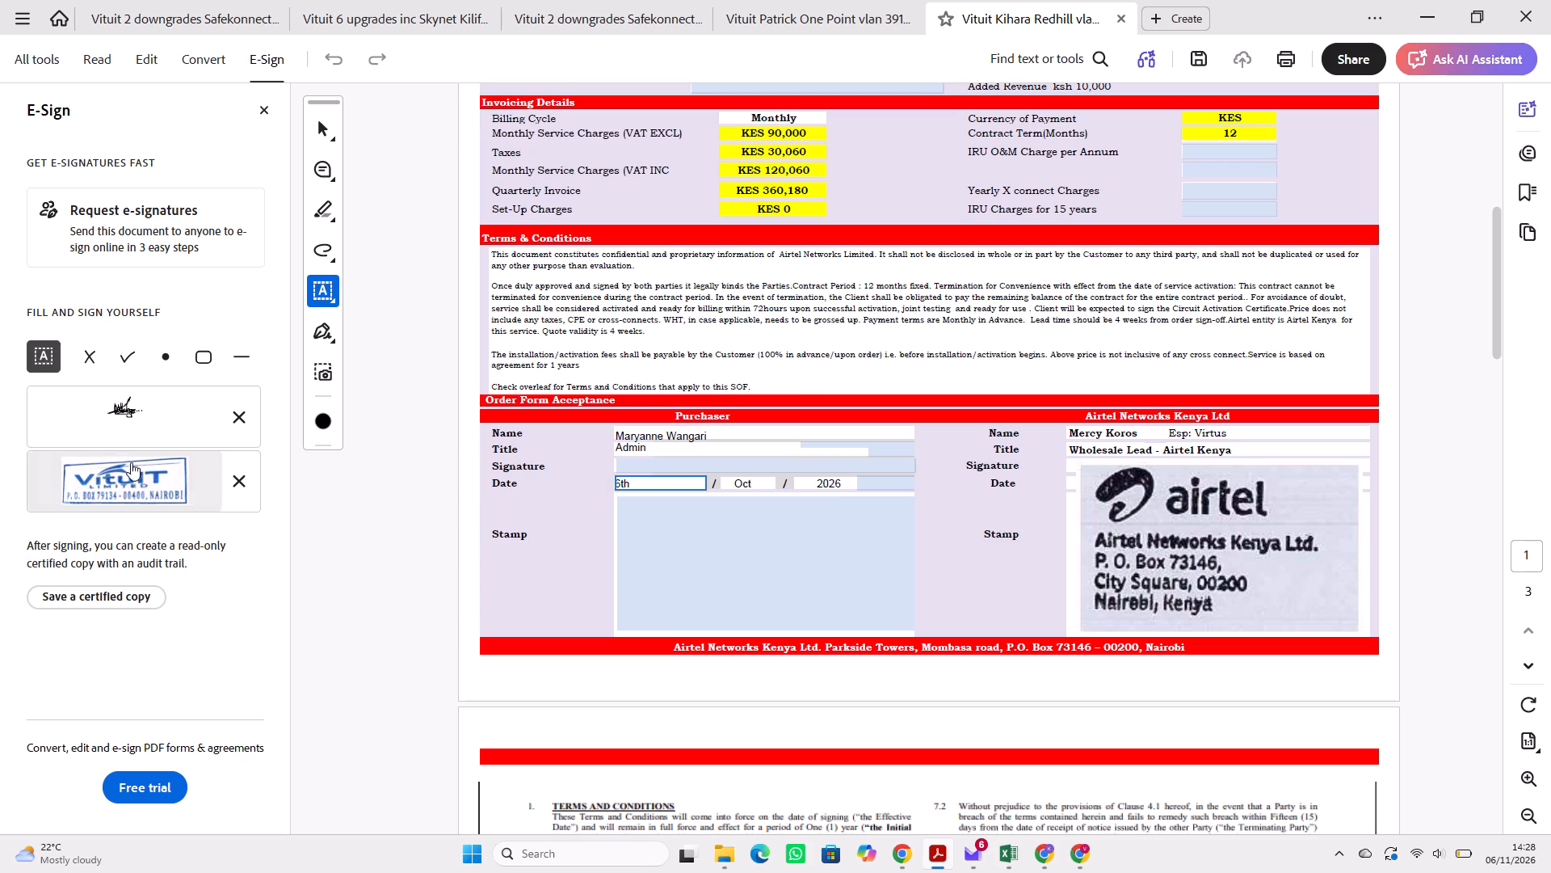
Place the saved handwritten signature on the purchaser's Signature line, around its middle above the date.
click(134, 398)
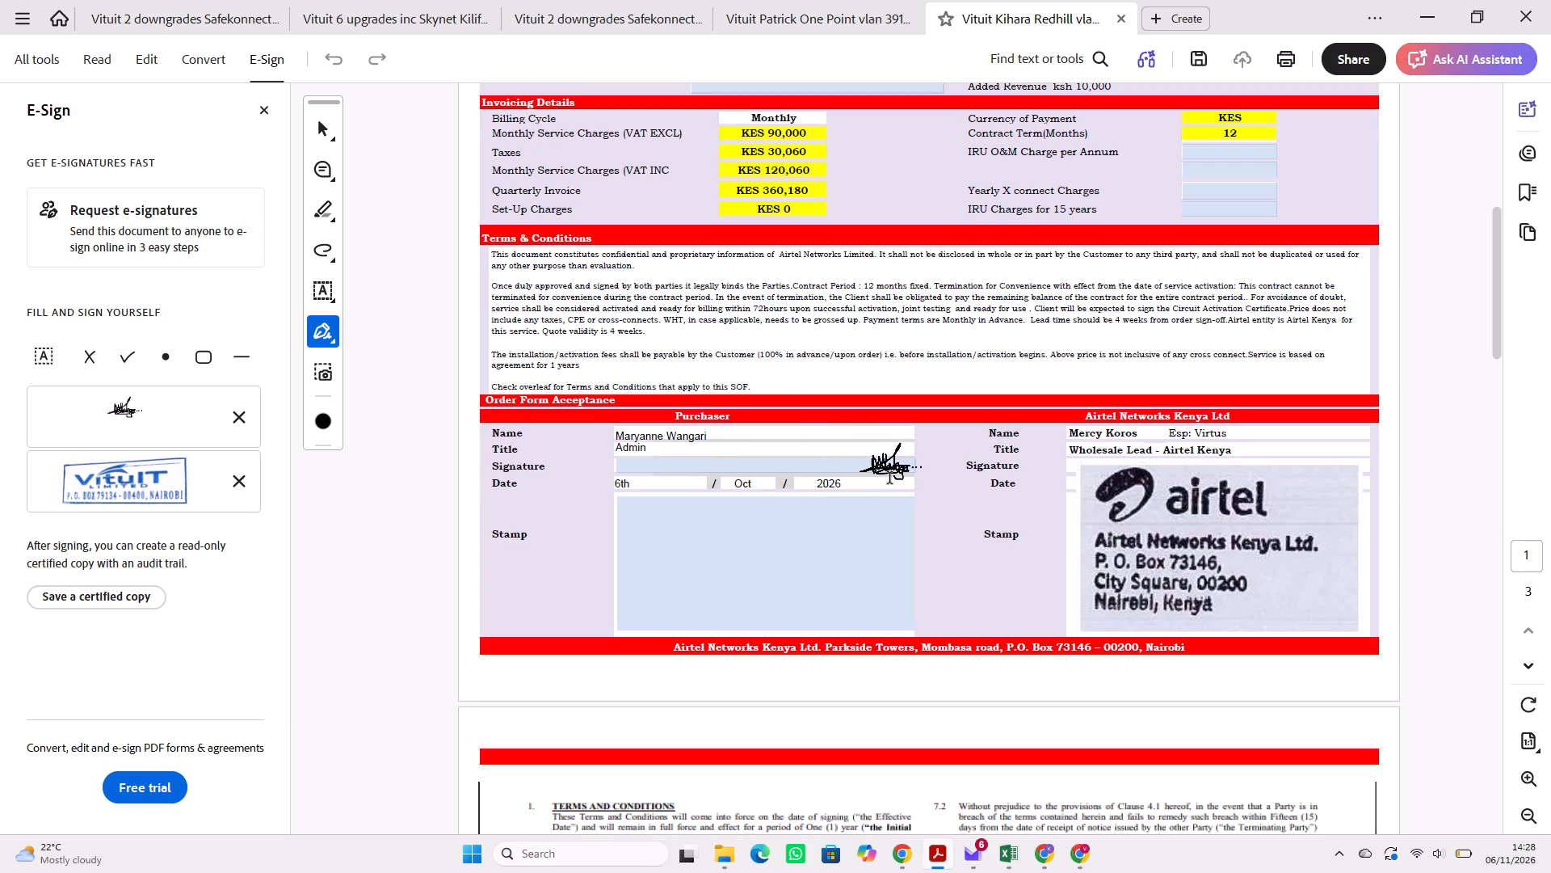
click(890, 479)
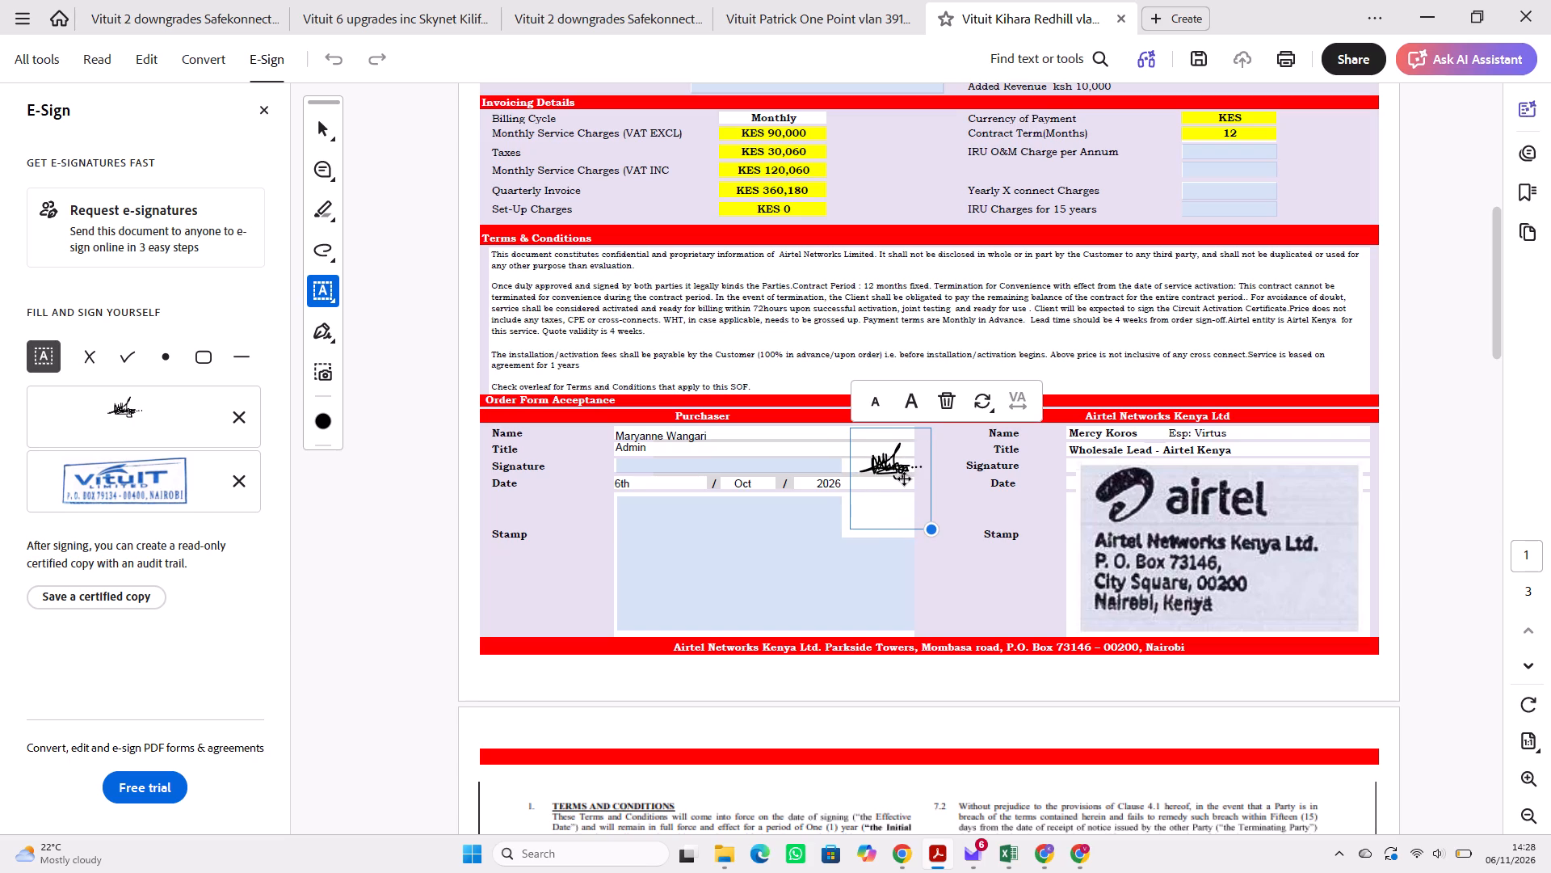
drag(906, 480, 839, 479)
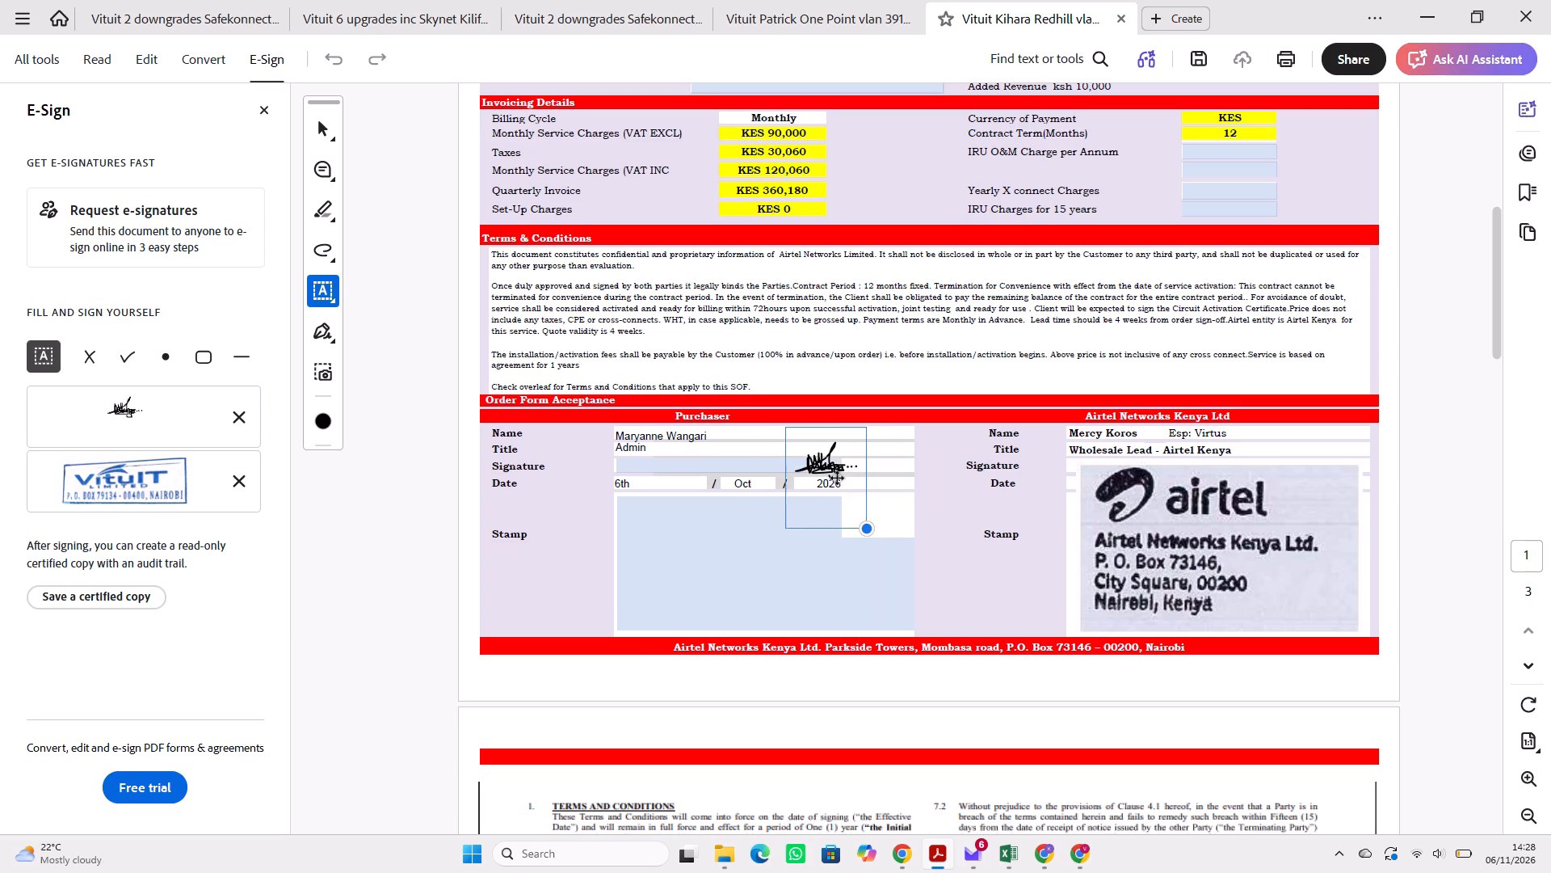
drag(839, 479, 797, 480)
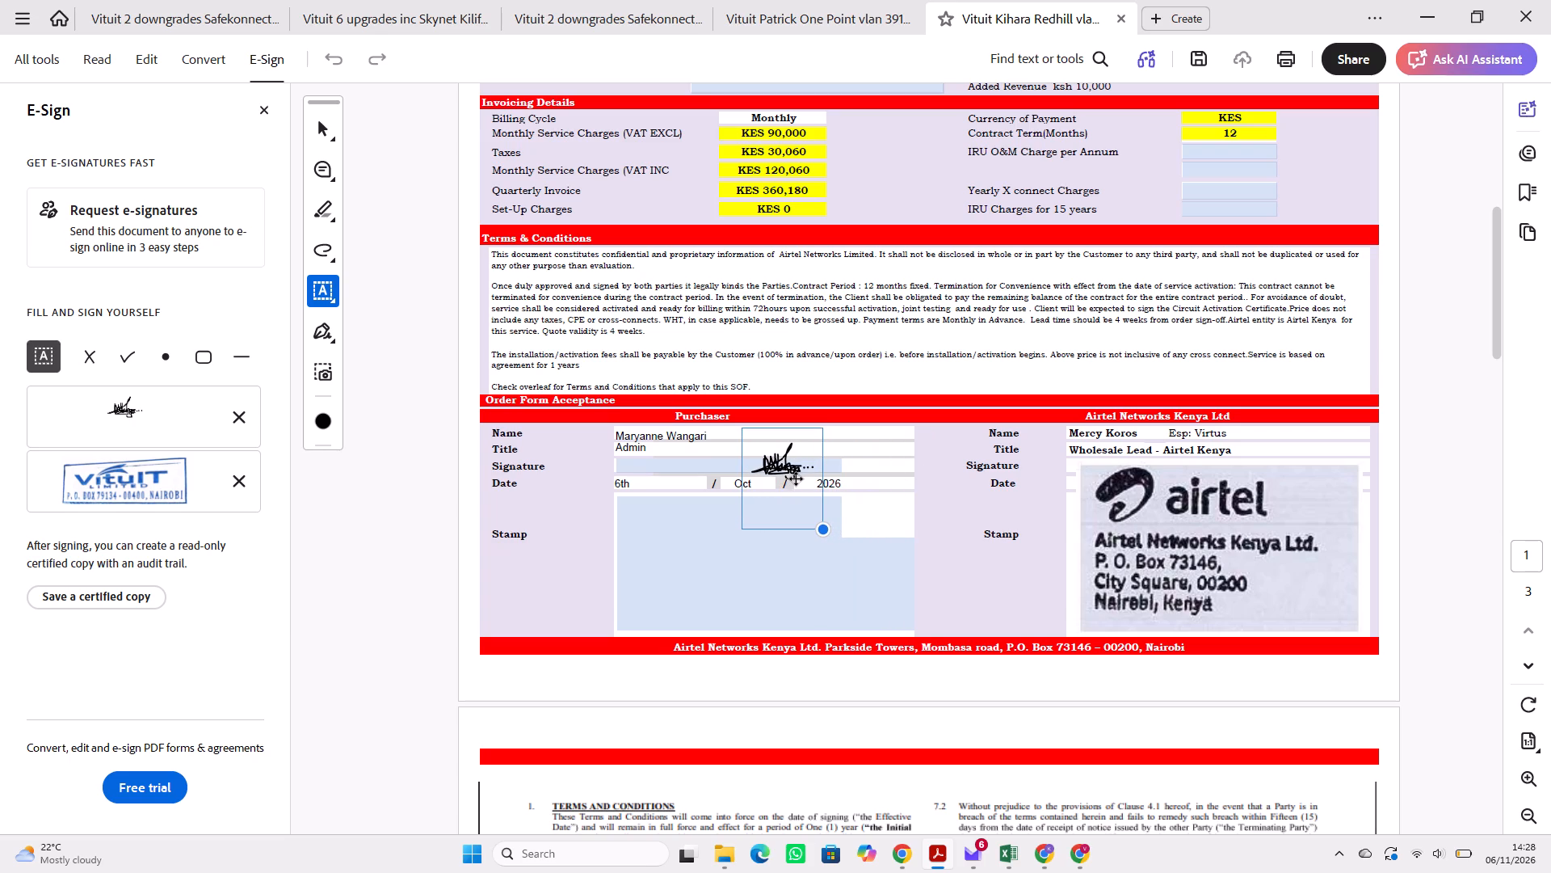
drag(797, 480, 799, 477)
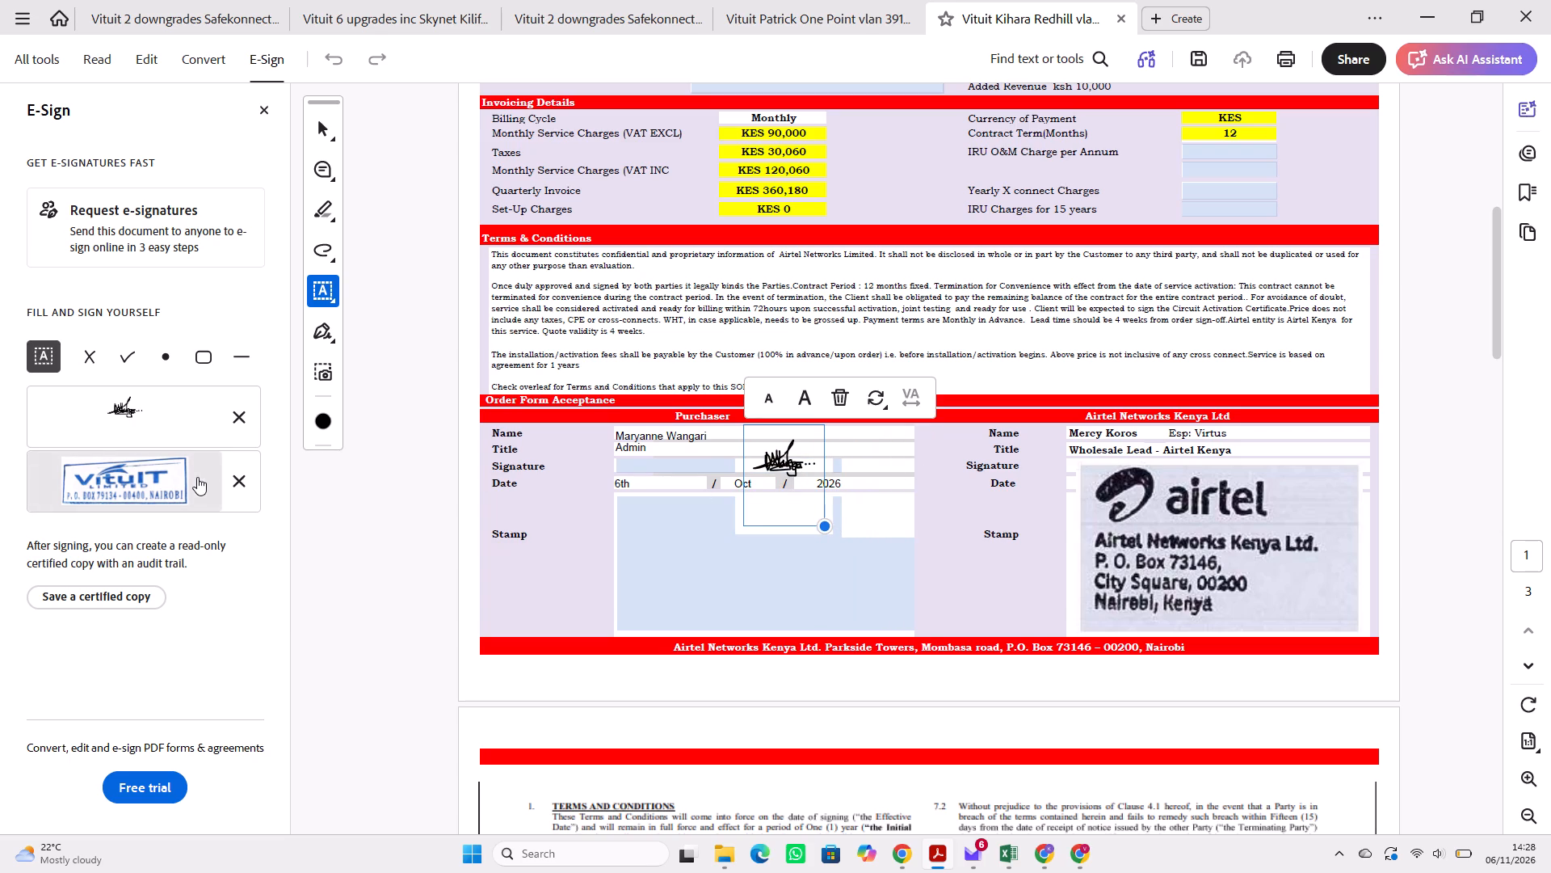
click(675, 567)
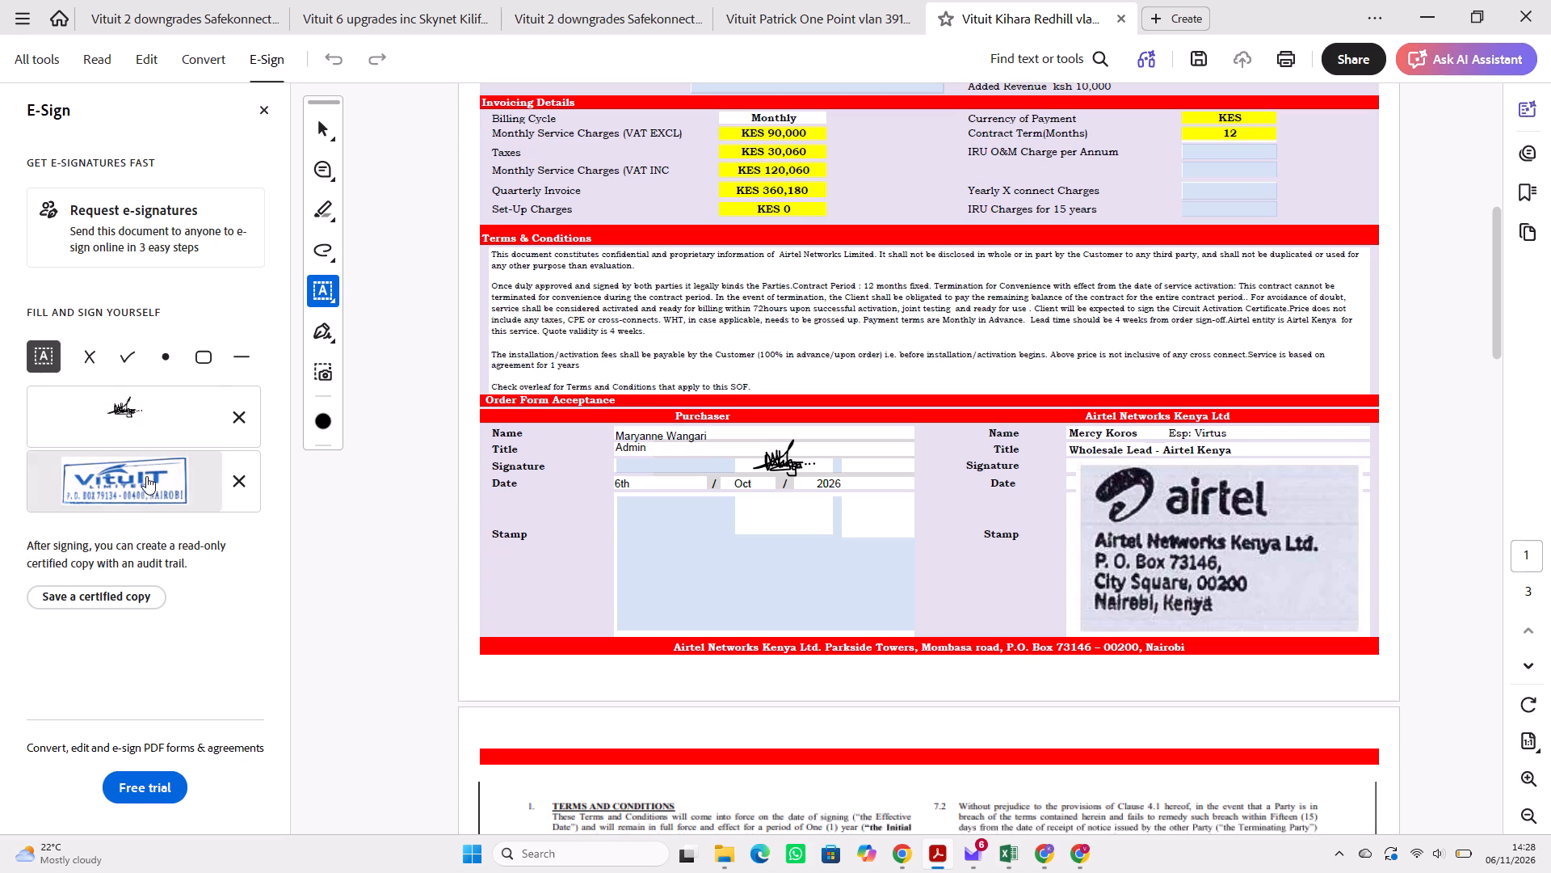
Place the saved Vituit Limited stamp in the purchaser's Stamp box.
click(146, 479)
click(749, 571)
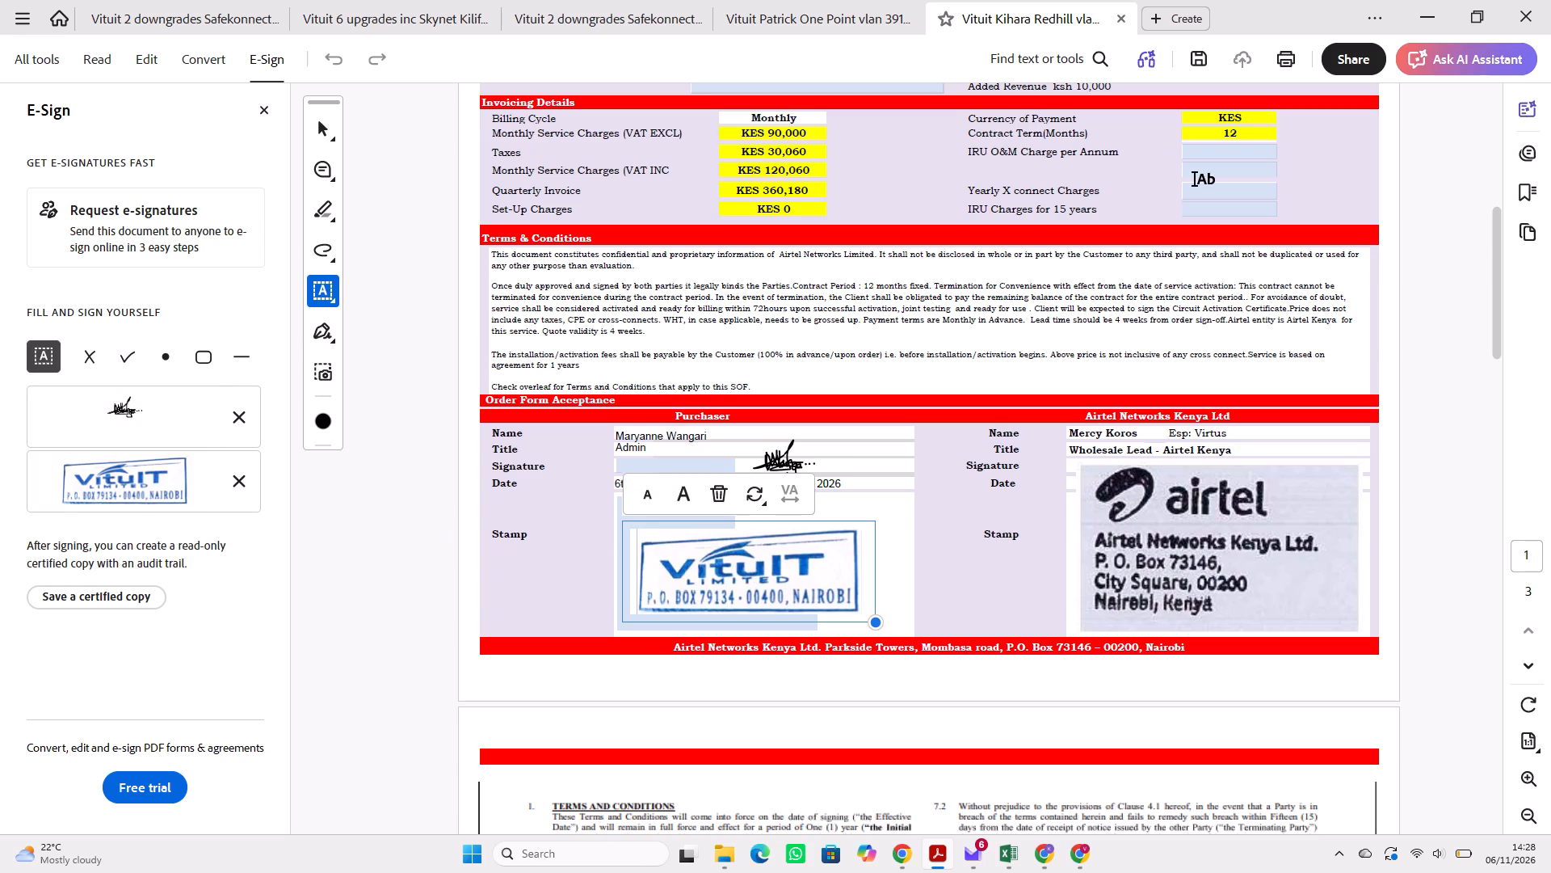
click(989, 596)
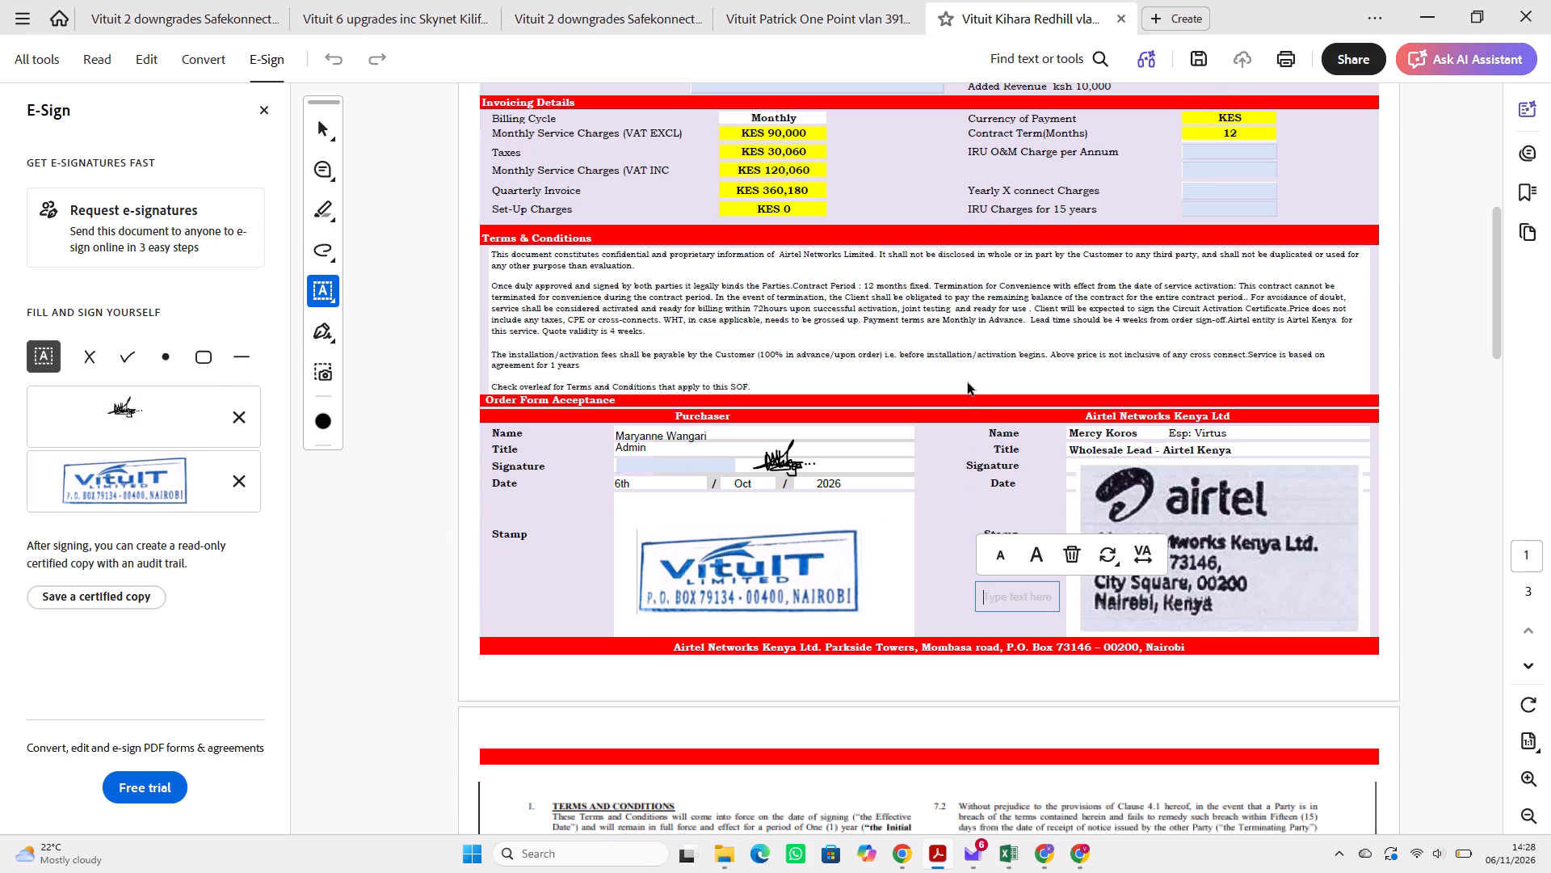
click(1187, 72)
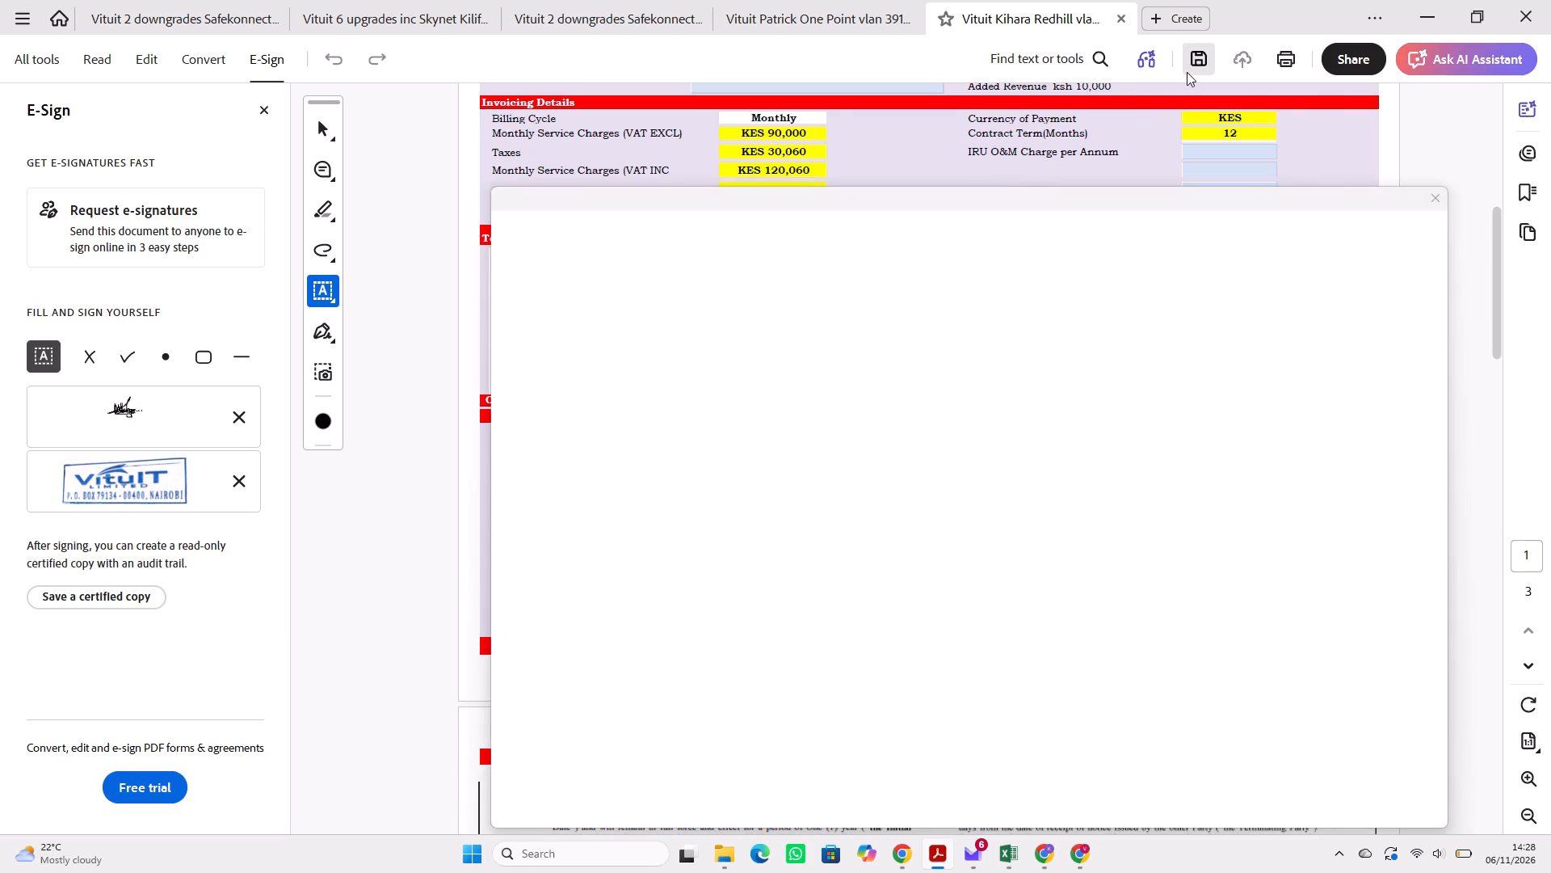
click(892, 429)
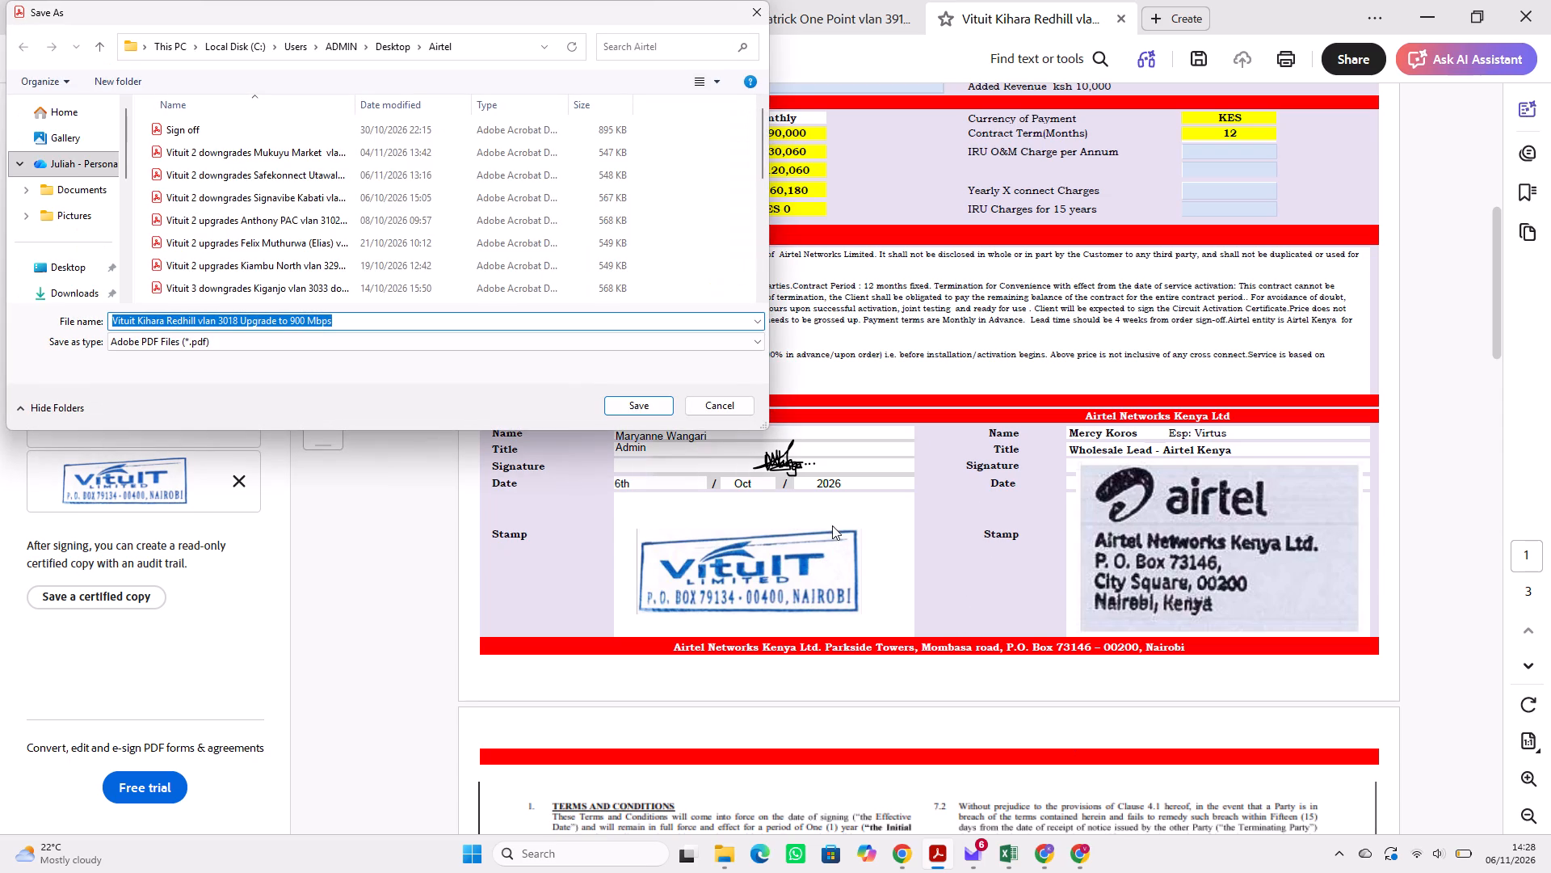
click(655, 400)
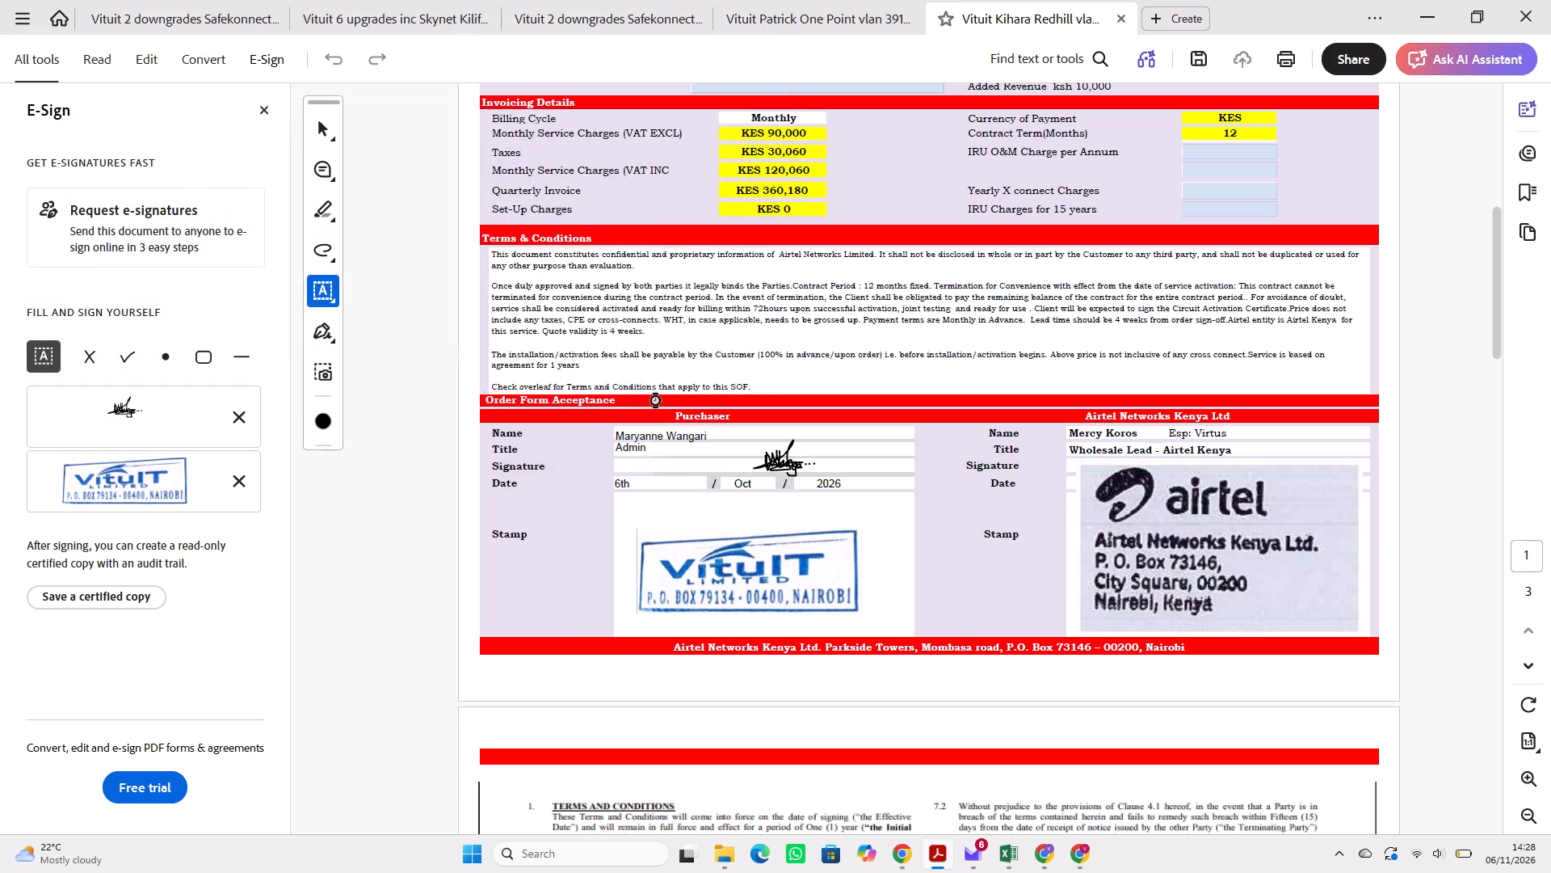
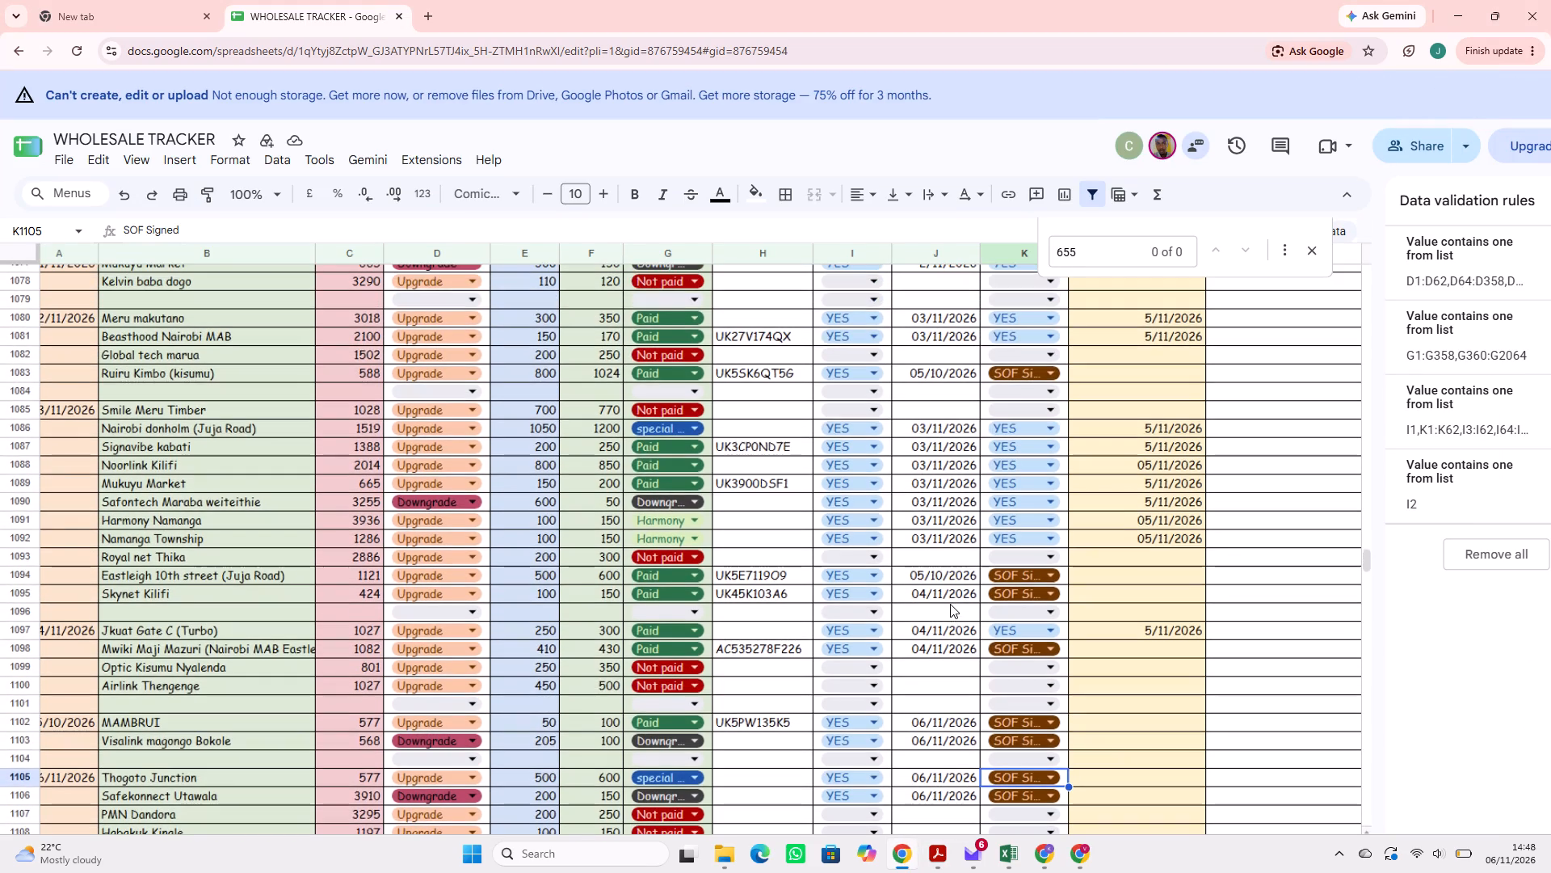
scroll(950, 604, up, 2)
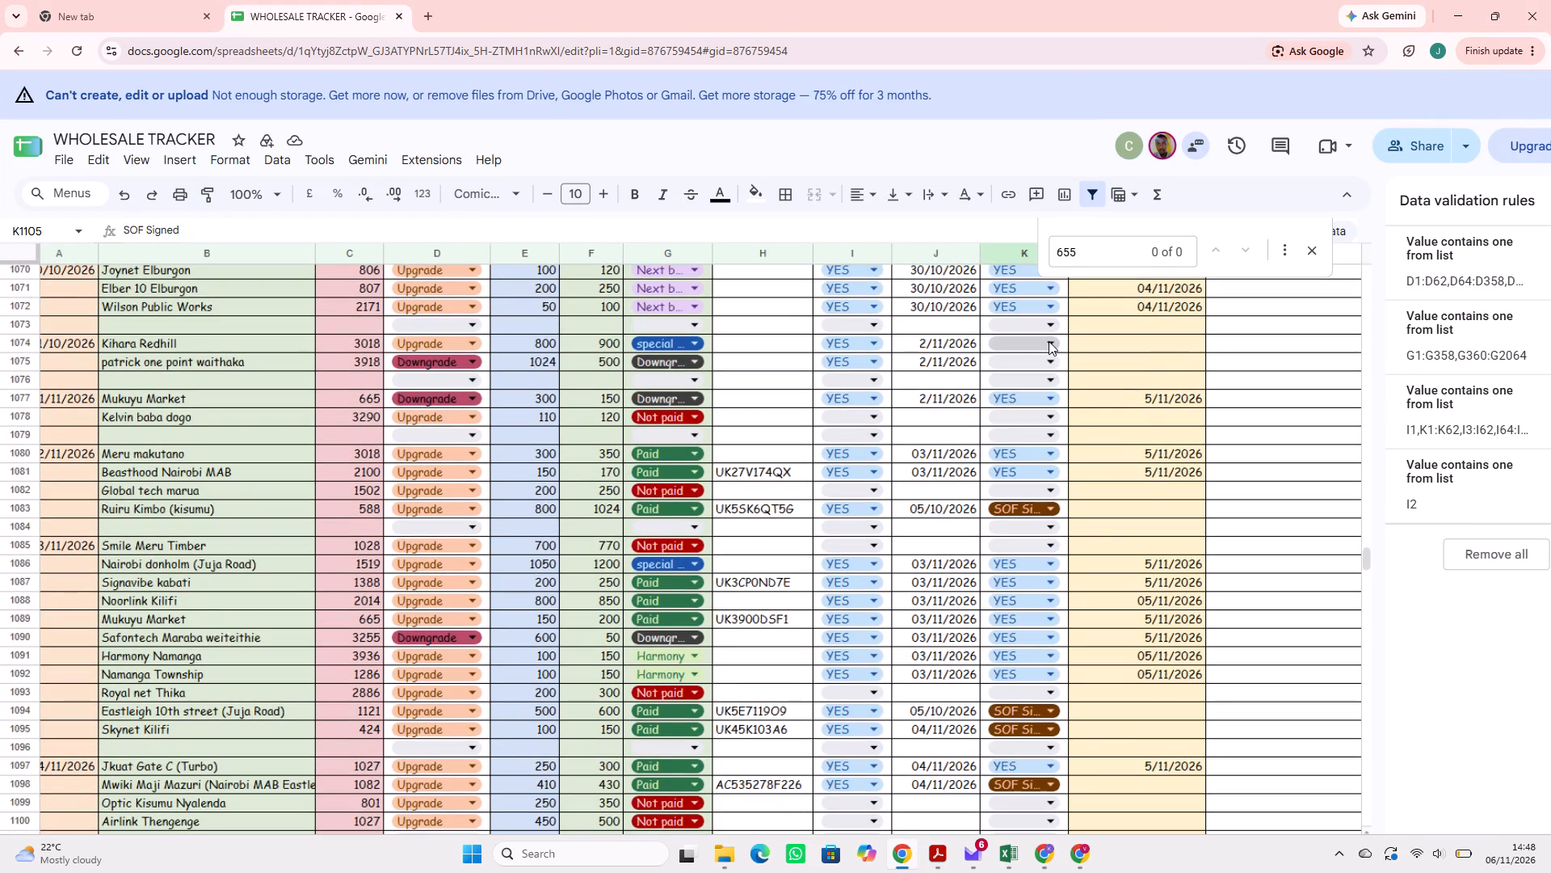
click(1049, 341)
click(1006, 453)
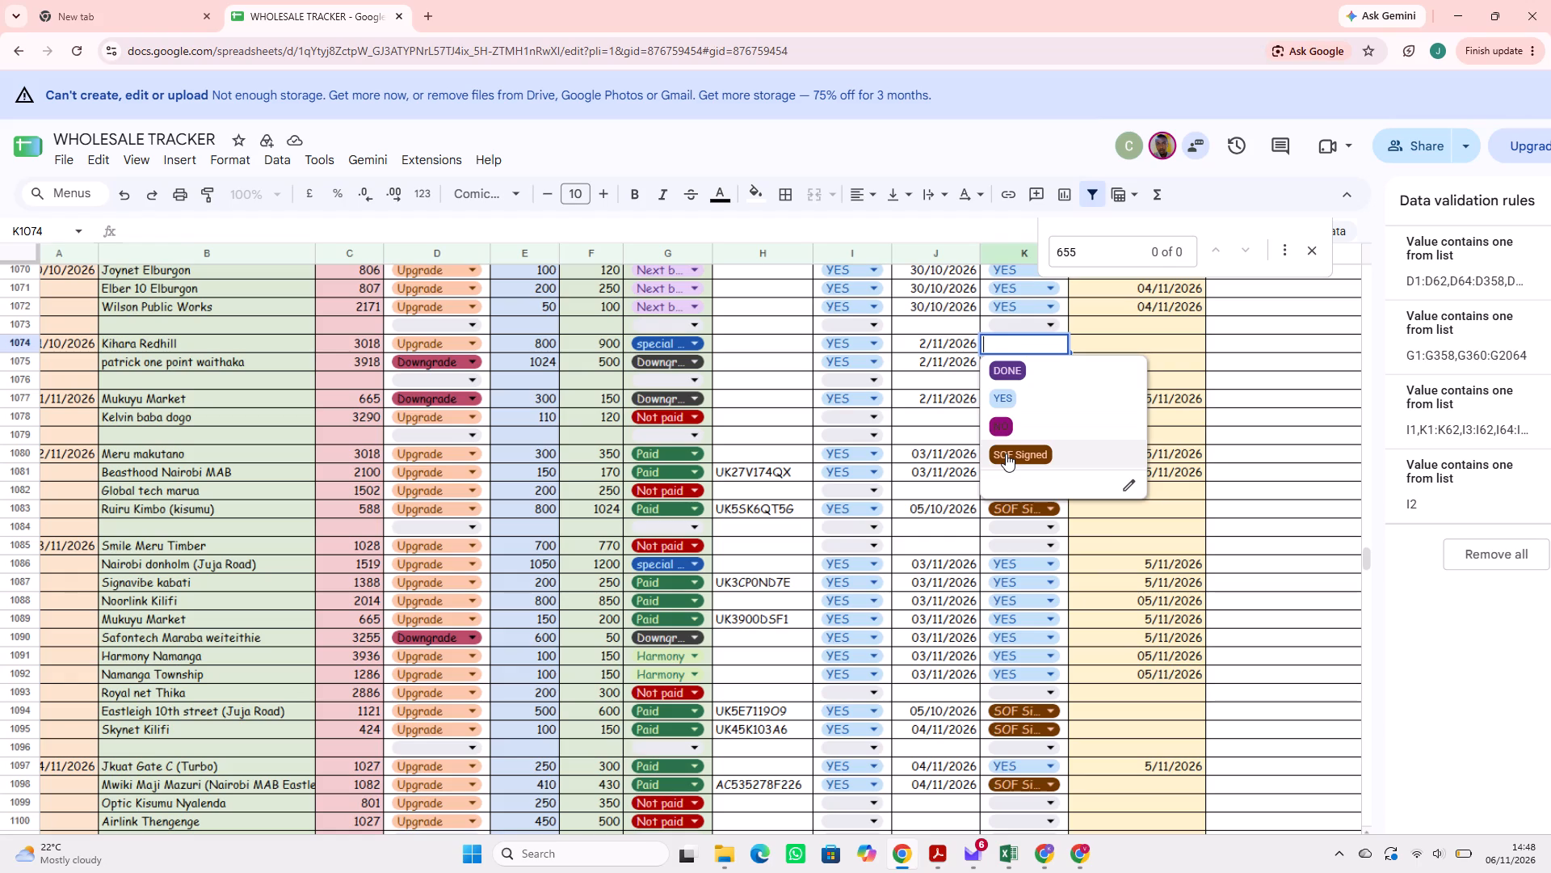
drag(1047, 362, 999, 475)
click(999, 475)
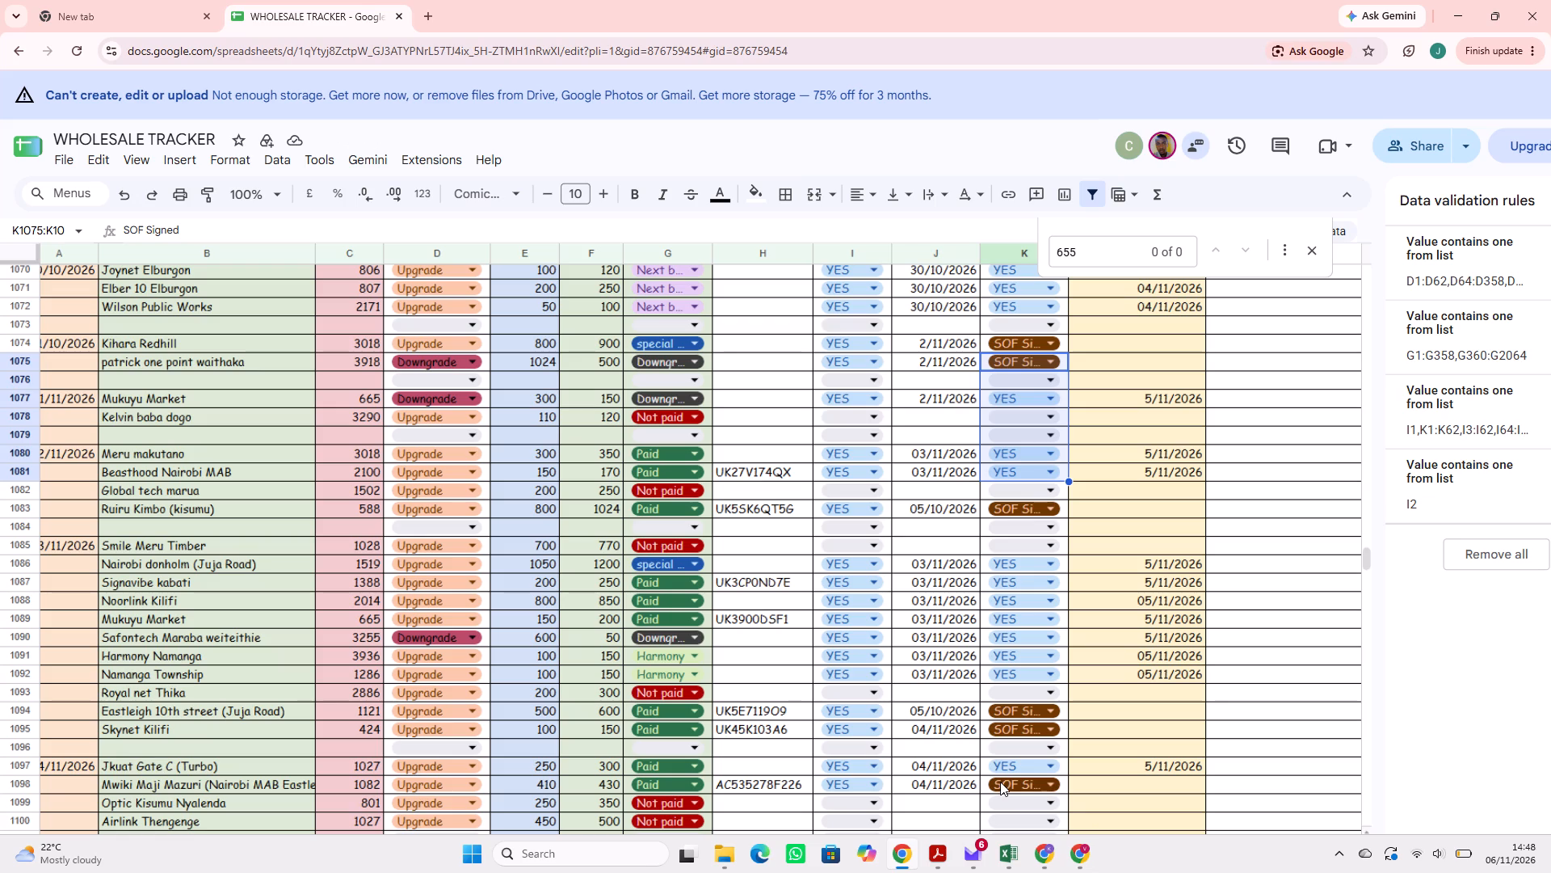